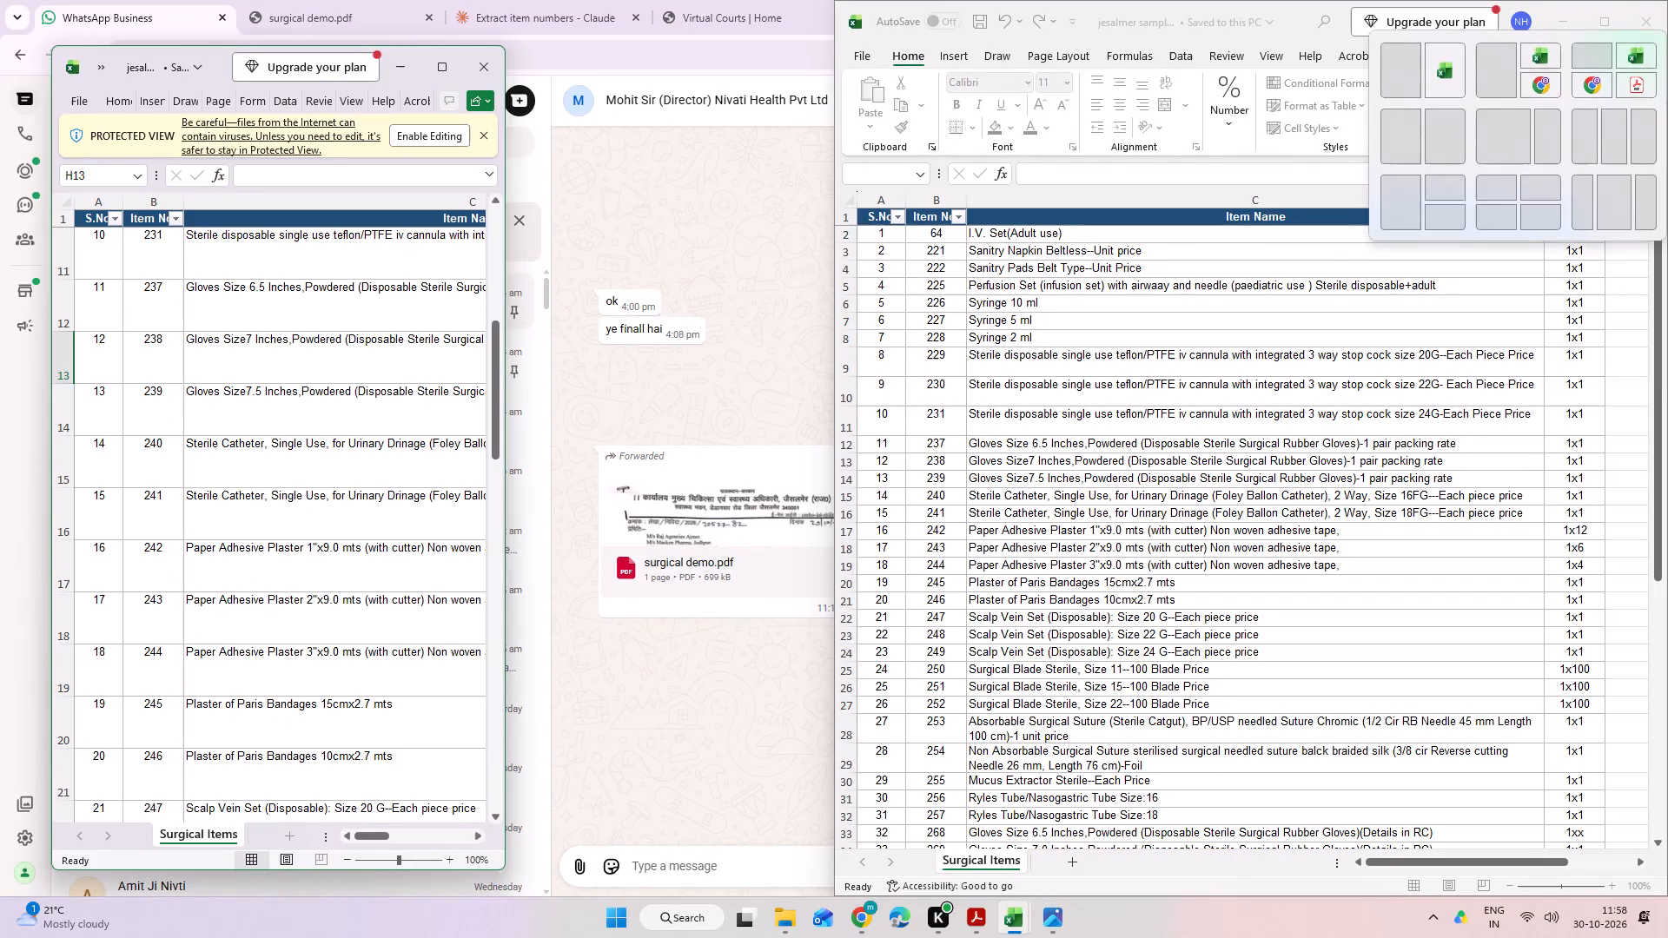
In the maximized jesalmer samples allylab workbook, fill E2:E5 beside the first four items with CASS, VKI, VKI and CASS.
click(1612, 17)
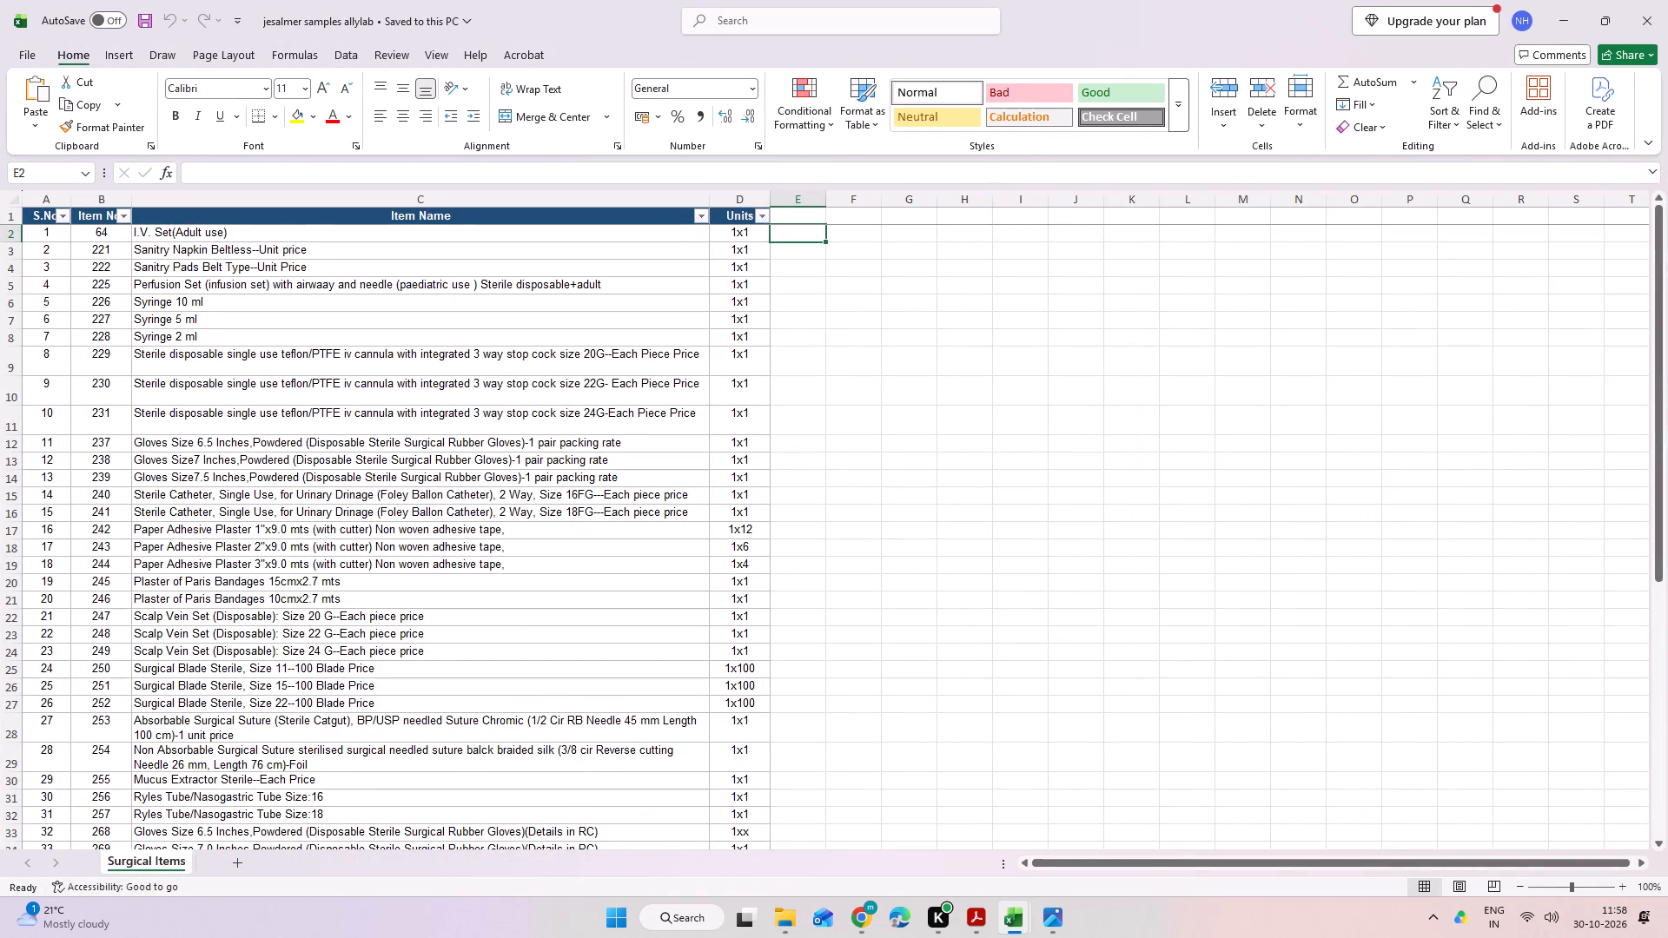
text(CASS)
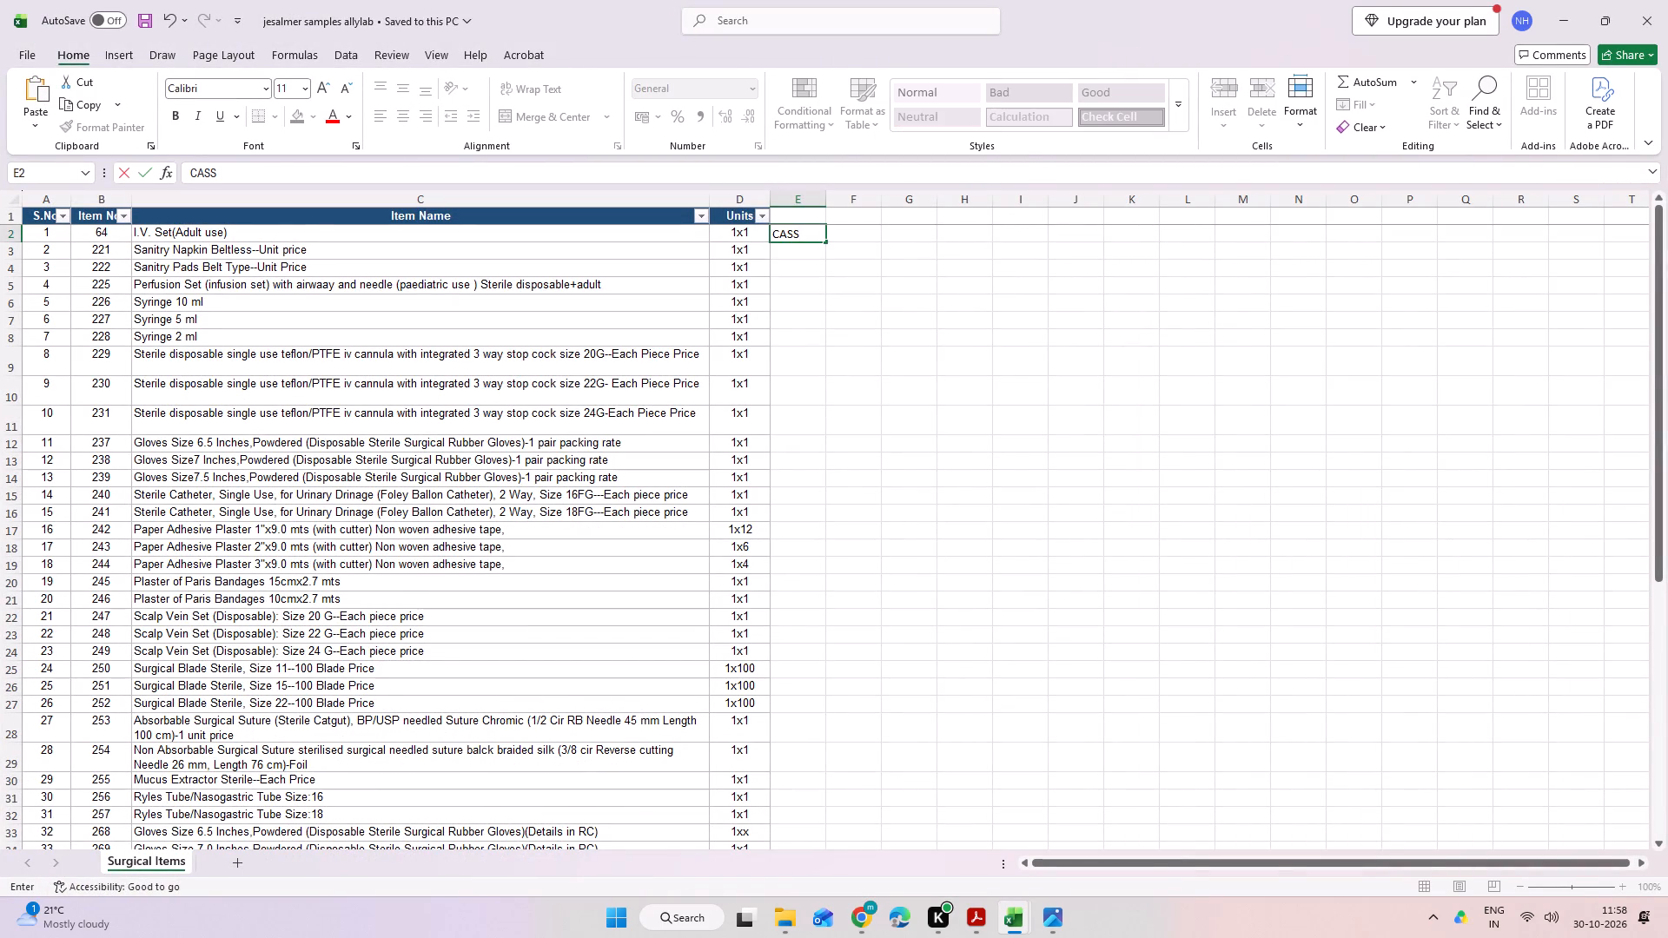
key(Down)
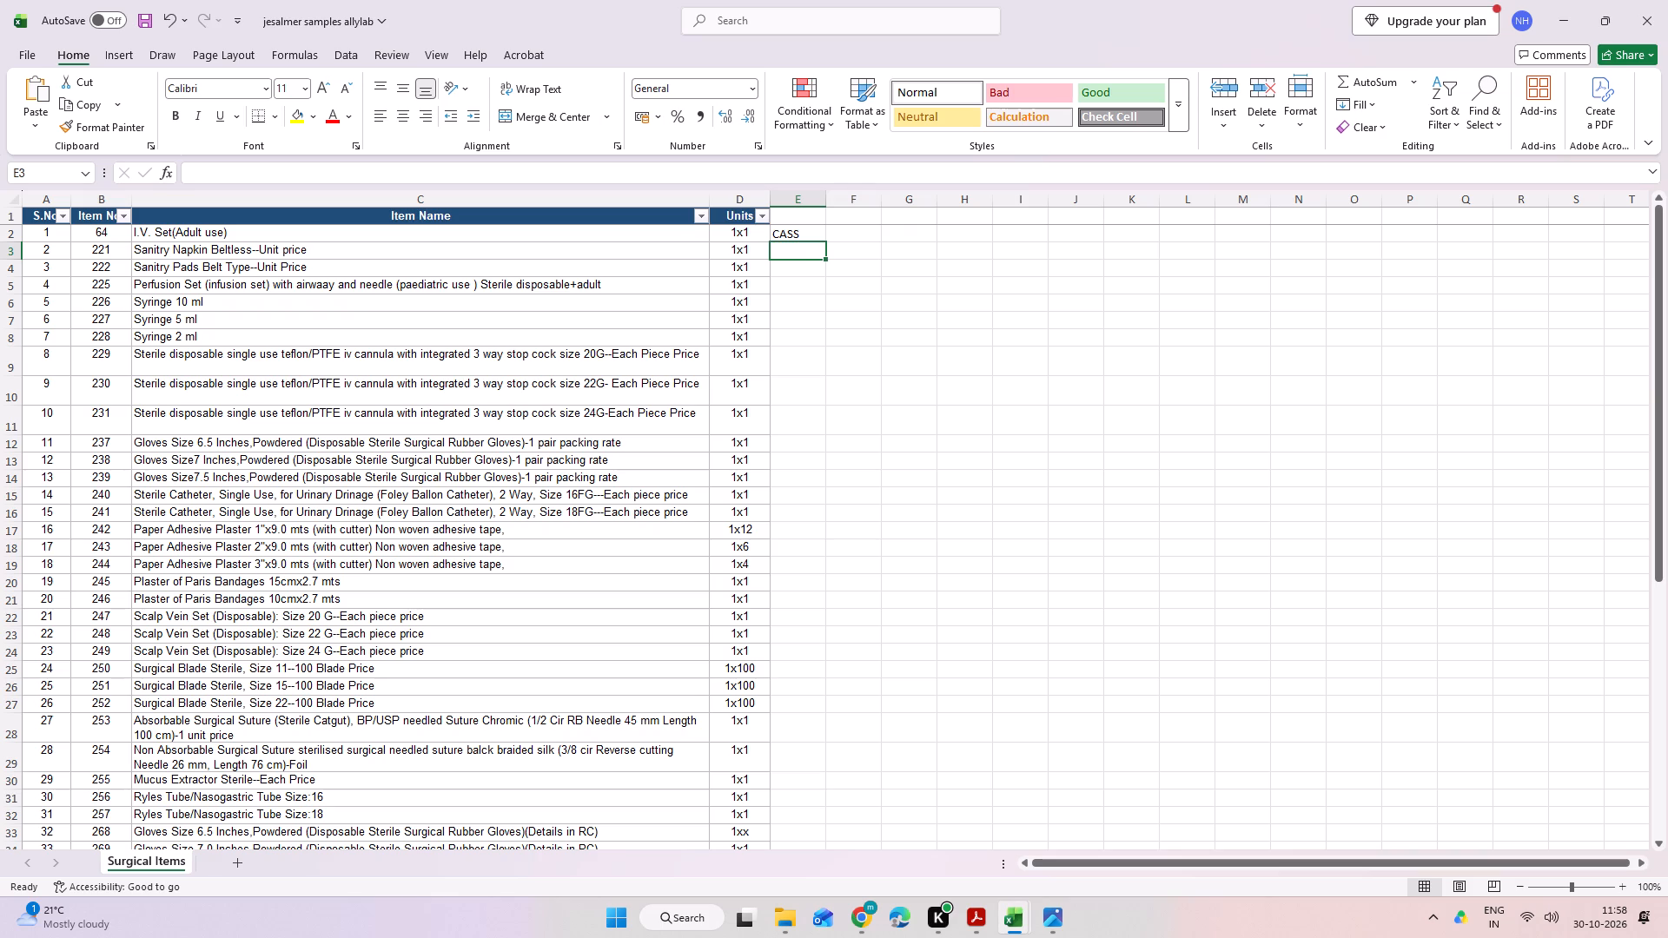
text(VJ)
key(BackSpace)
key(k)
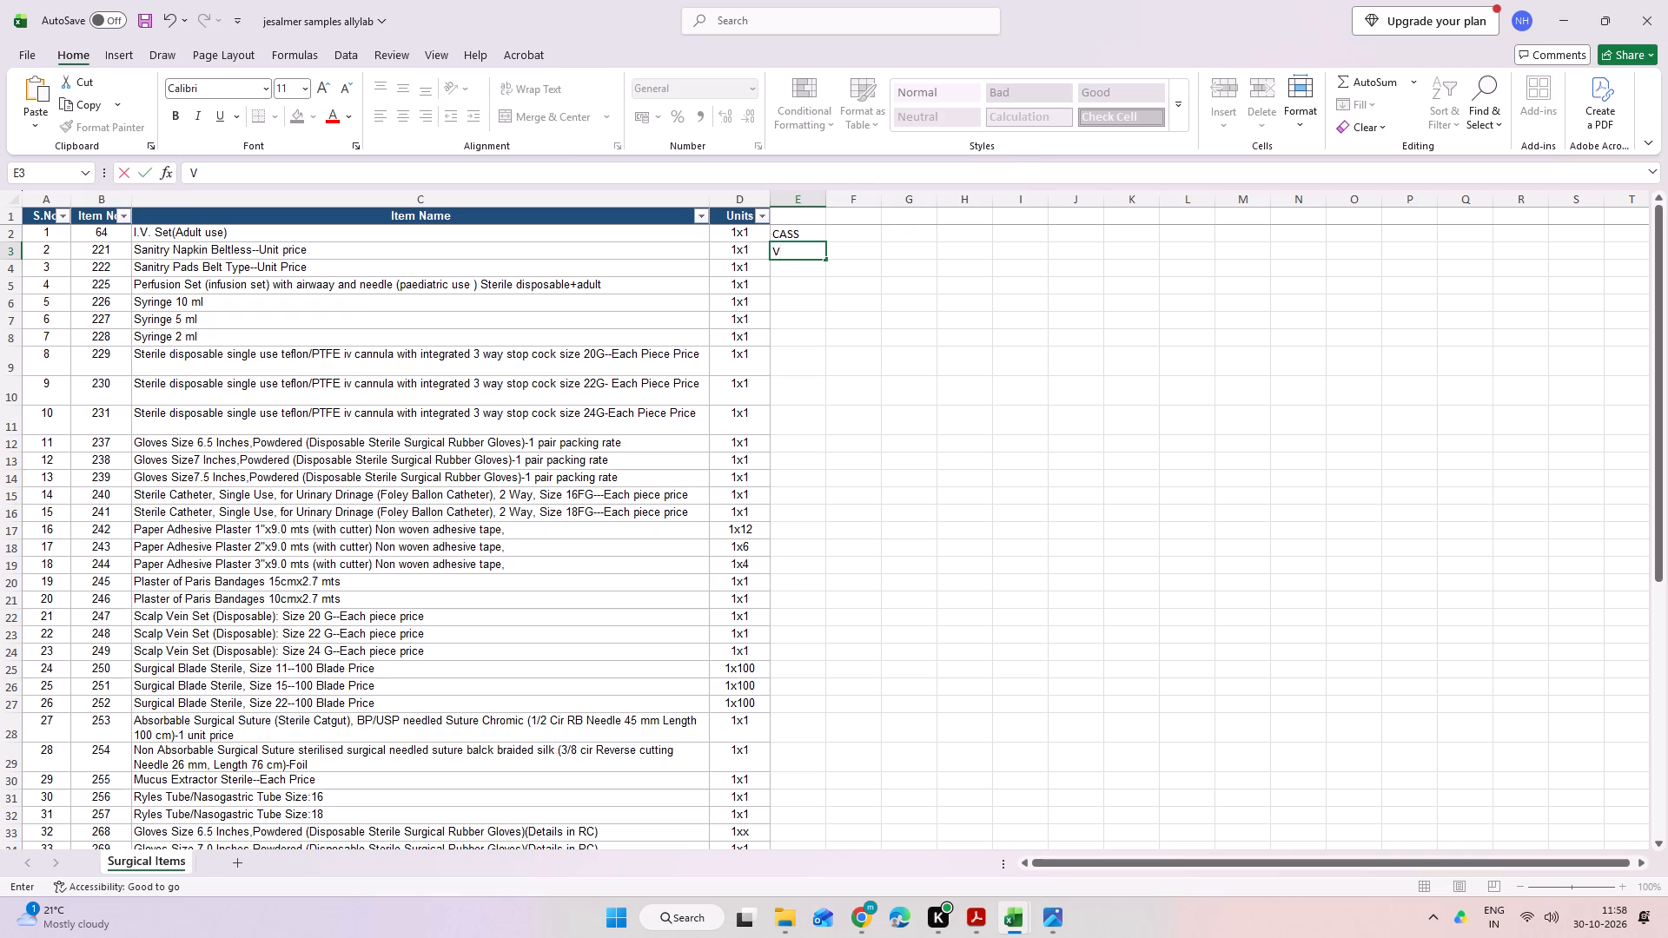
key(i)
key(ctrl+c)
key(Down)
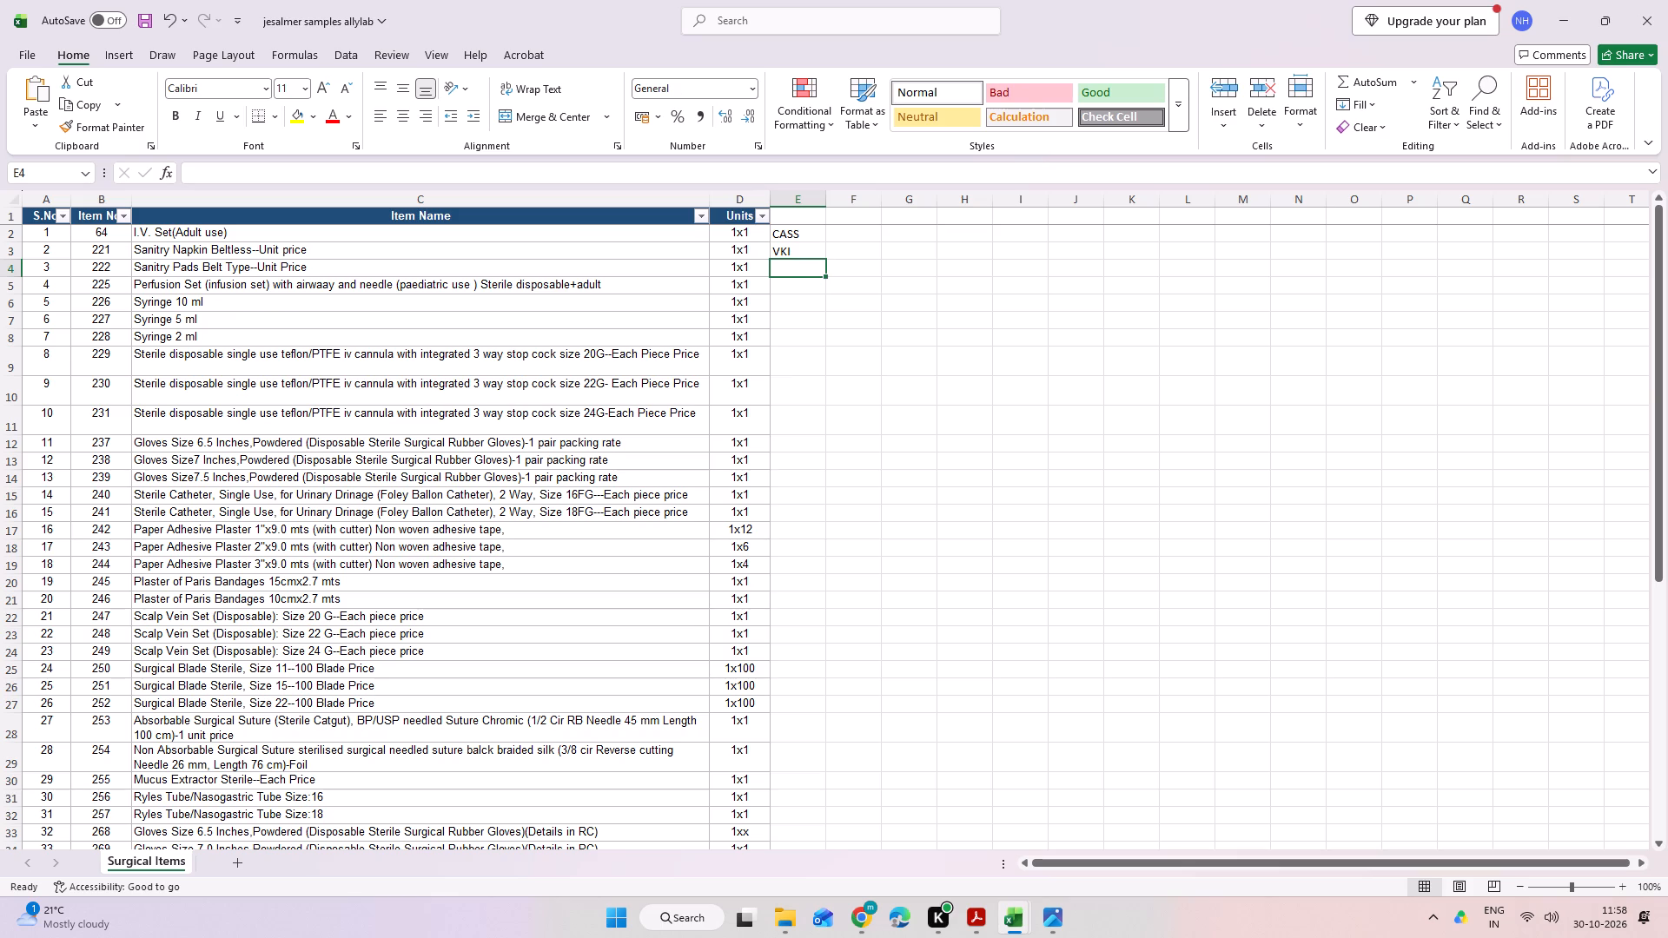
text(VKI)
key(Down)
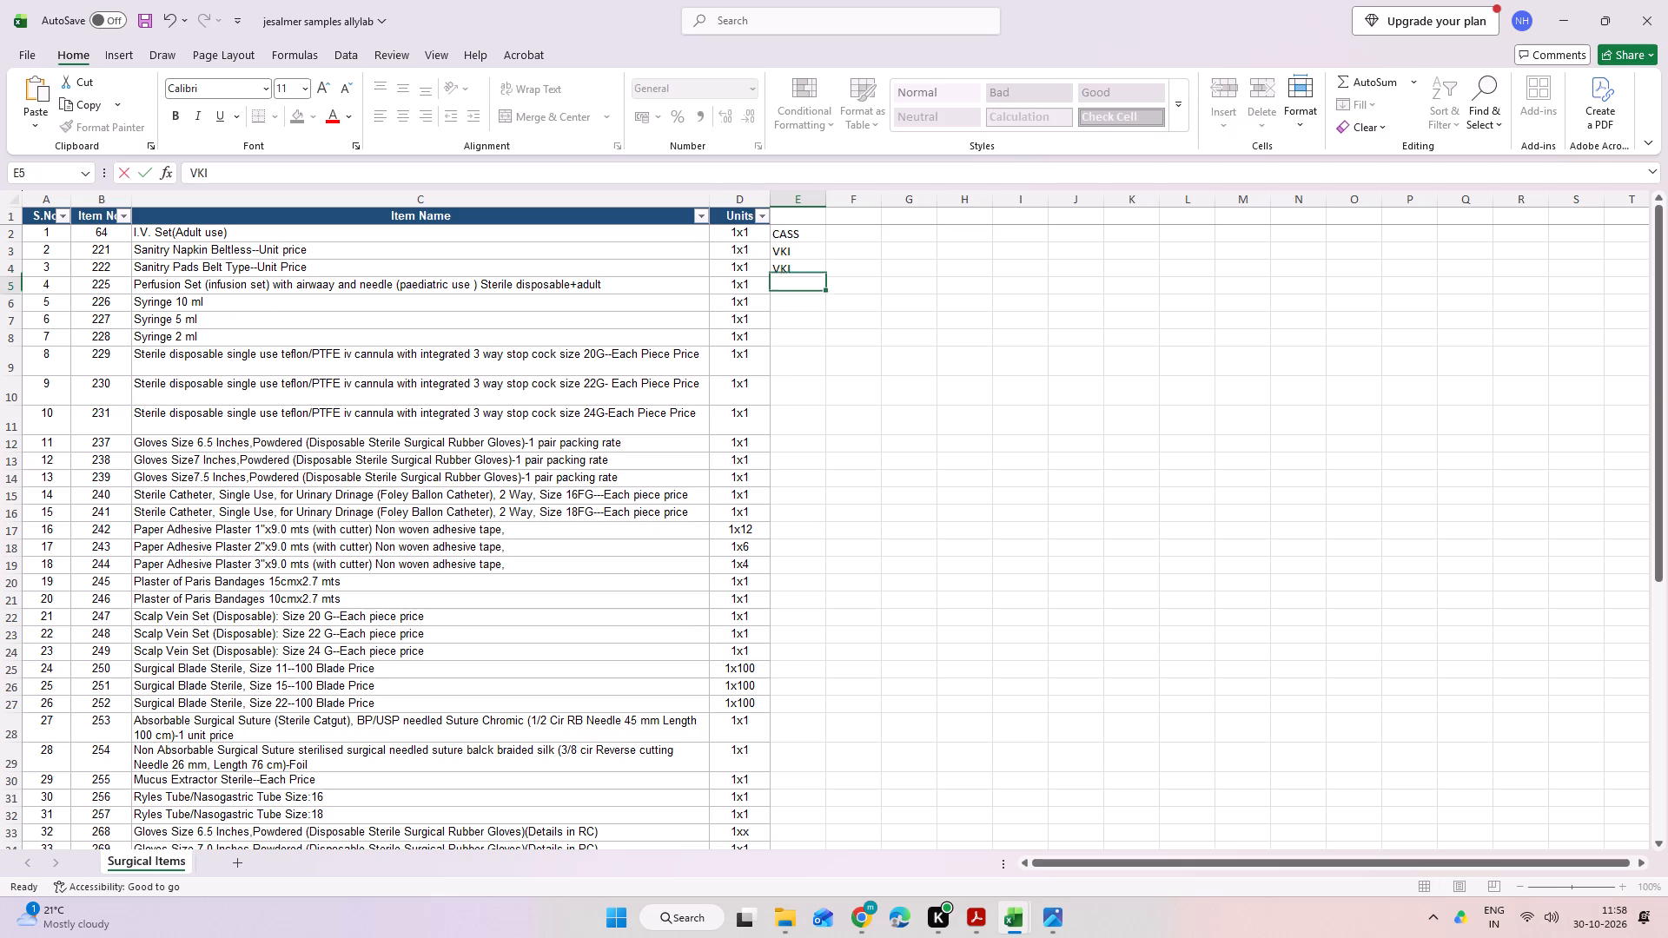
text(CASS)
key(Down)
Enter the brand STERISAFE in column E for the 10 ml, 5 ml and 2 ml syringes (E6:E8).
text(STRER)
key(BackSpace)
key(BackSpace)
key(BackSpace)
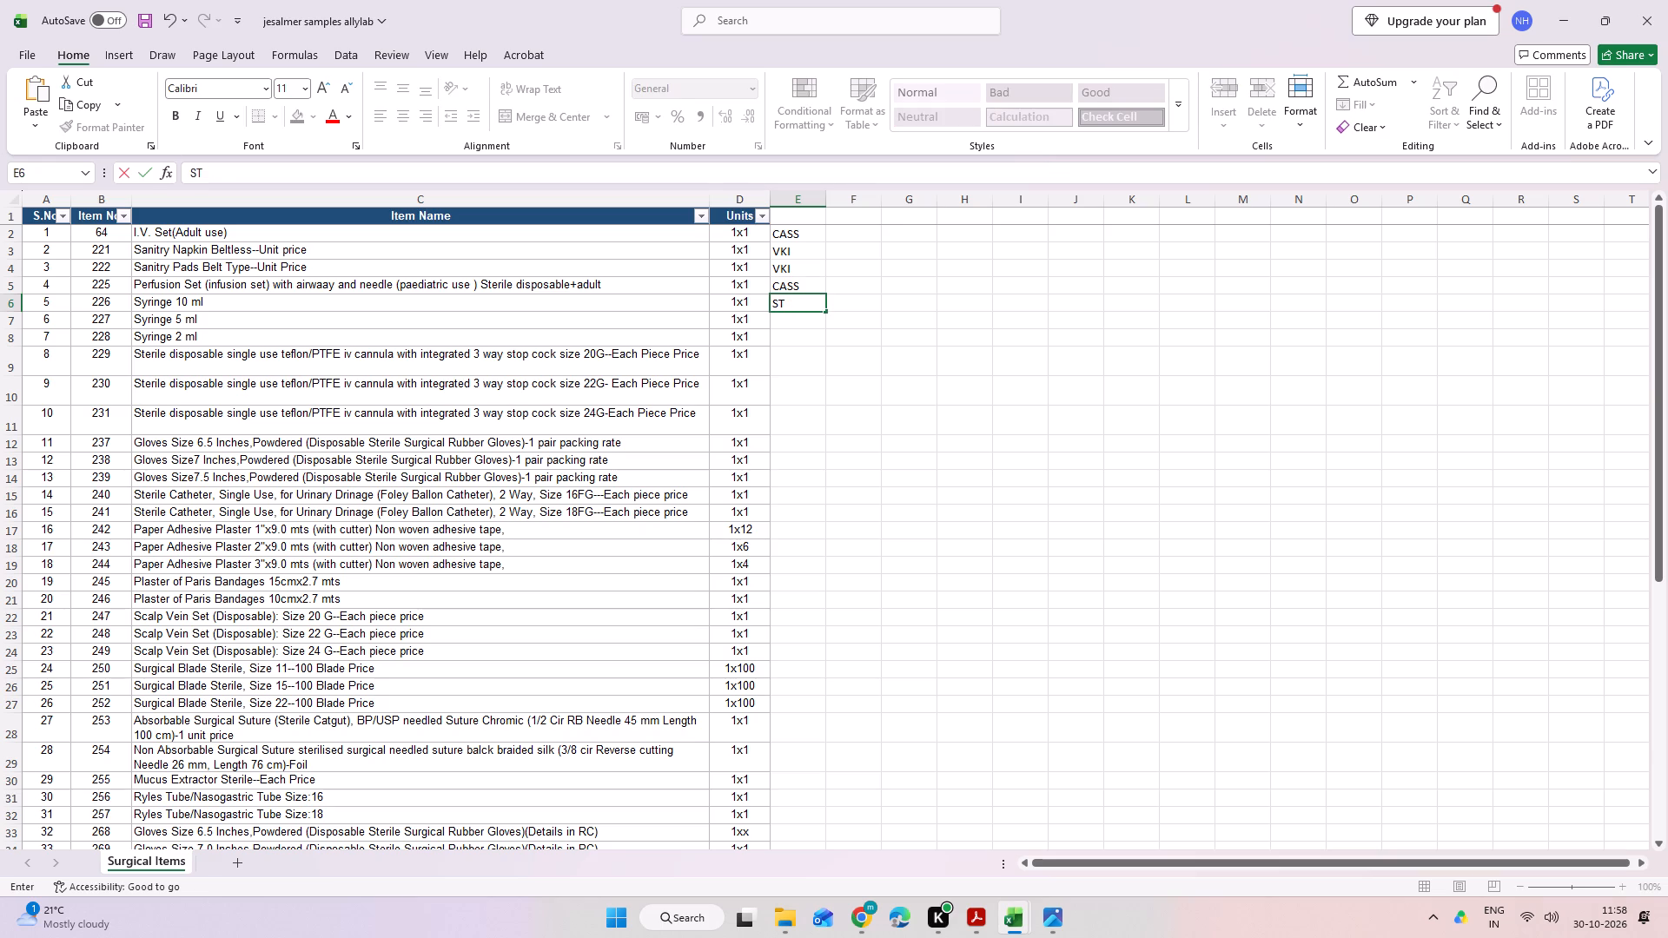
text(ERISAFE)
key(Down)
text(ST)
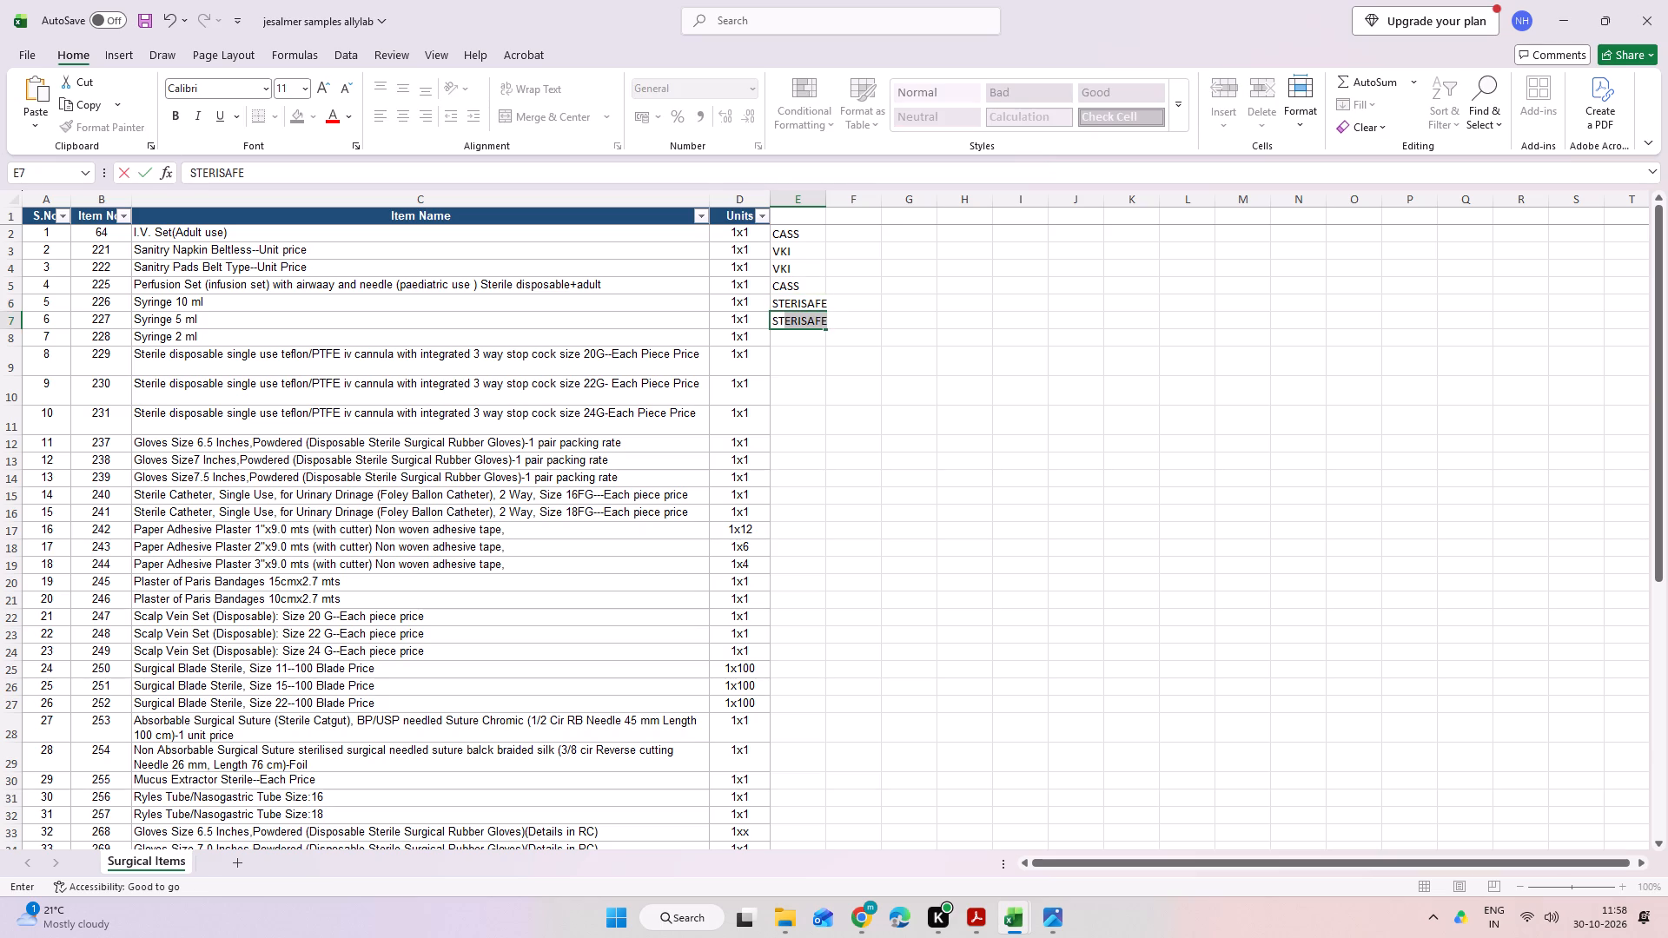
key(Down)
text(ST)
key(Down)
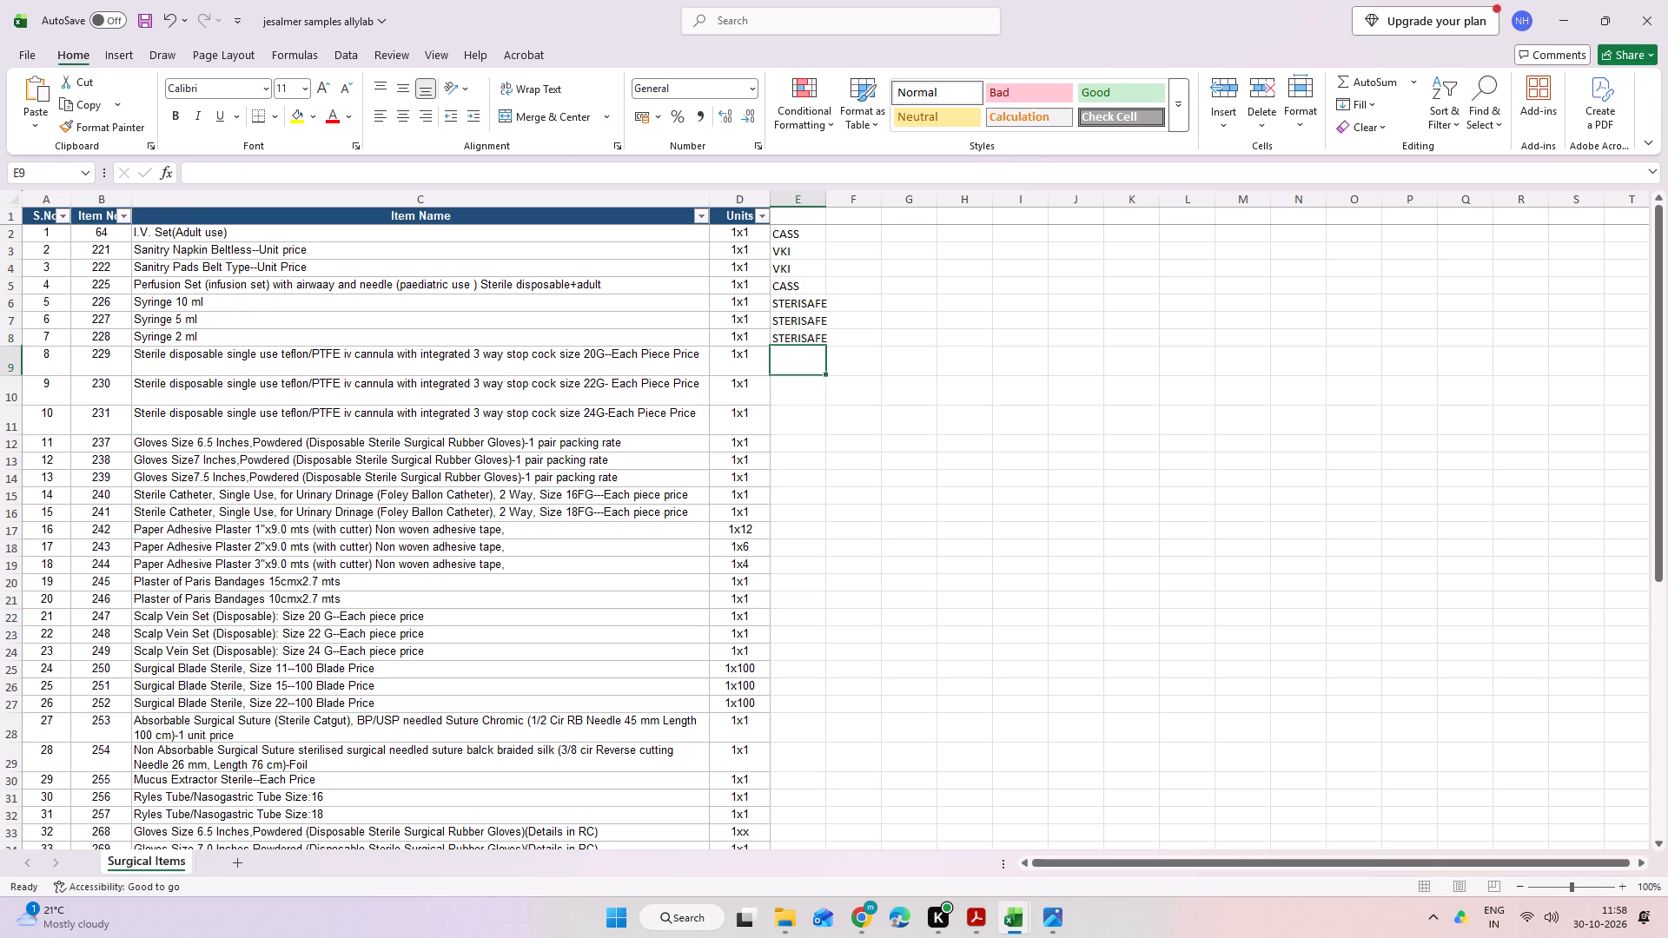
Enter the brand ROMSON in column E for the 20G, 22G and 24G iv cannulas (E9:E11).
text(ROMSON)
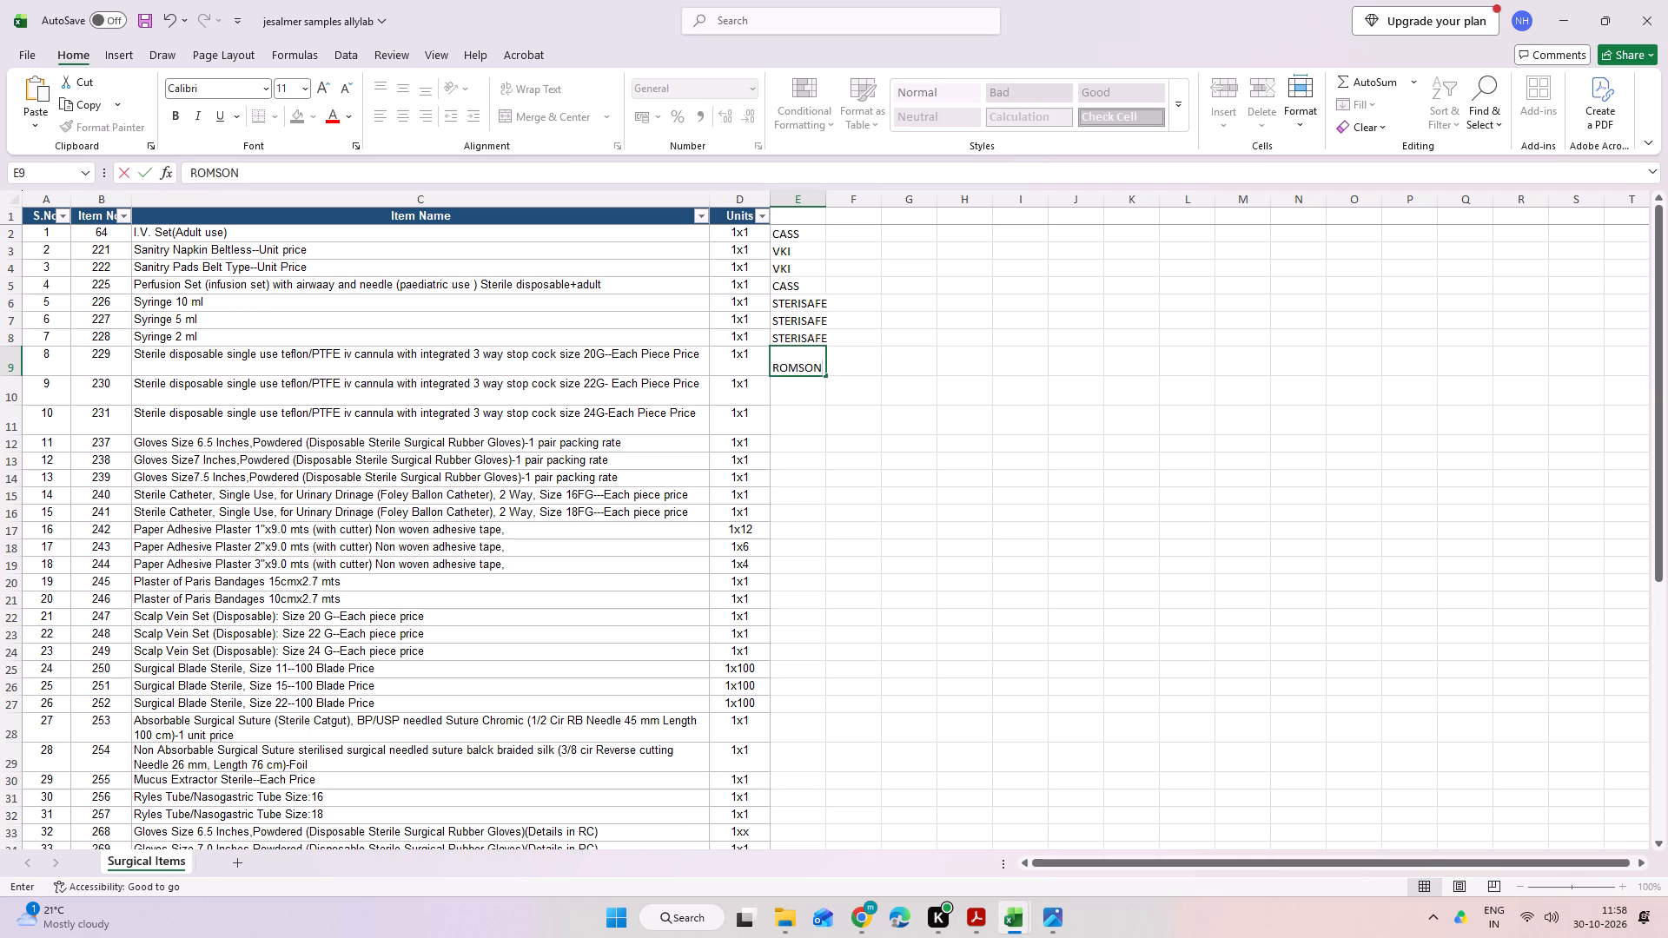
key(Down)
key(r)
key(Down)
key(r)
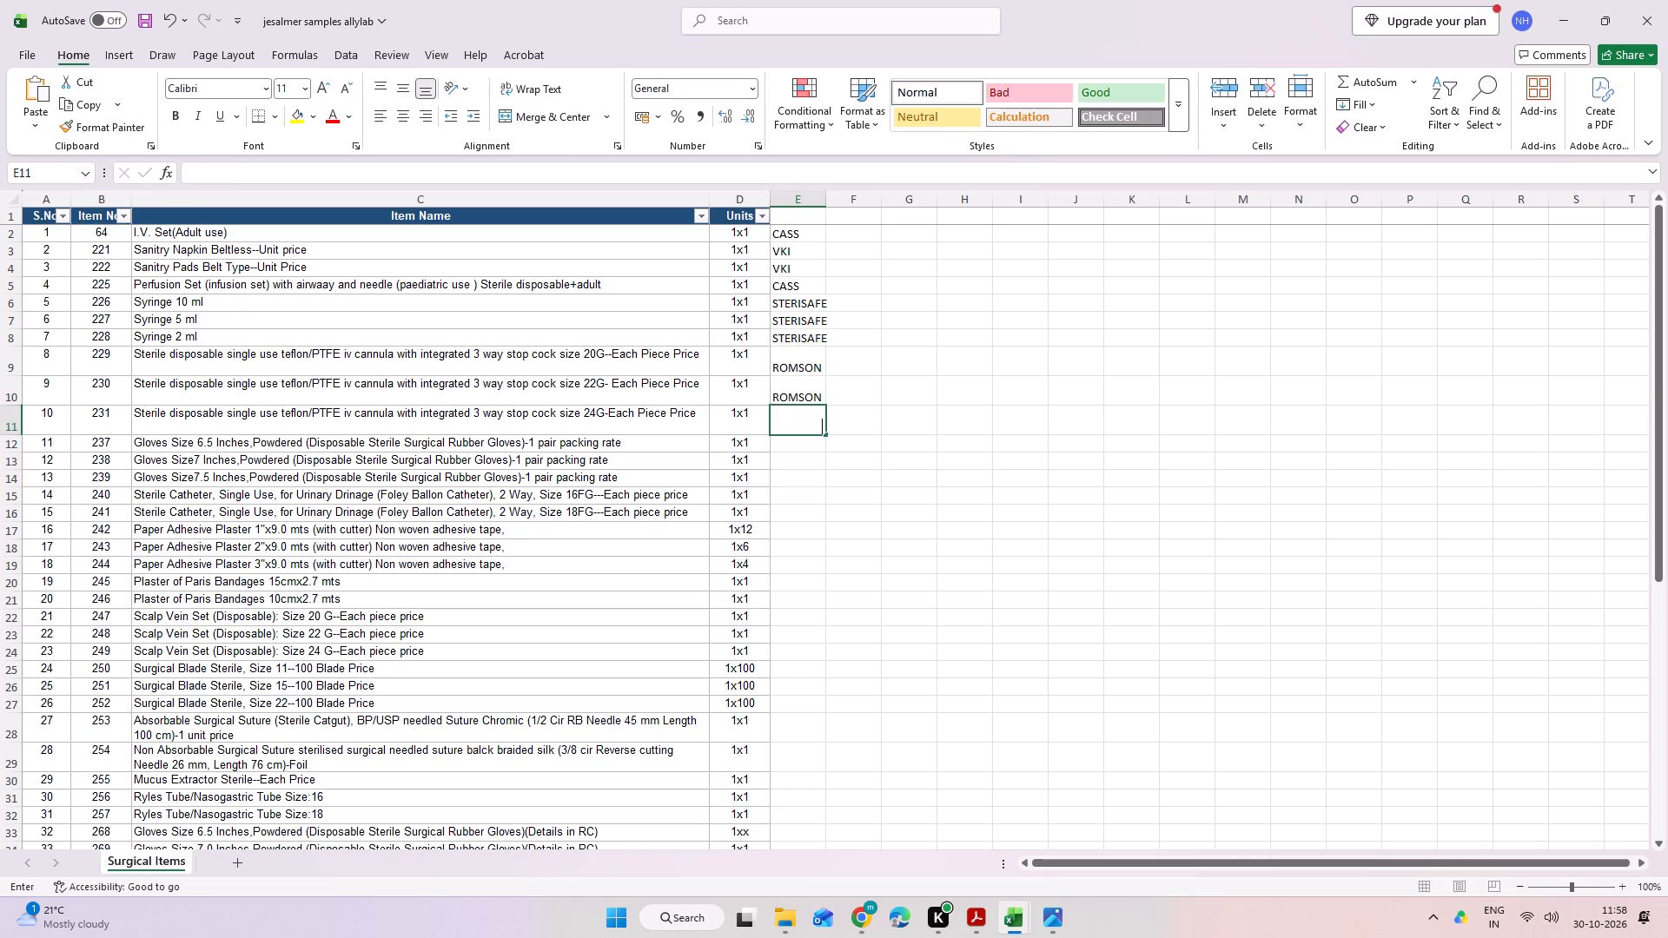
key(Down)
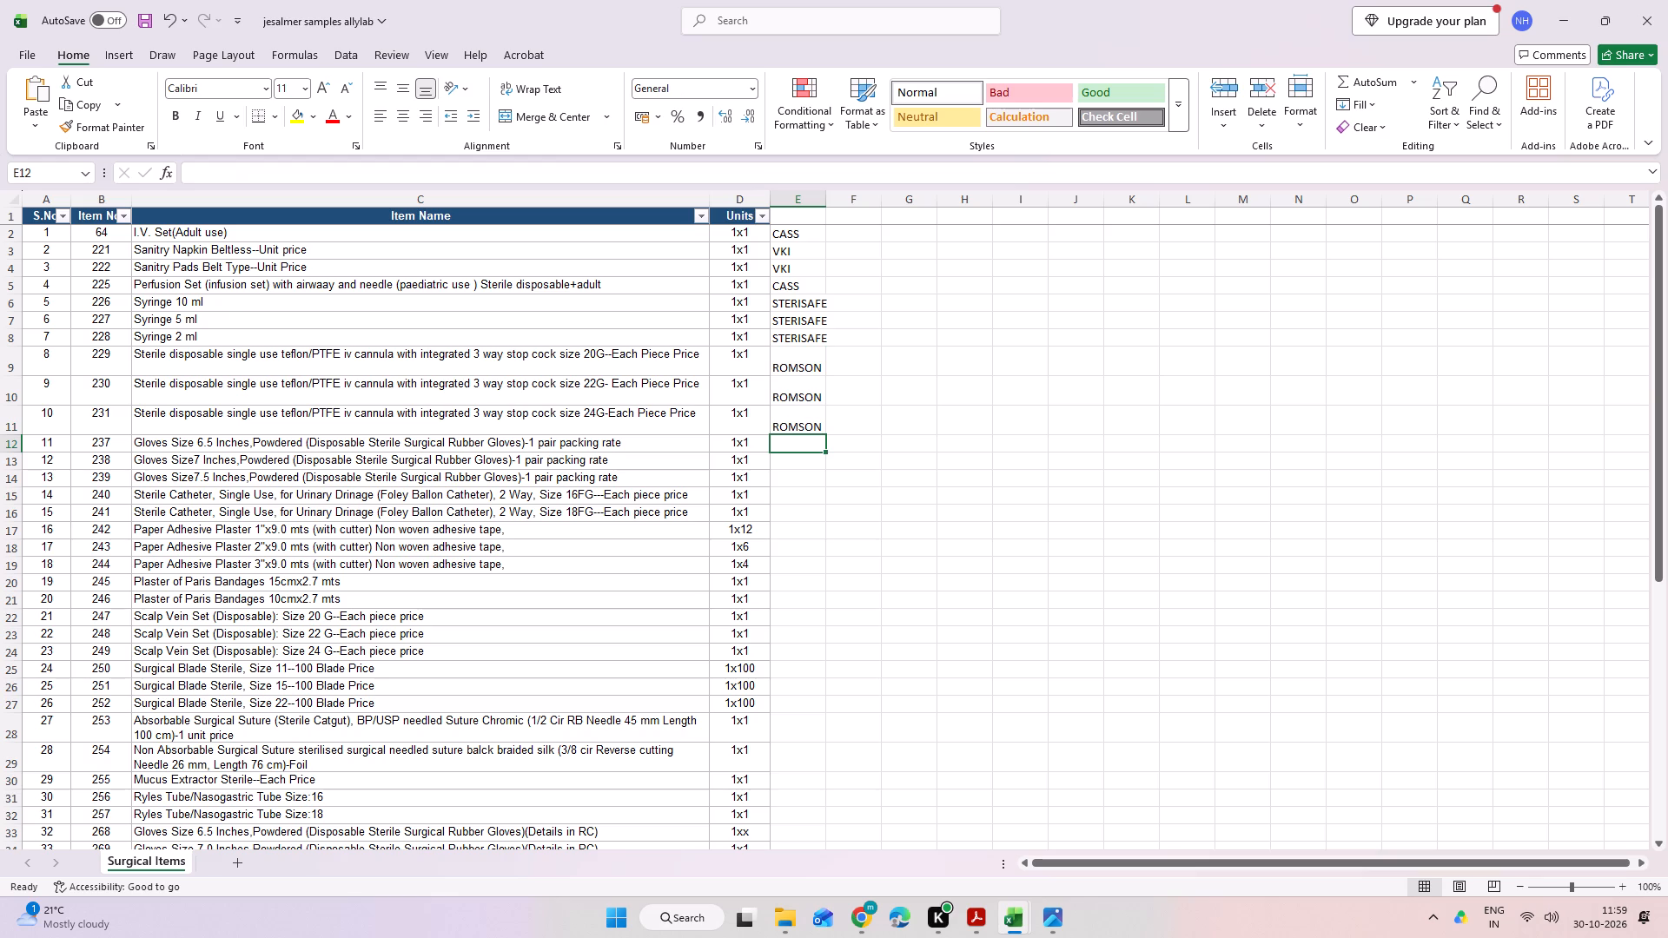
Replace the brand of the 24G iv cannula in E11 with HITECH/CASS/ROMSON.
key(Up)
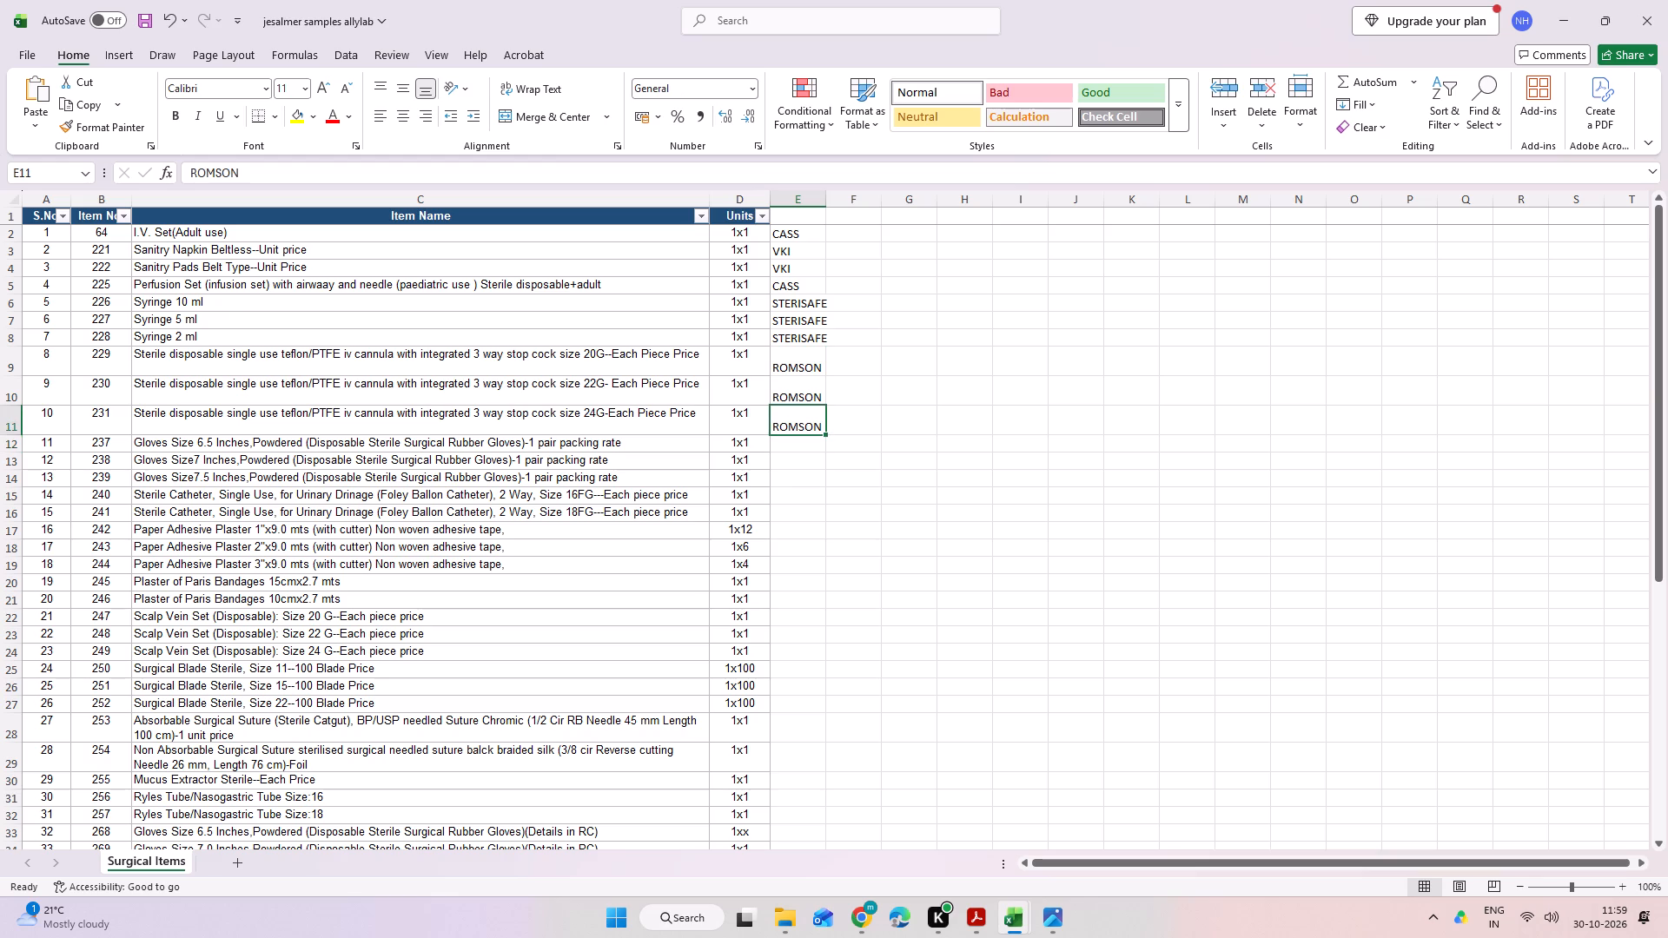
text(HITE)
text(CH/CASS)
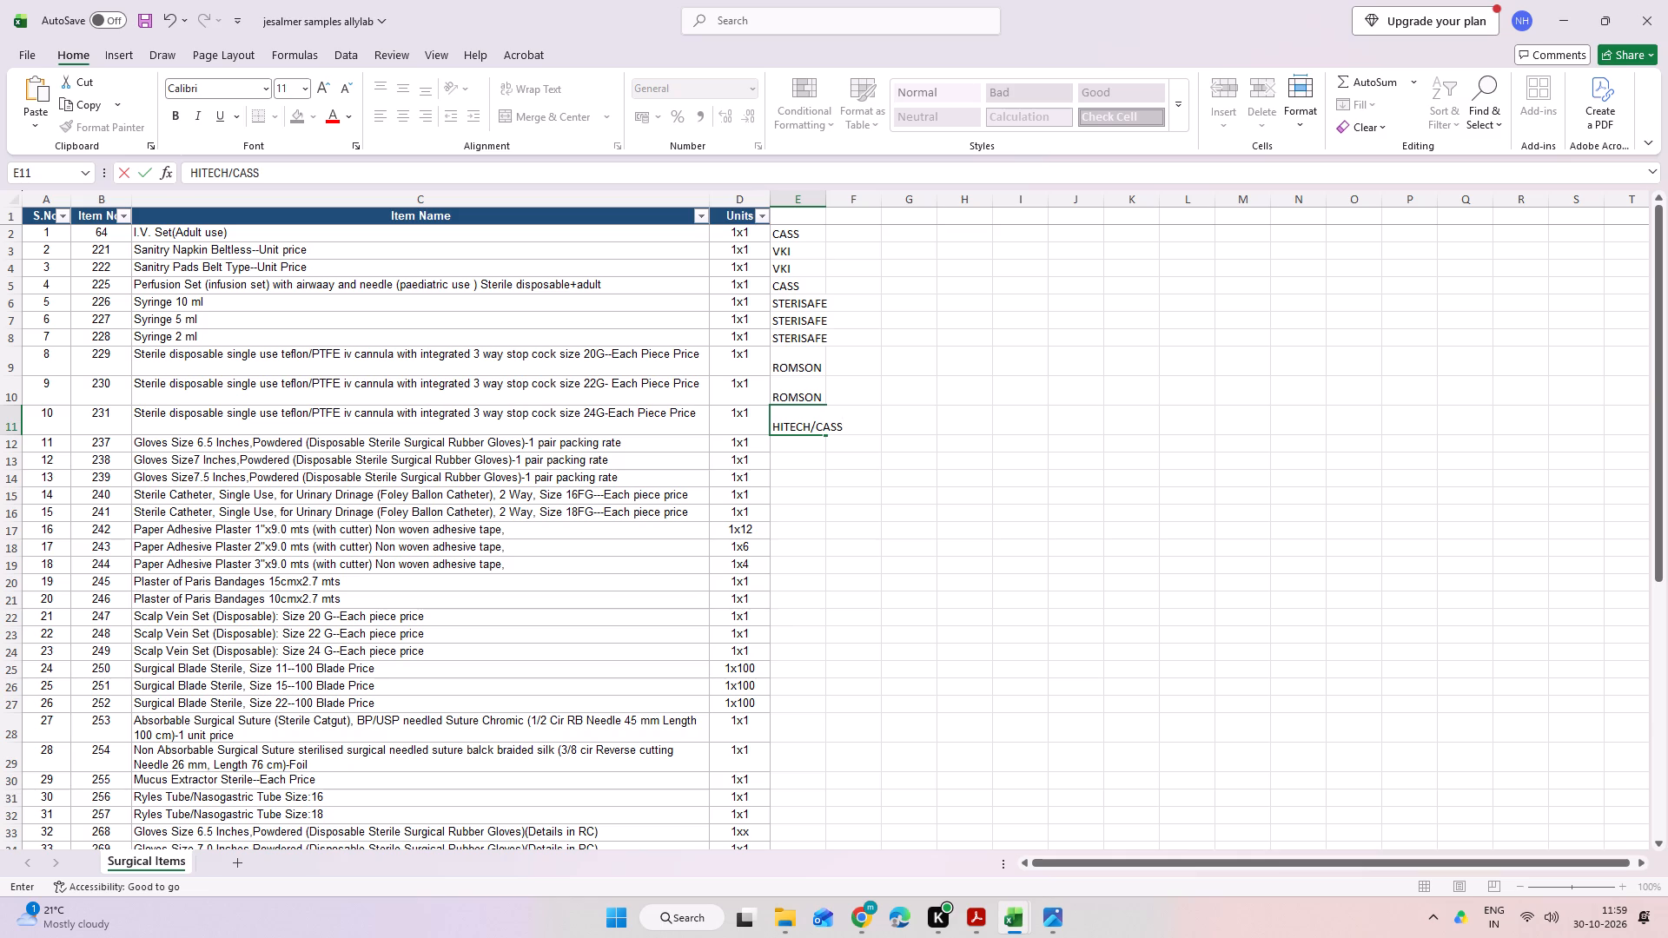
text(/ROMSON)
key(Return)
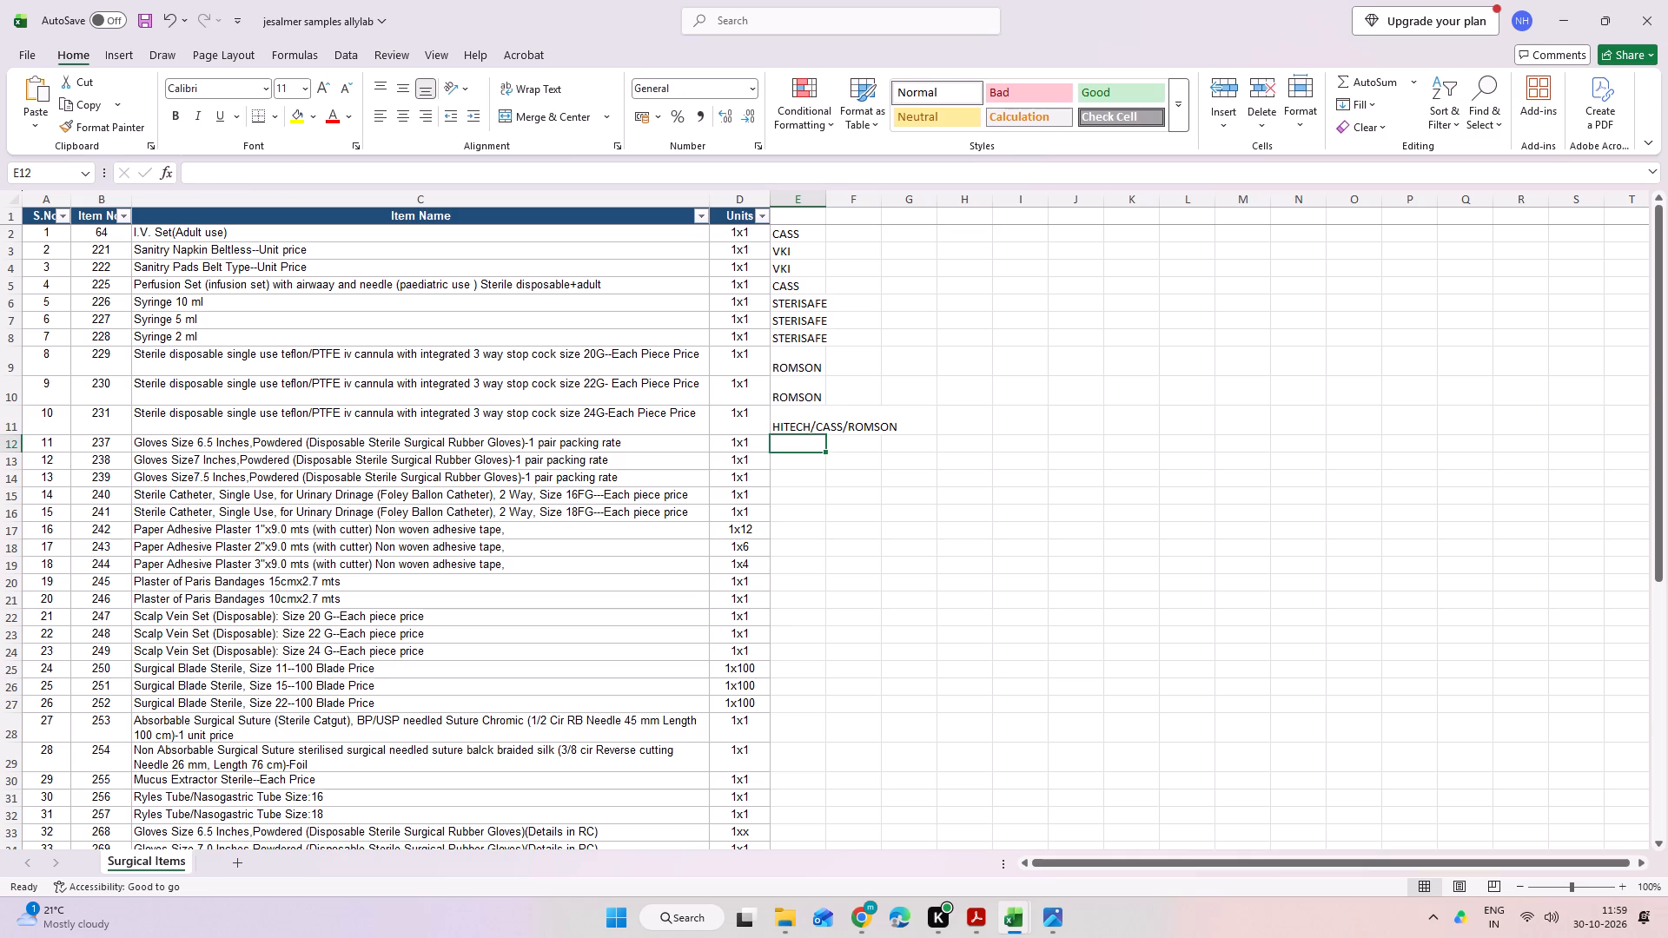
Enter the brand SECURE in column E for the three surgical glove sizes, items 237 to 239 (E12:E14).
text(SECURE)
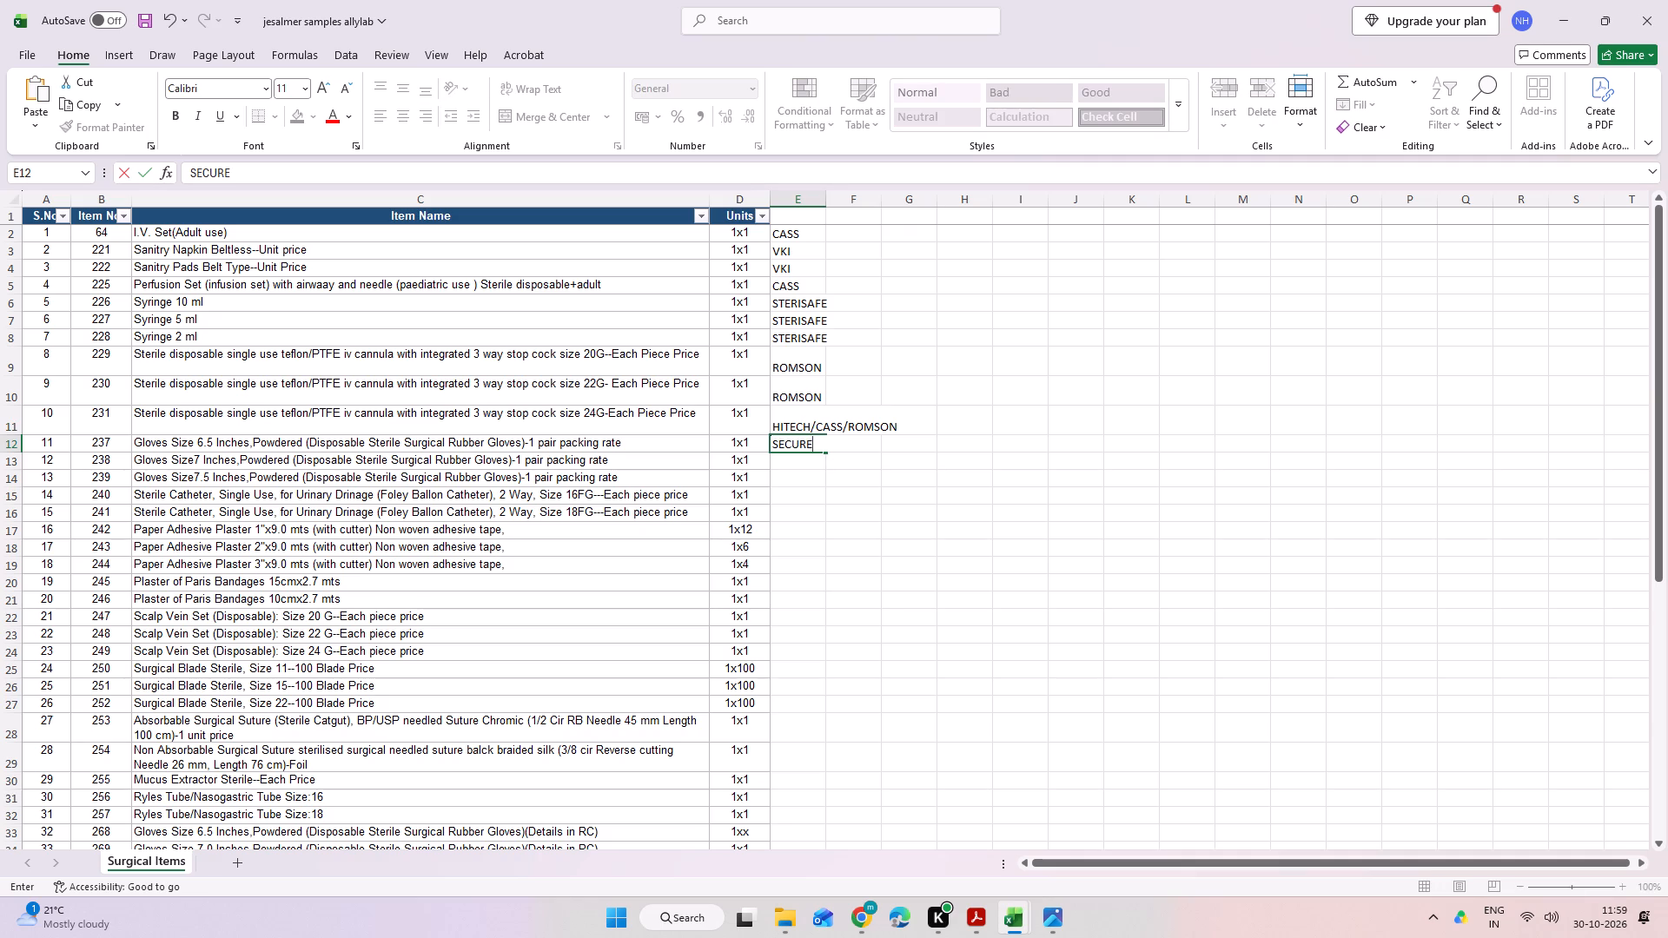
key(Return)
key(s)
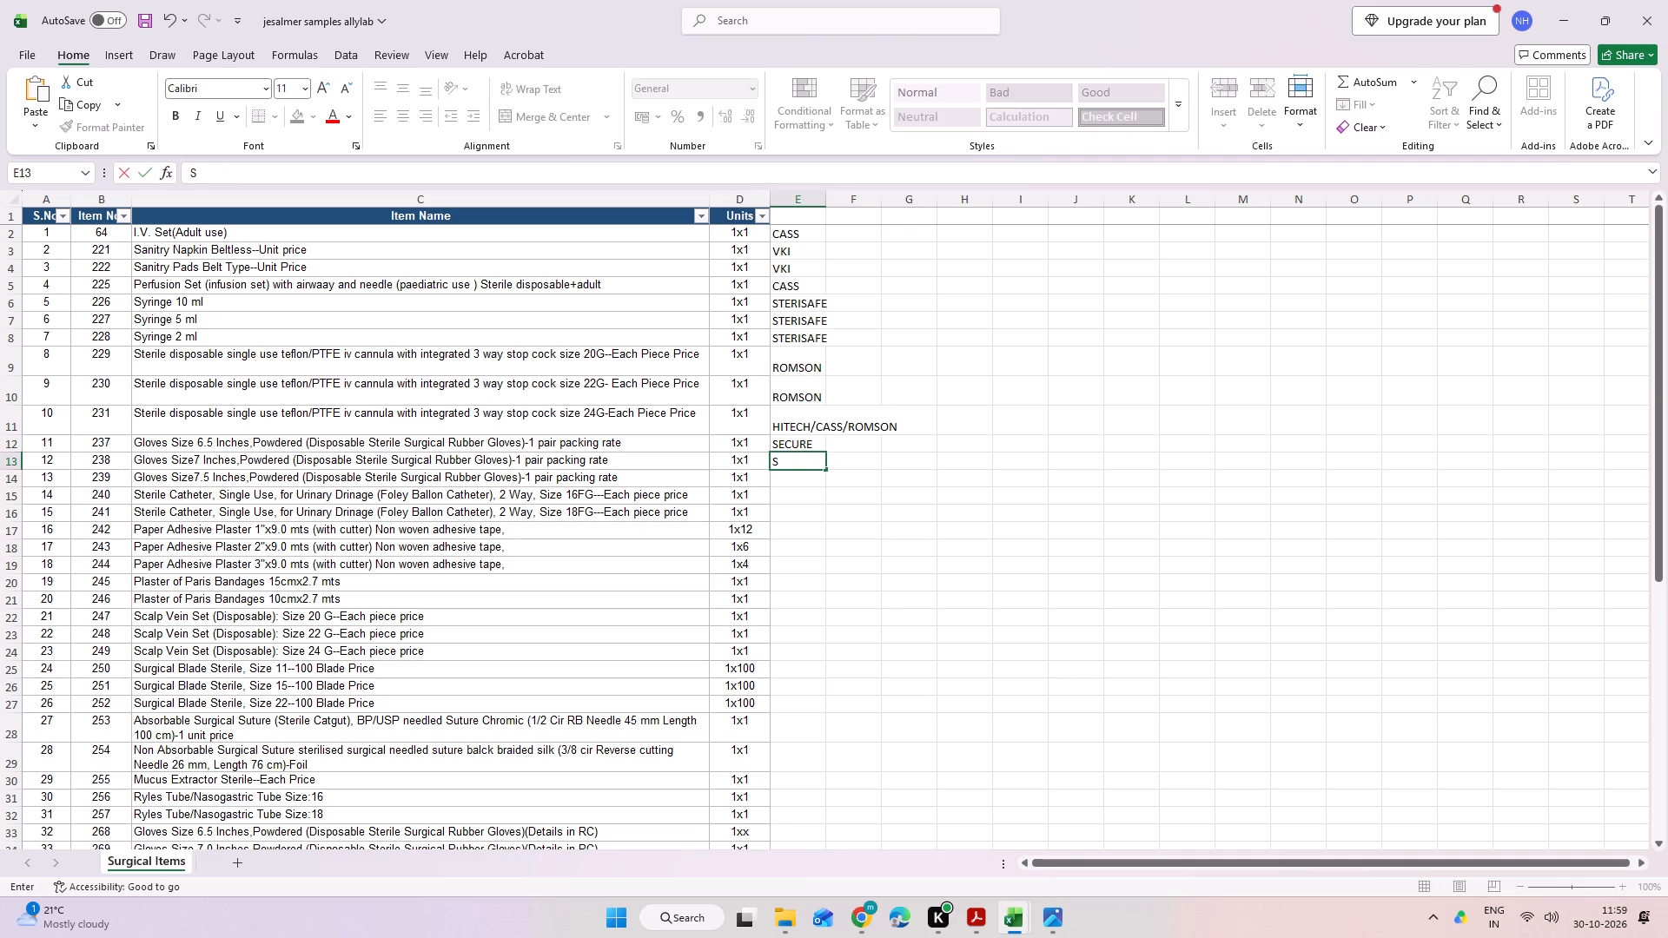
key(e)
key(Down)
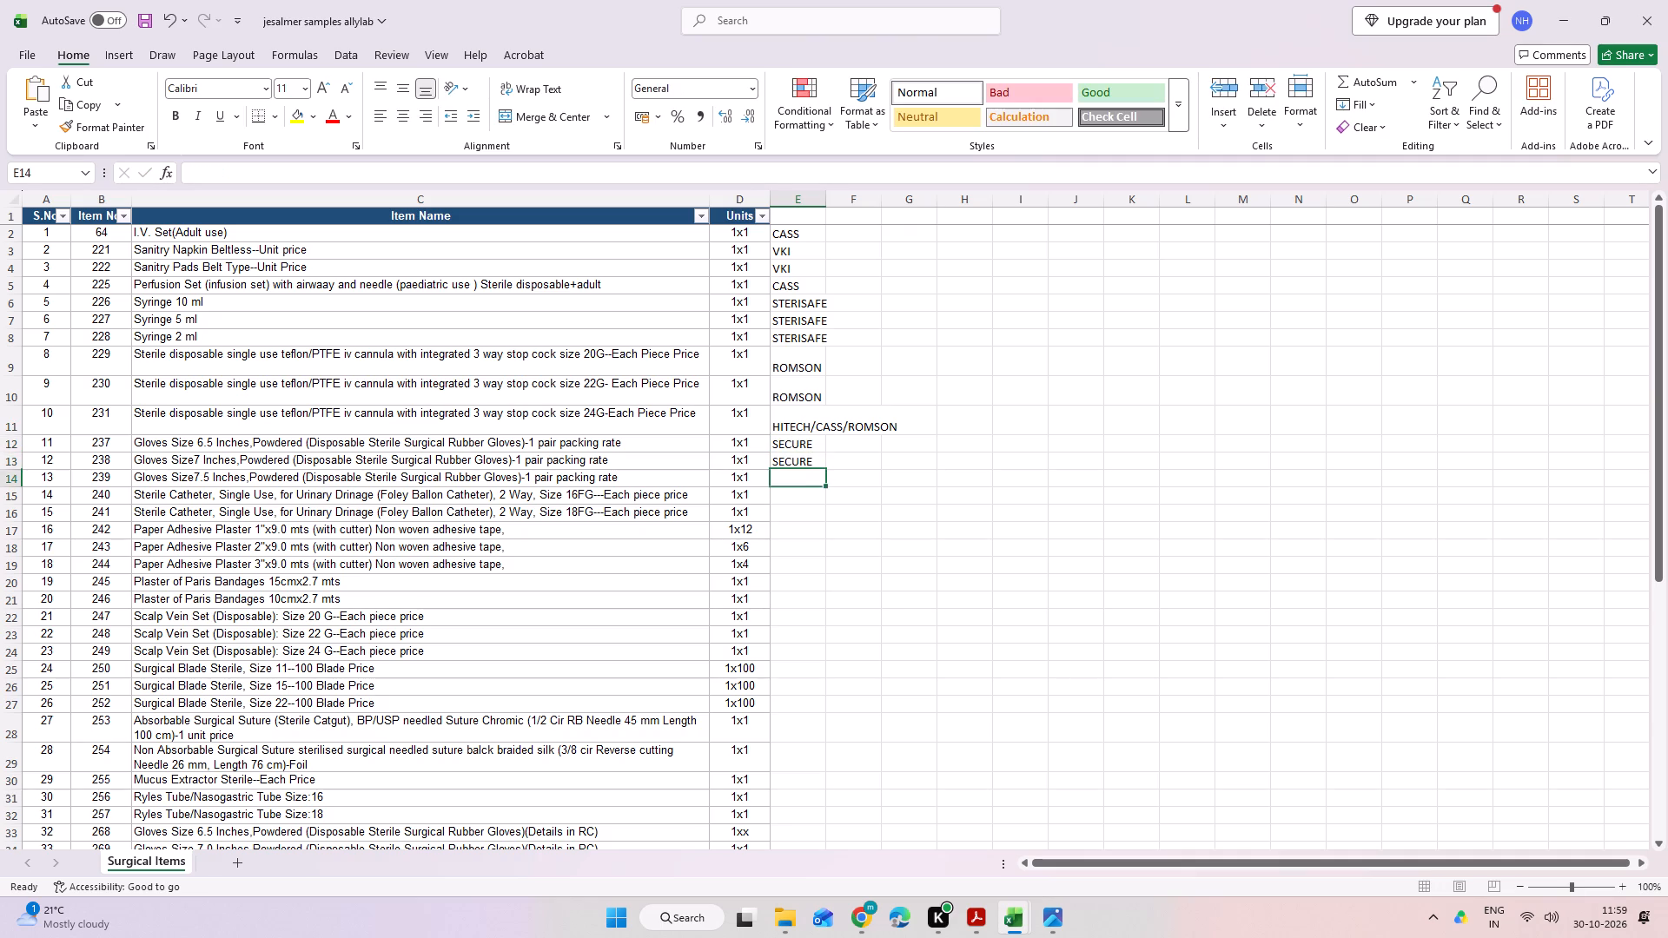
text(SE)
key(Down)
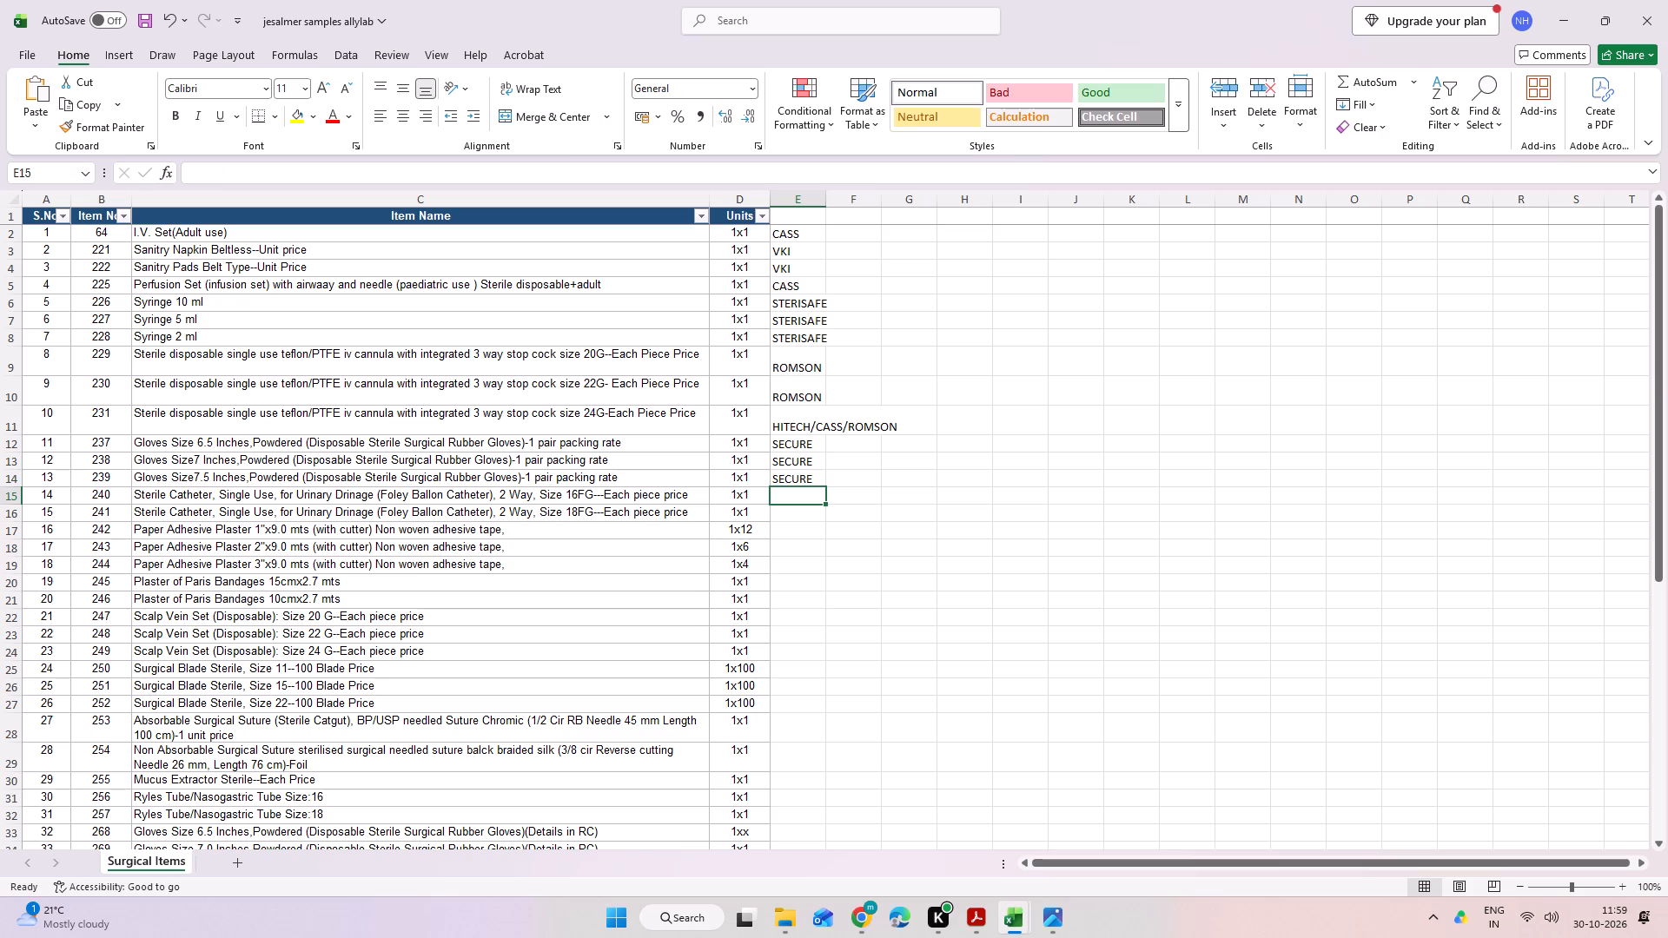
Enter the brand CASS in E15:E21 for the Foley catheters, paper adhesive plasters and Plaster of Paris bandages, items 240 to 246.
text(CAS)
key(Down)
text(CA)
key(Down)
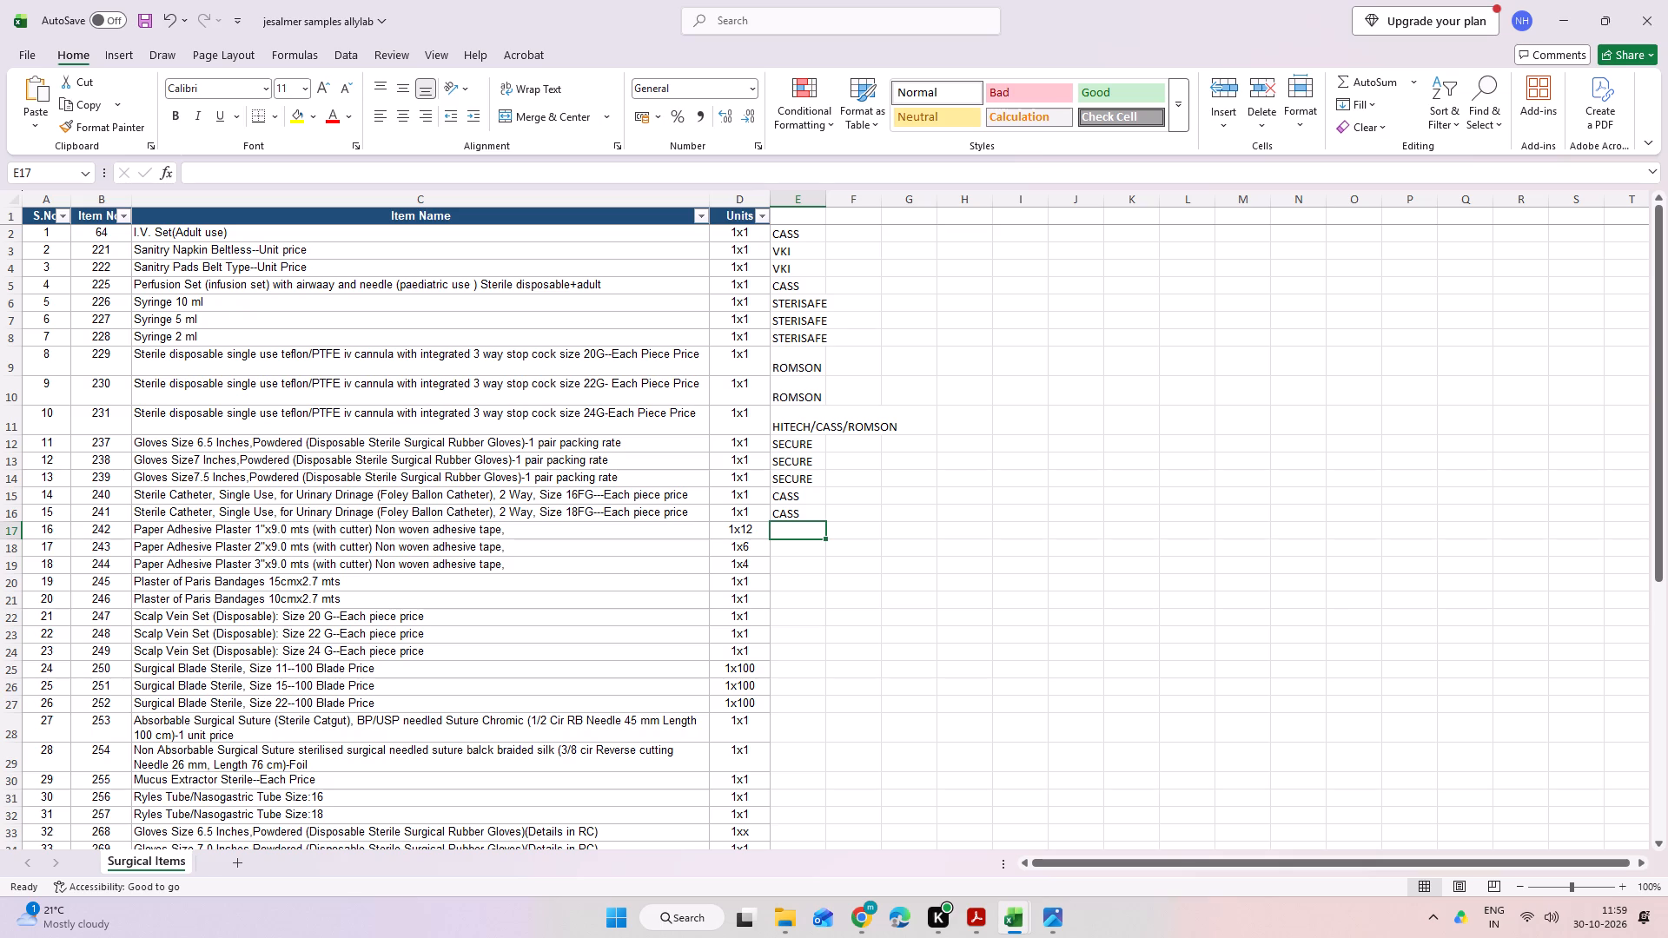
text(CA)
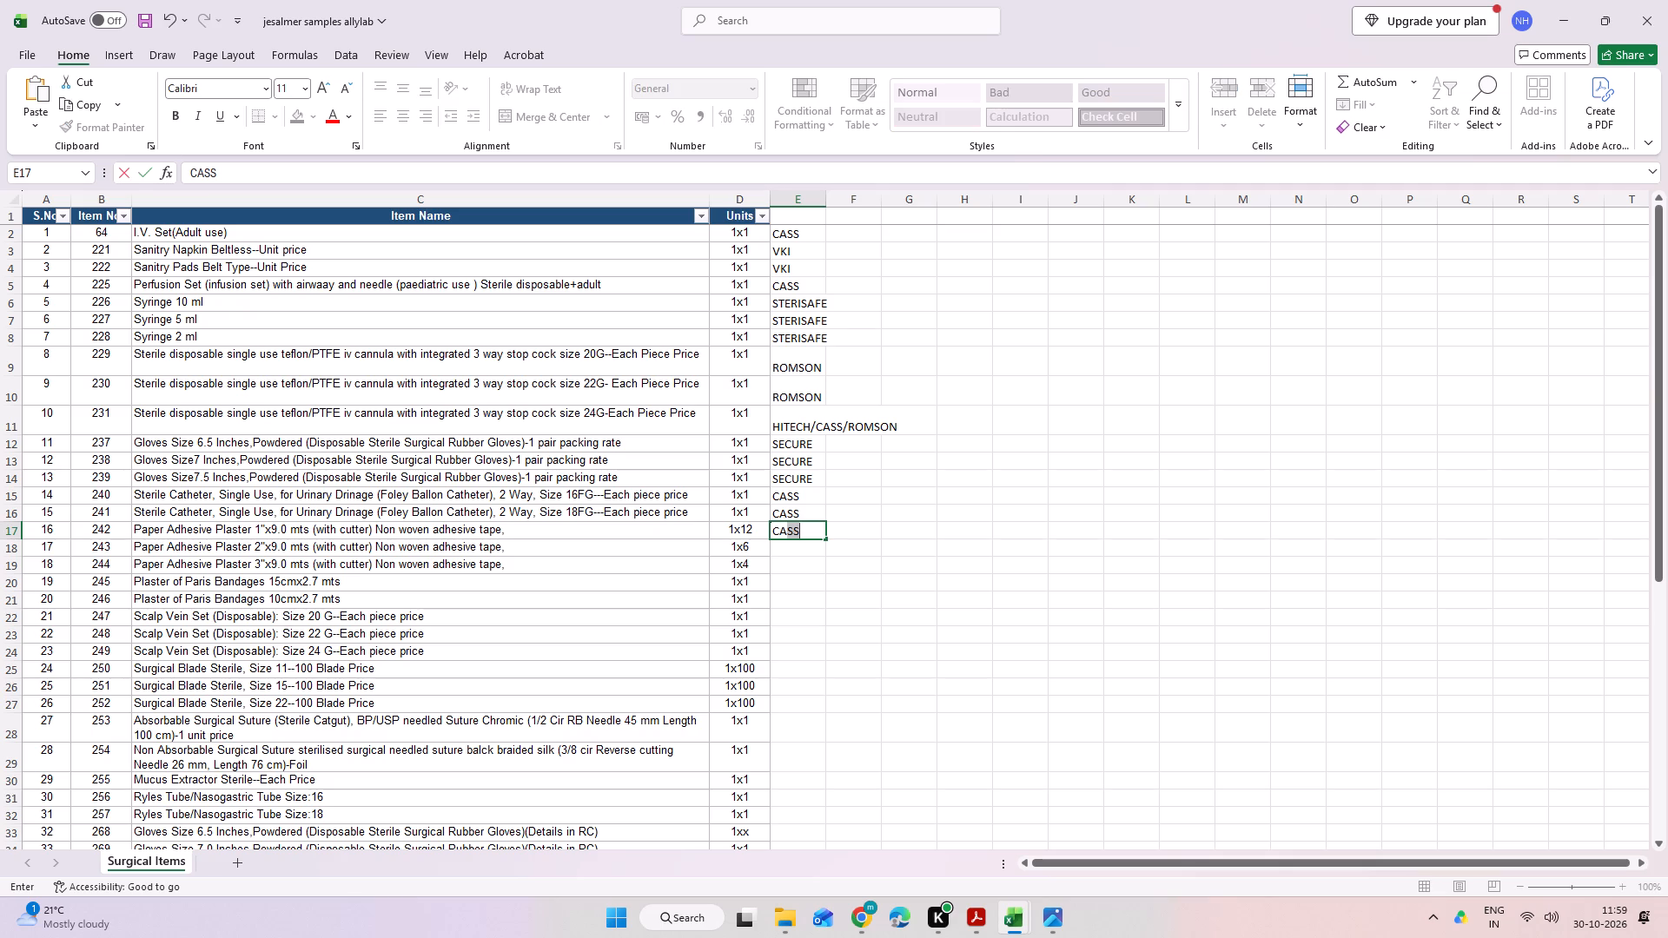
key(Down)
text(CAS)
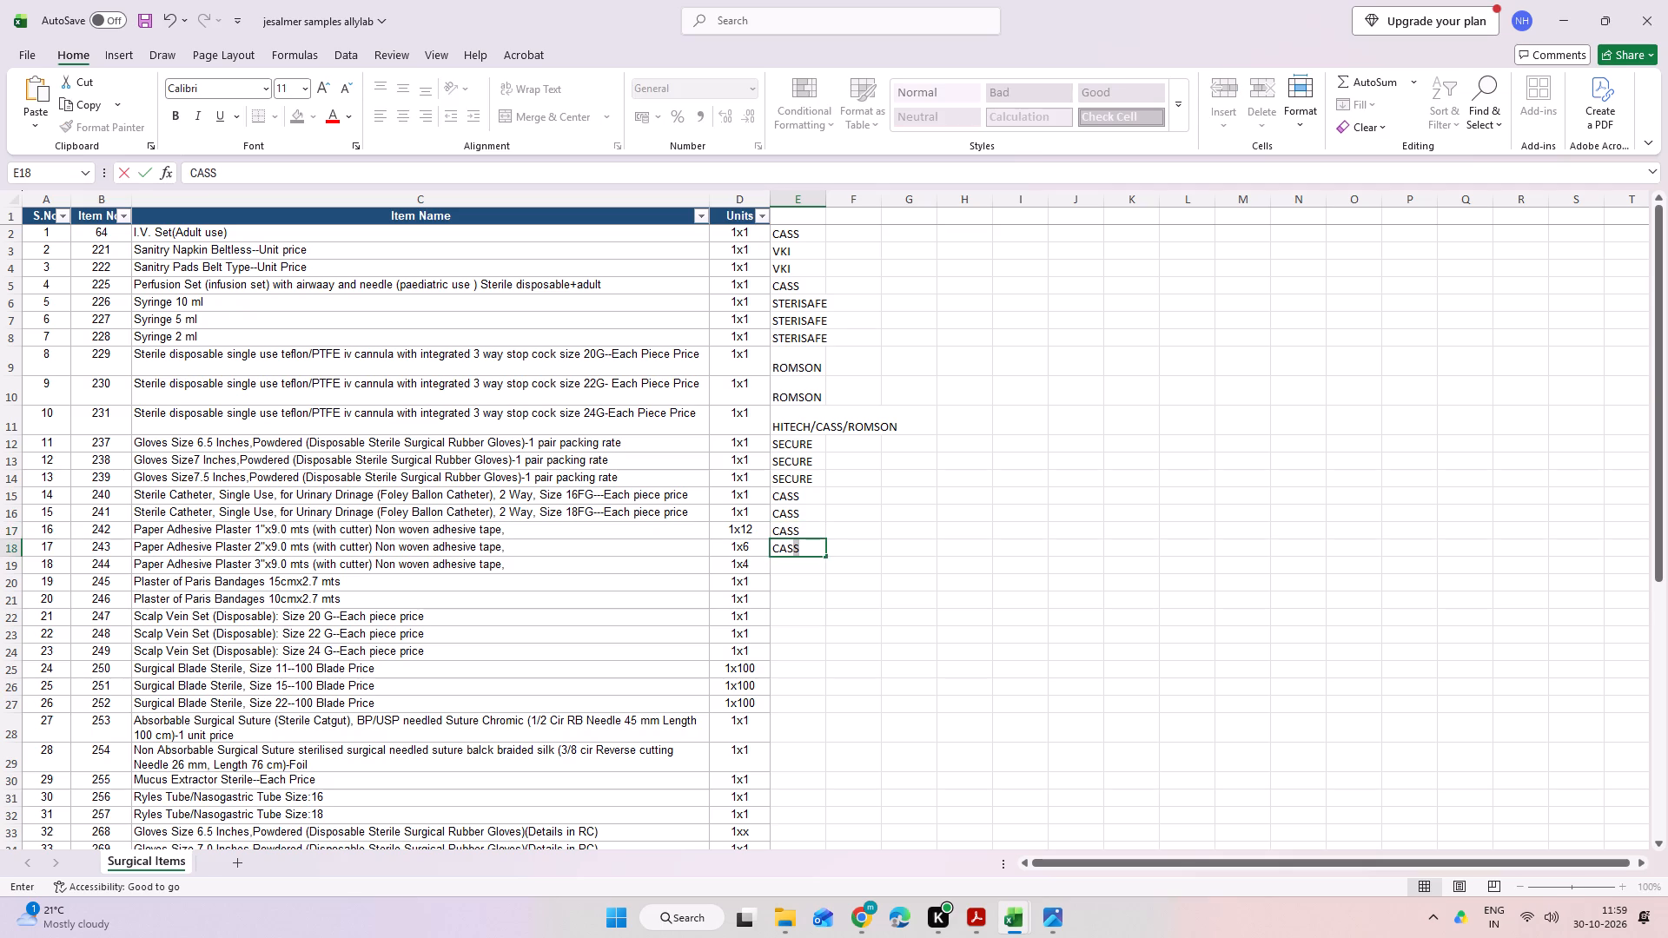
key(Down)
text(CA)
key(Down)
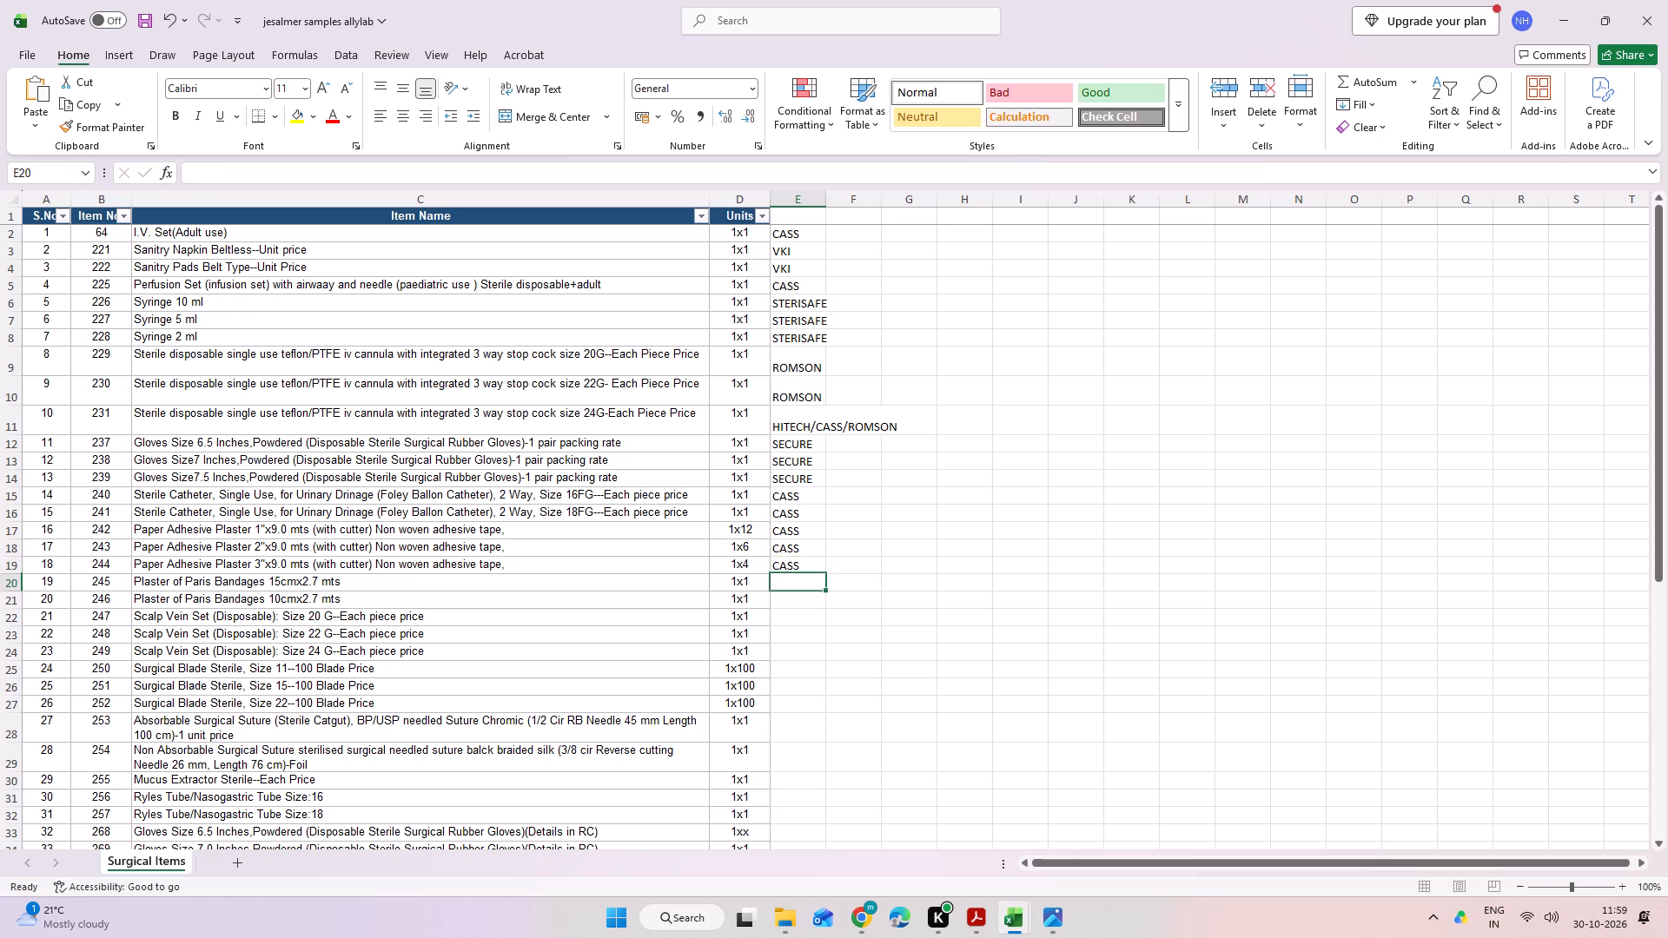
key(c)
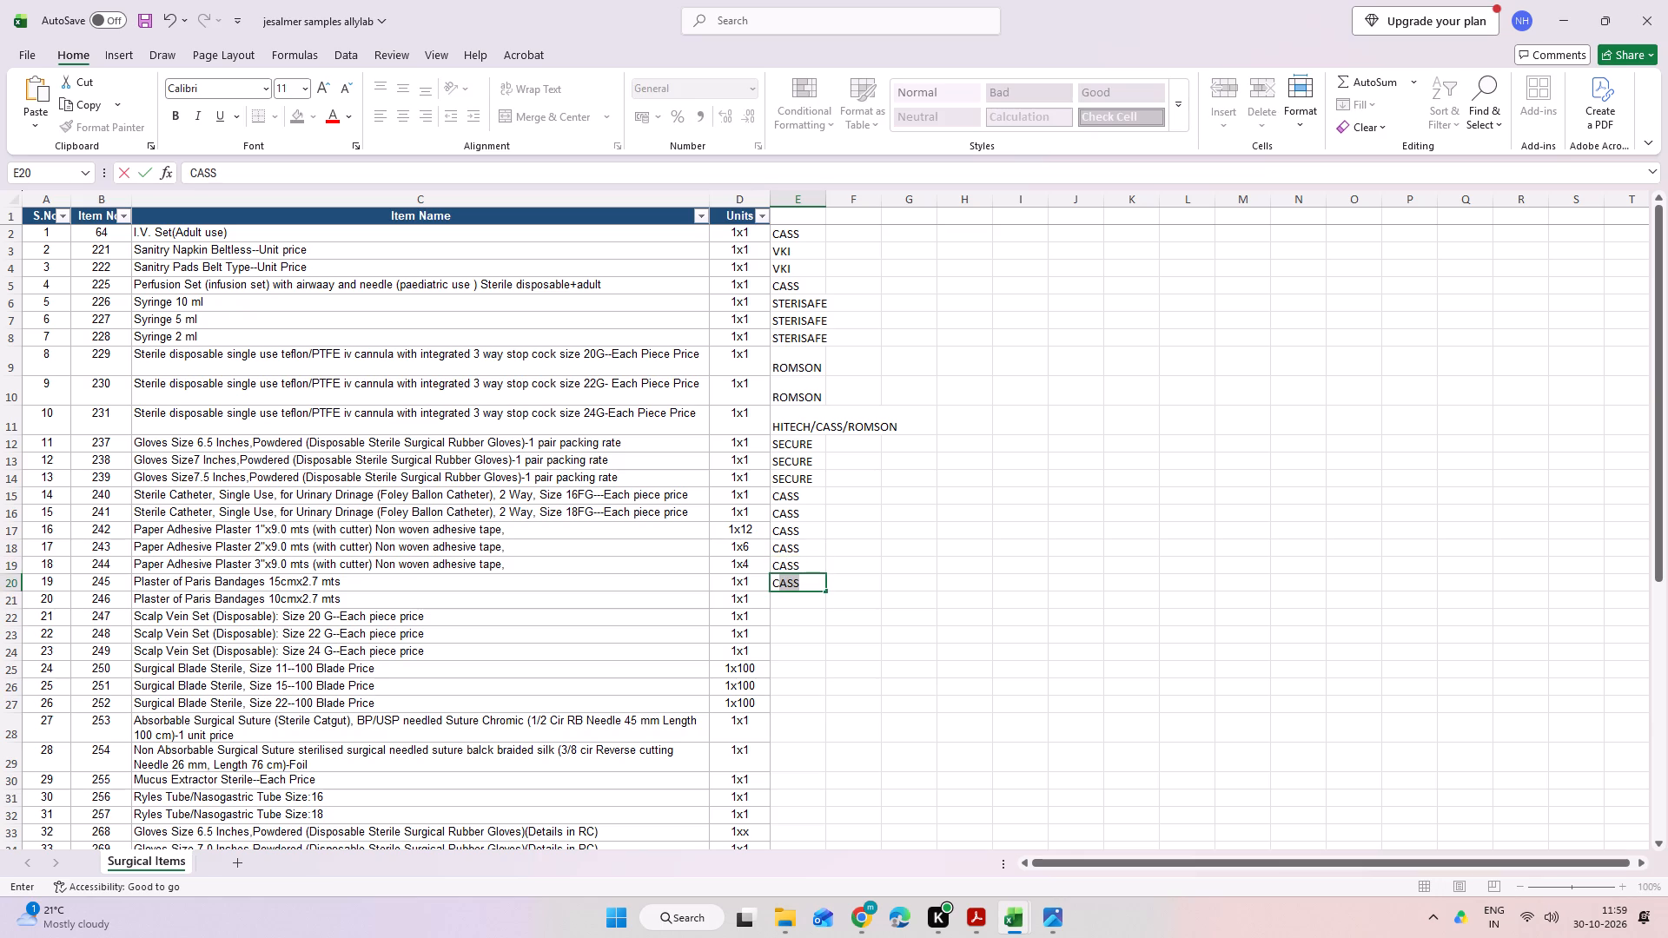
key(Down)
key(c)
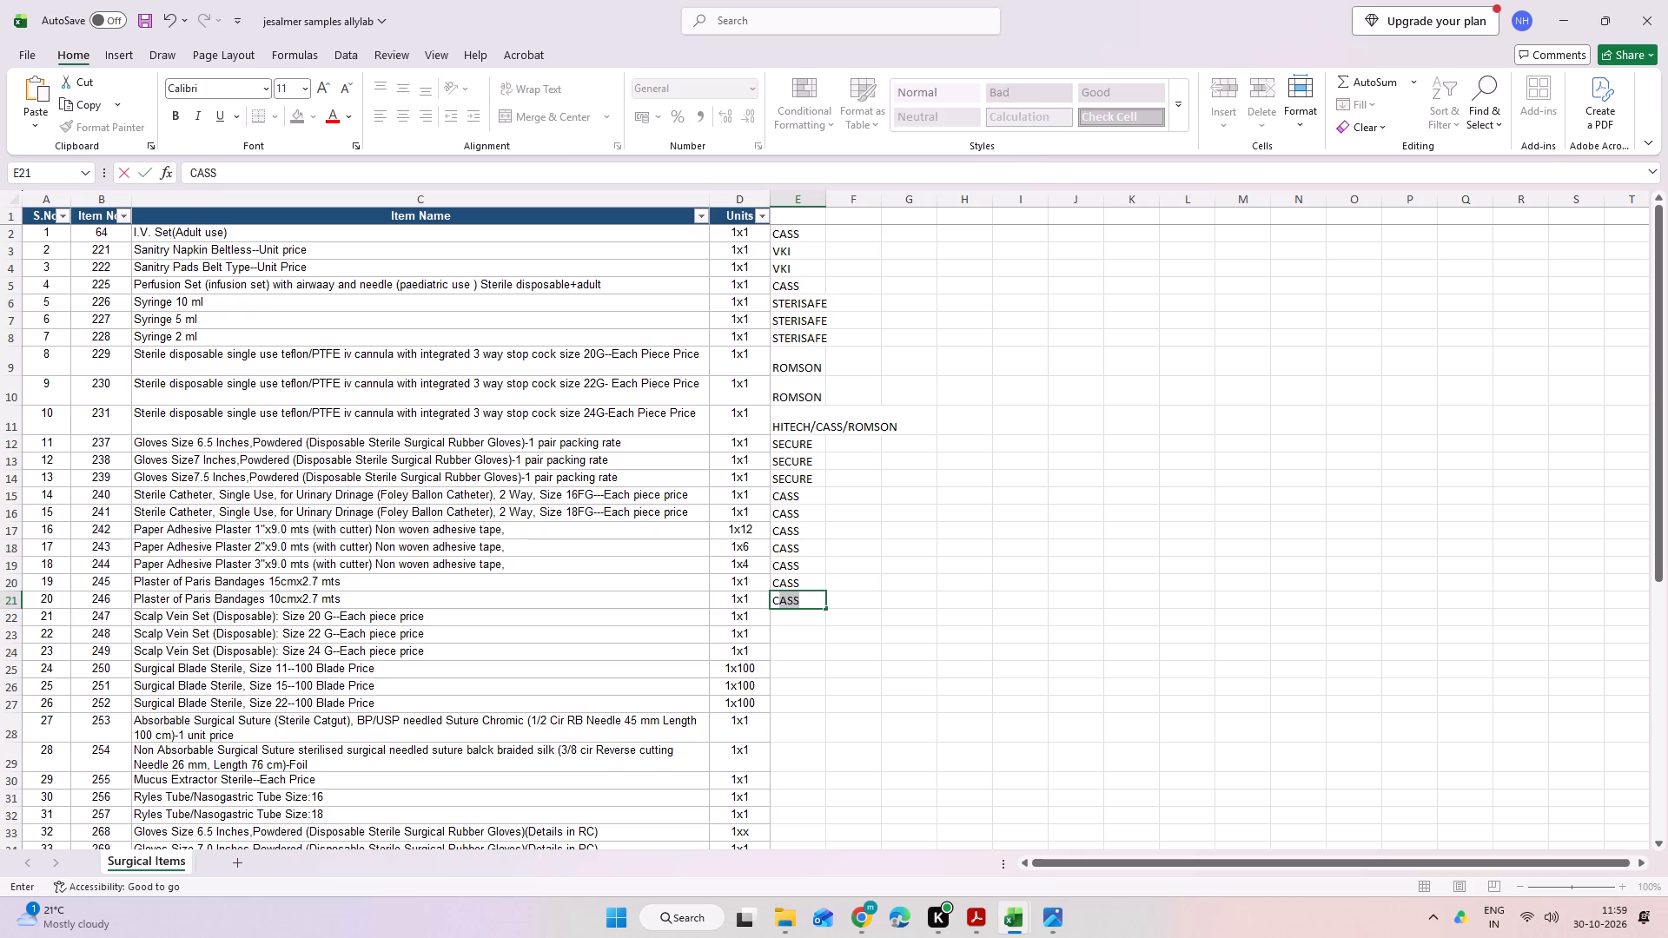
key(Down)
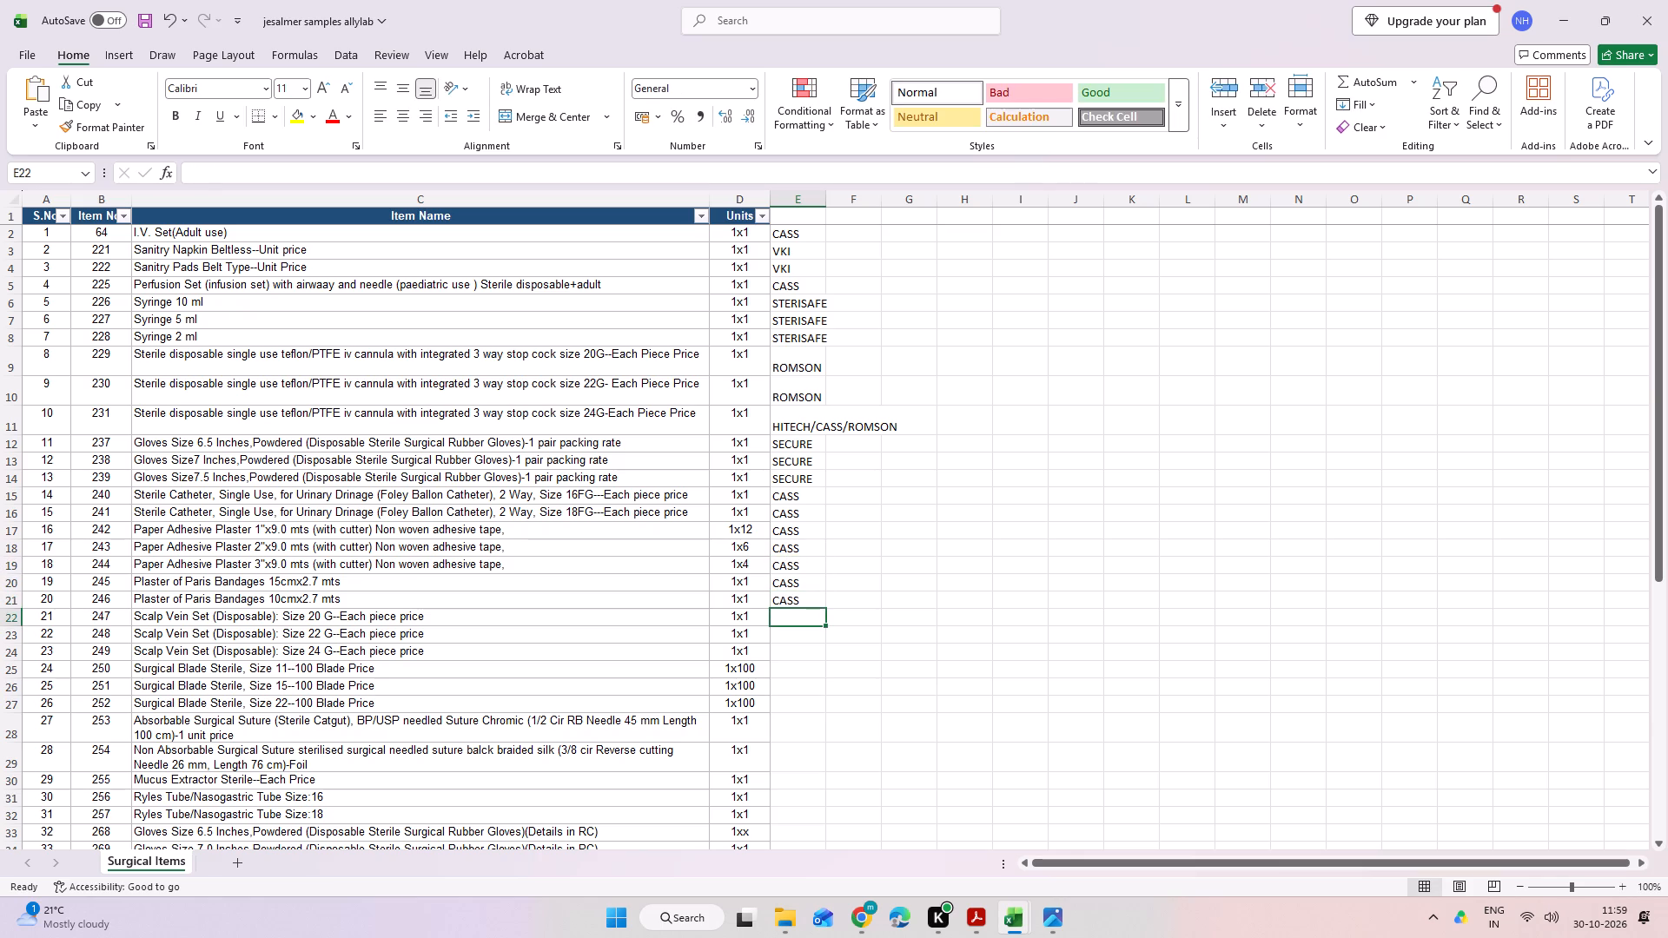
Enter the brand ROMSON in column E for the three scalp vein sets, items 247 to 249 (E22:E24).
key(r)
key(Down)
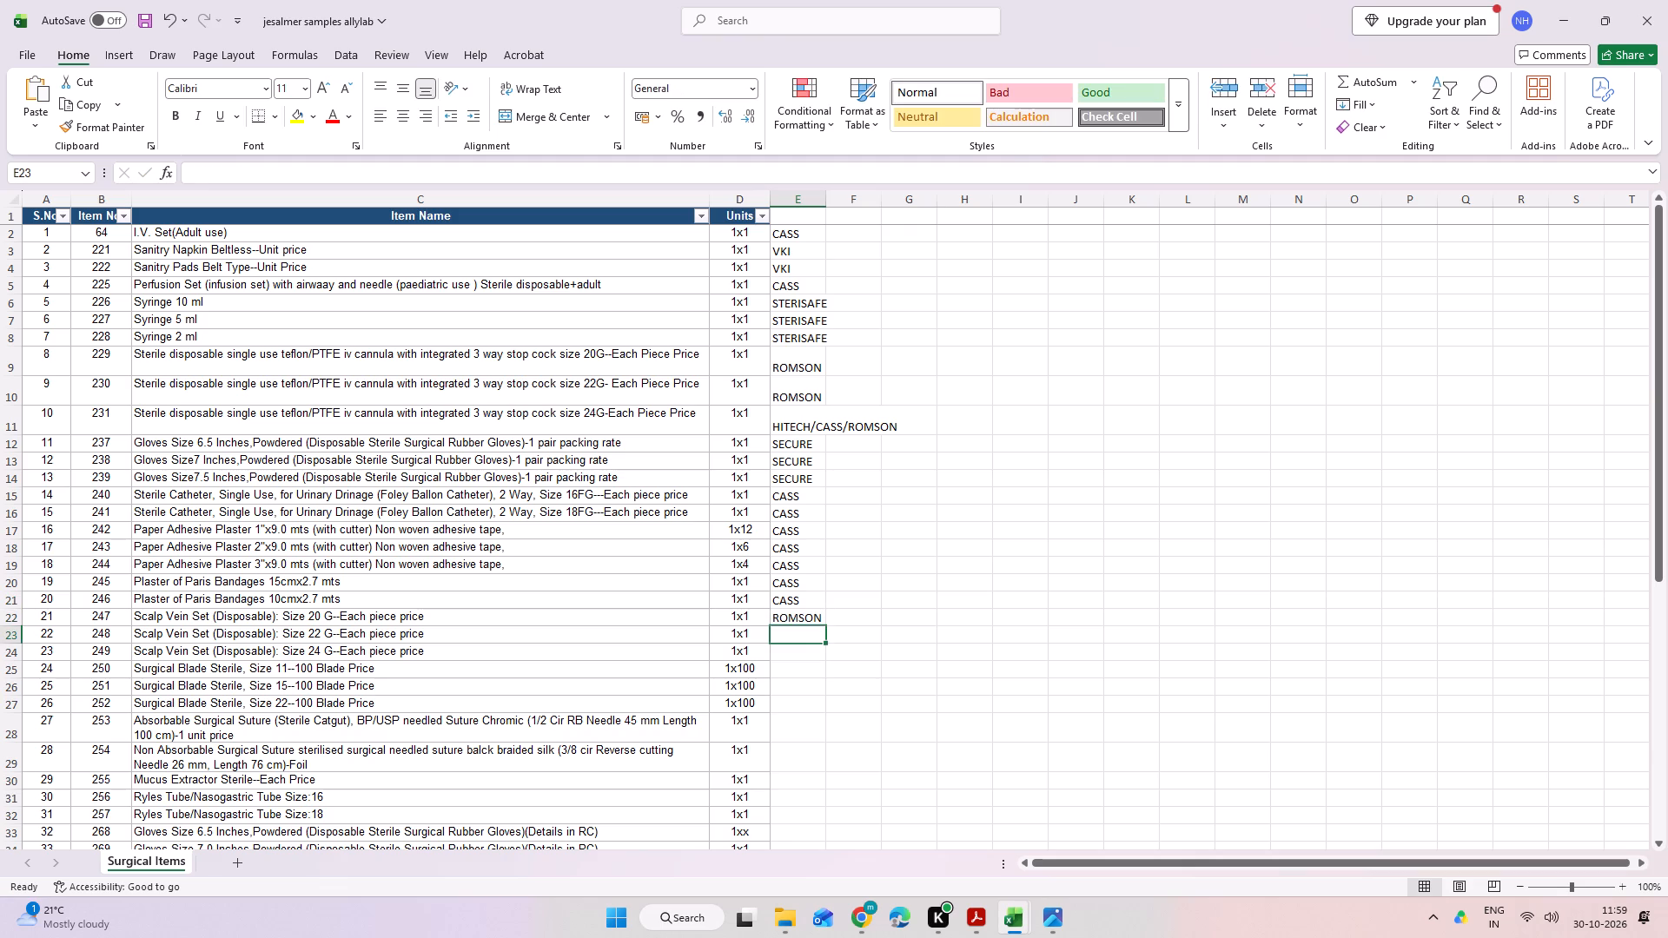
key(r)
key(Down)
key(r)
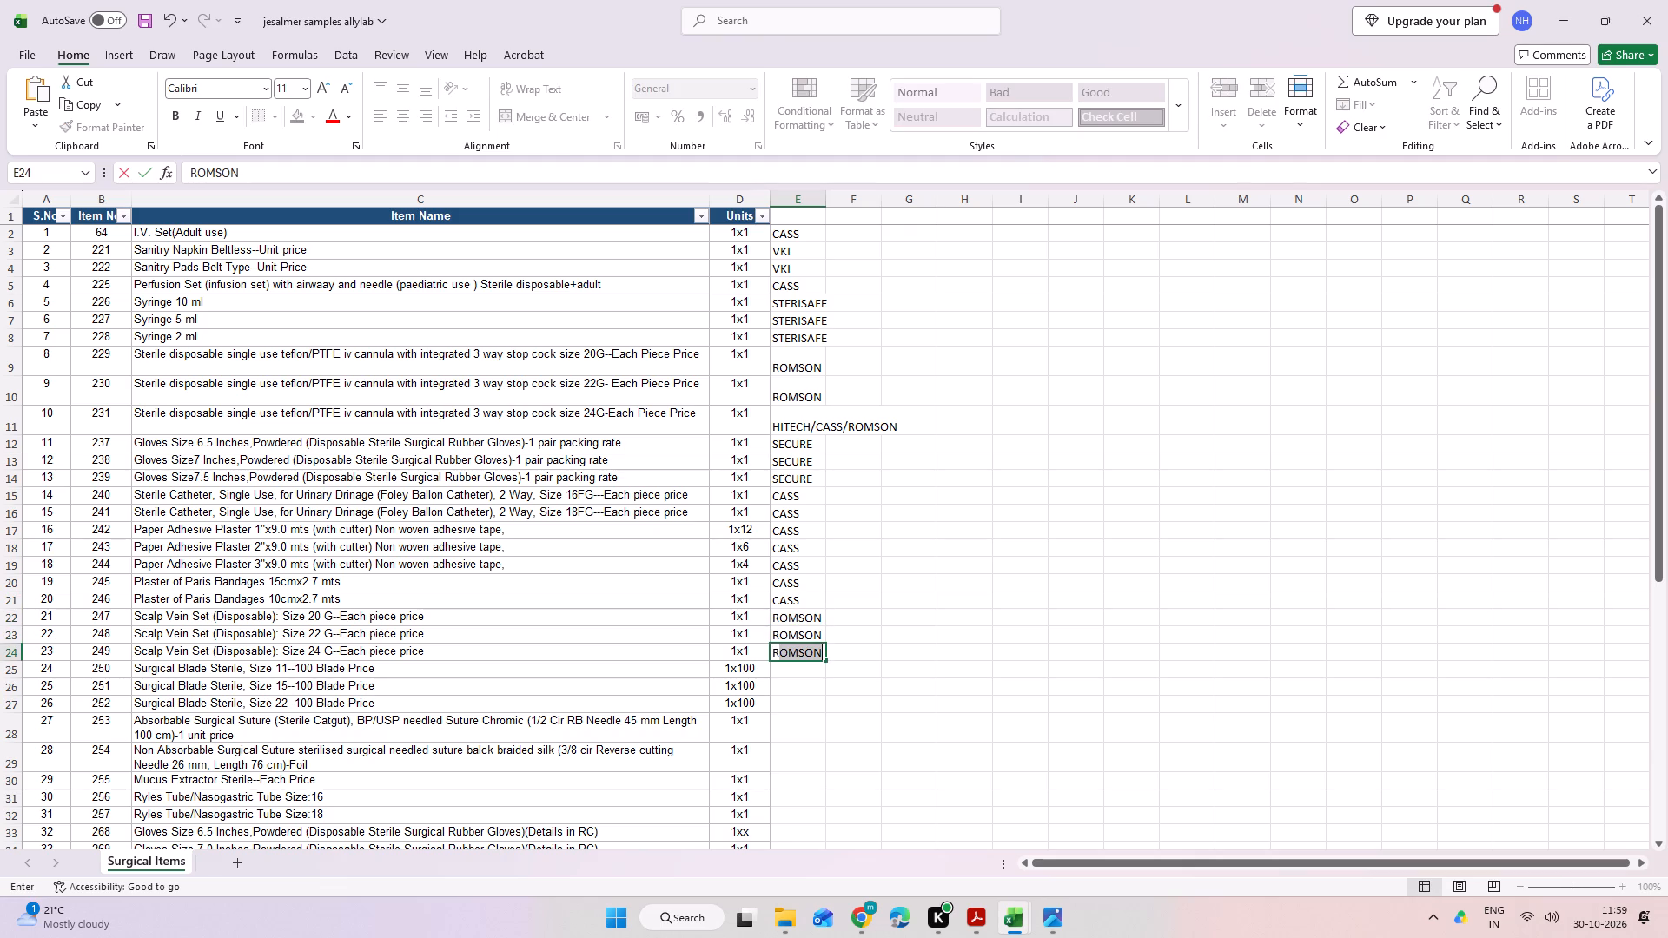
key(Down)
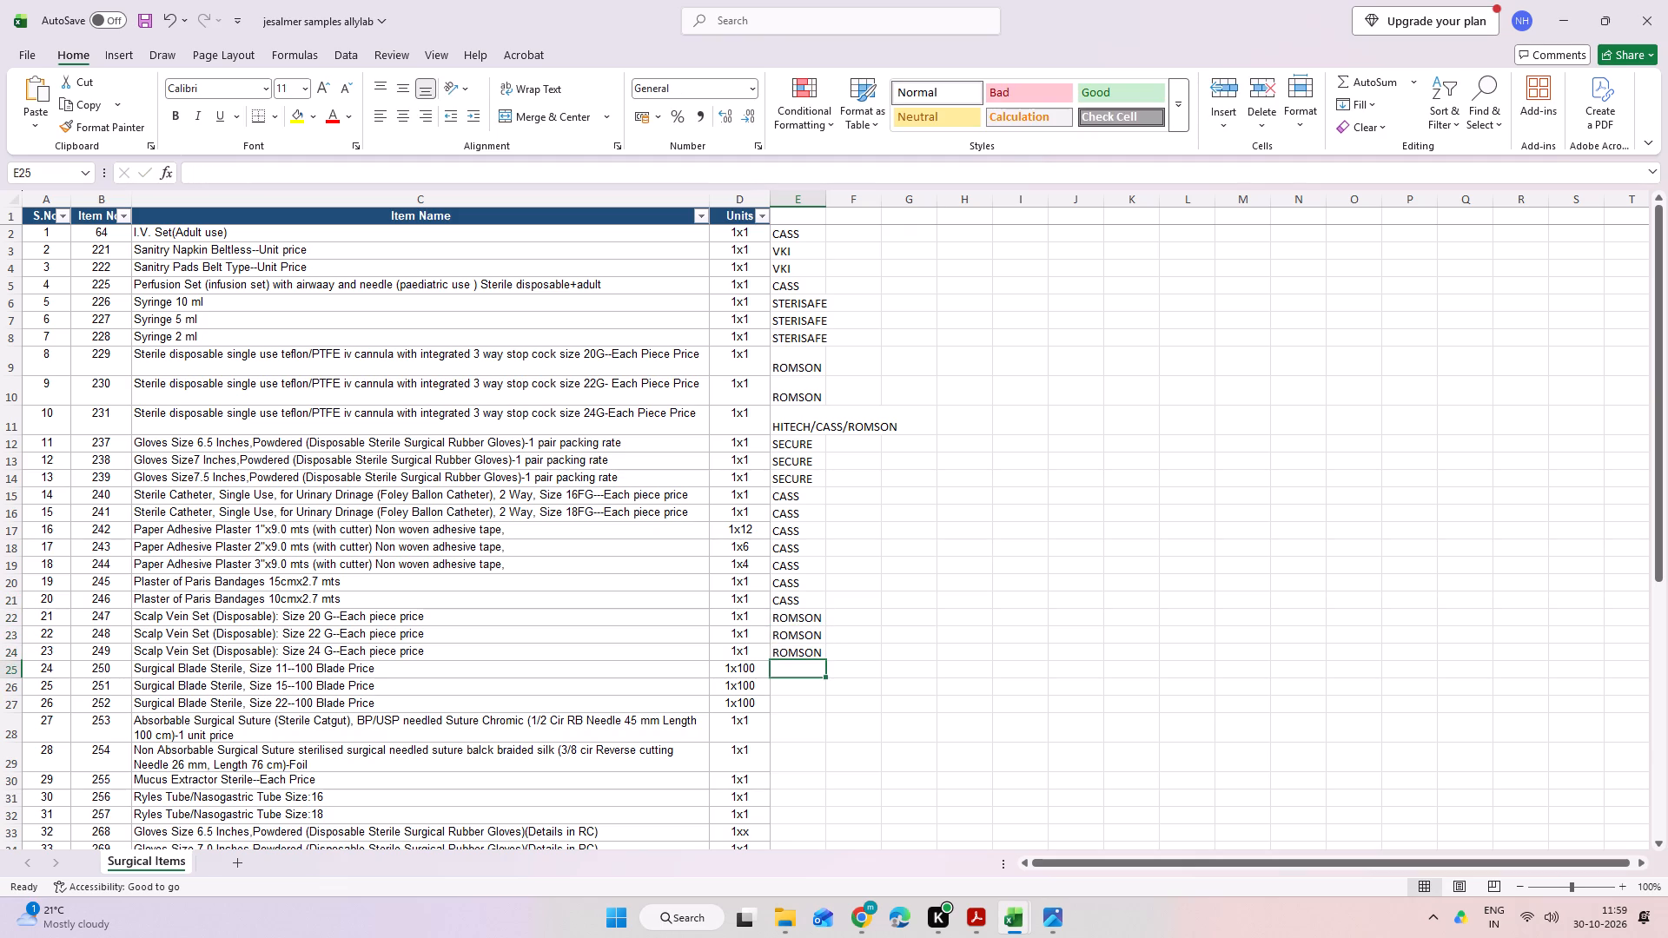
Enter ANY in column E for the three surgical blade sizes, items 250 to 252 (E25:E27).
text(ANY)
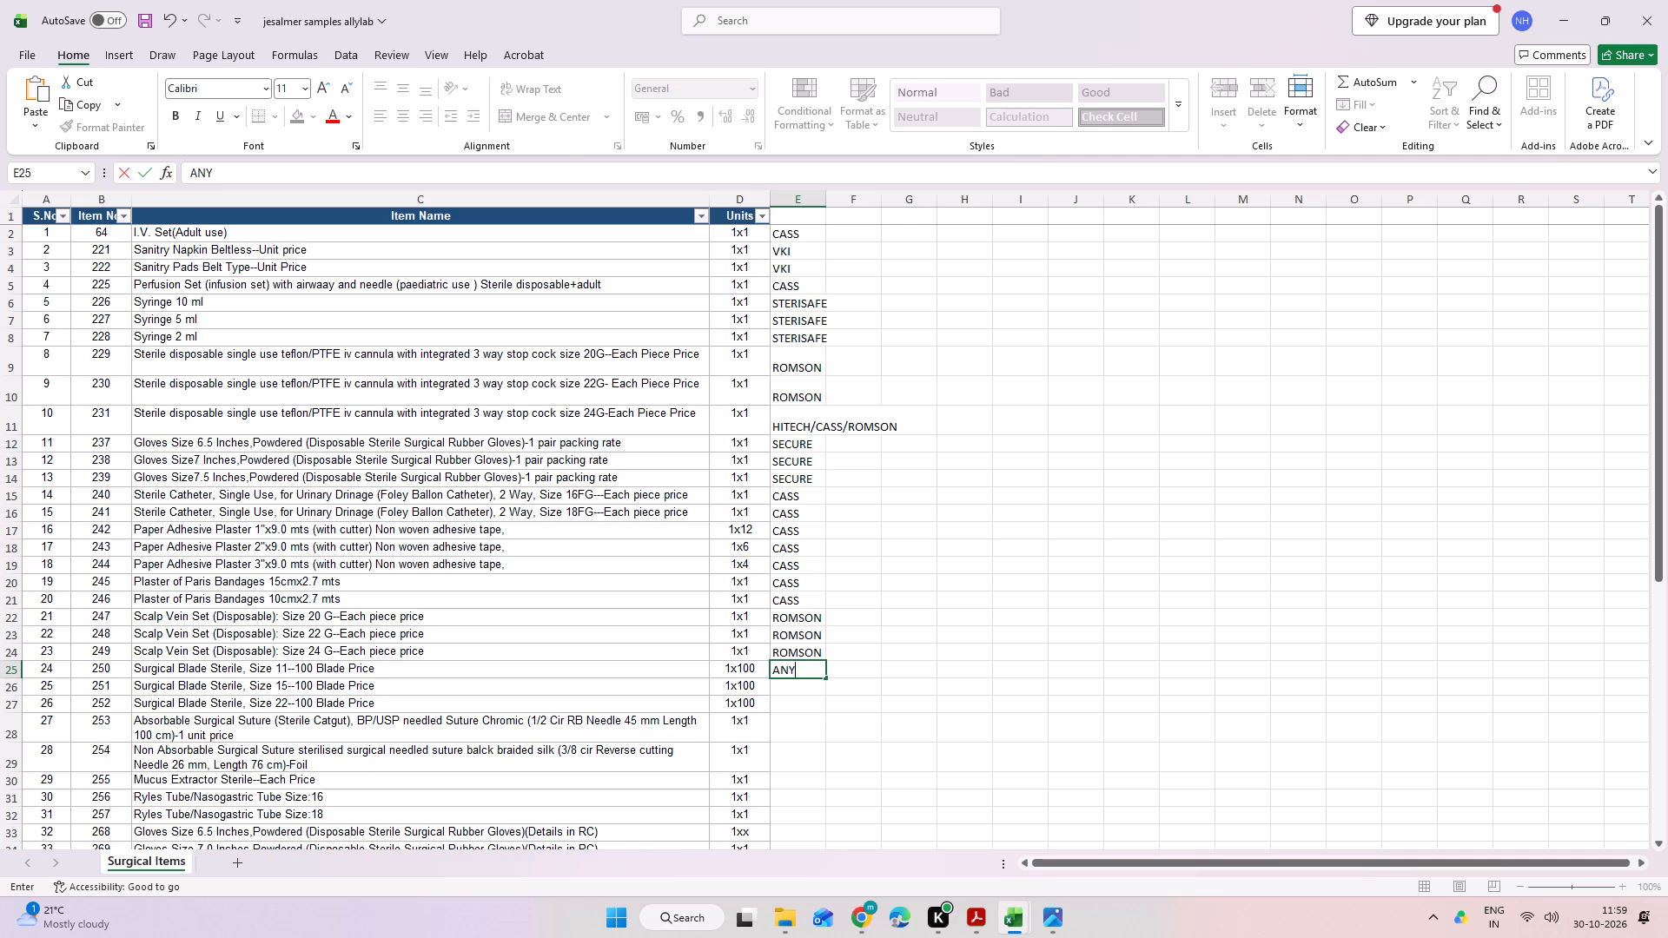
key(Down)
key(a)
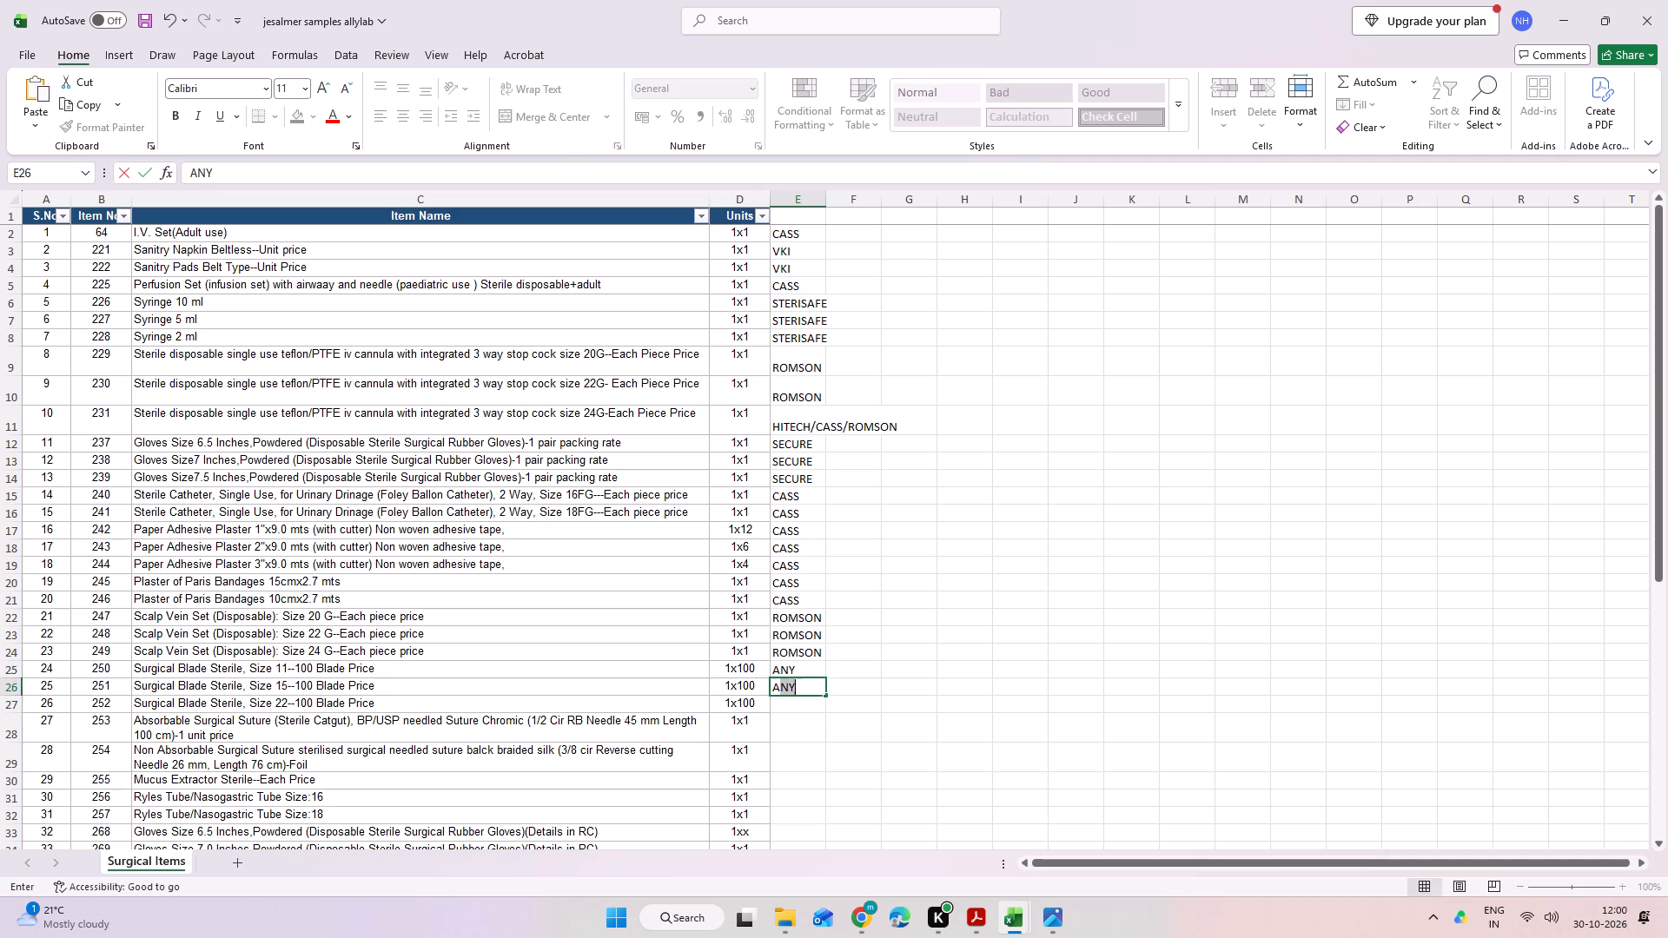
key(Down)
key(a)
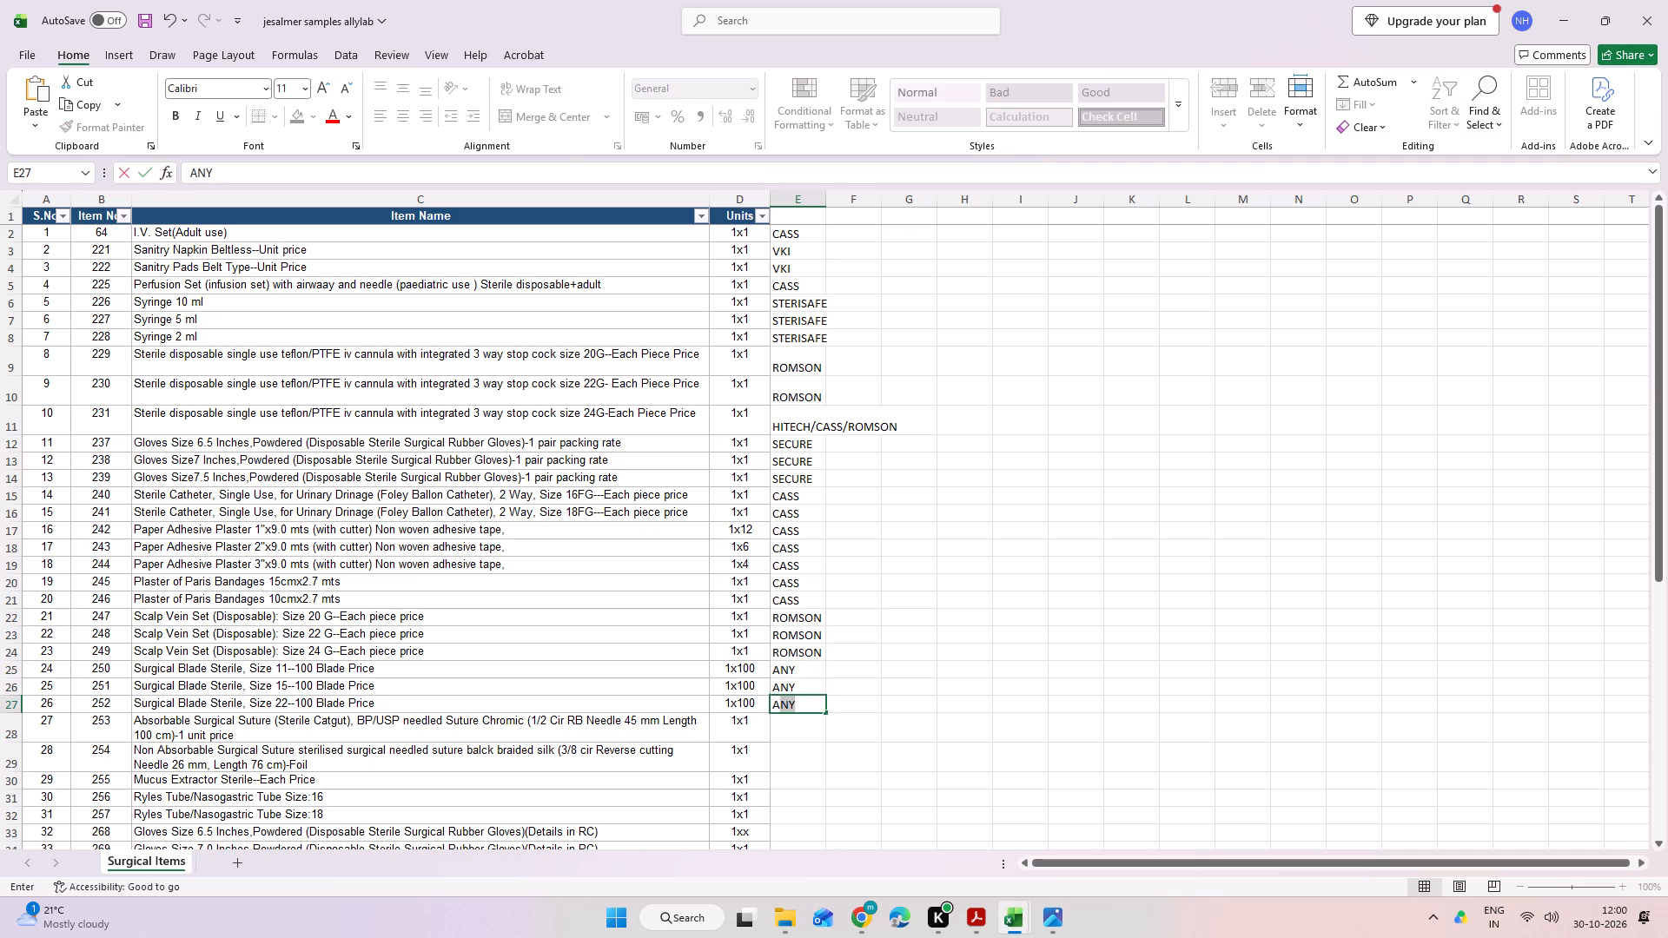
key(Down)
Enter the brand MENDEX in E28:E29 for the absorbable and non-absorbable surgical sutures, items 253 and 254.
text(MENDEX)
key(Down)
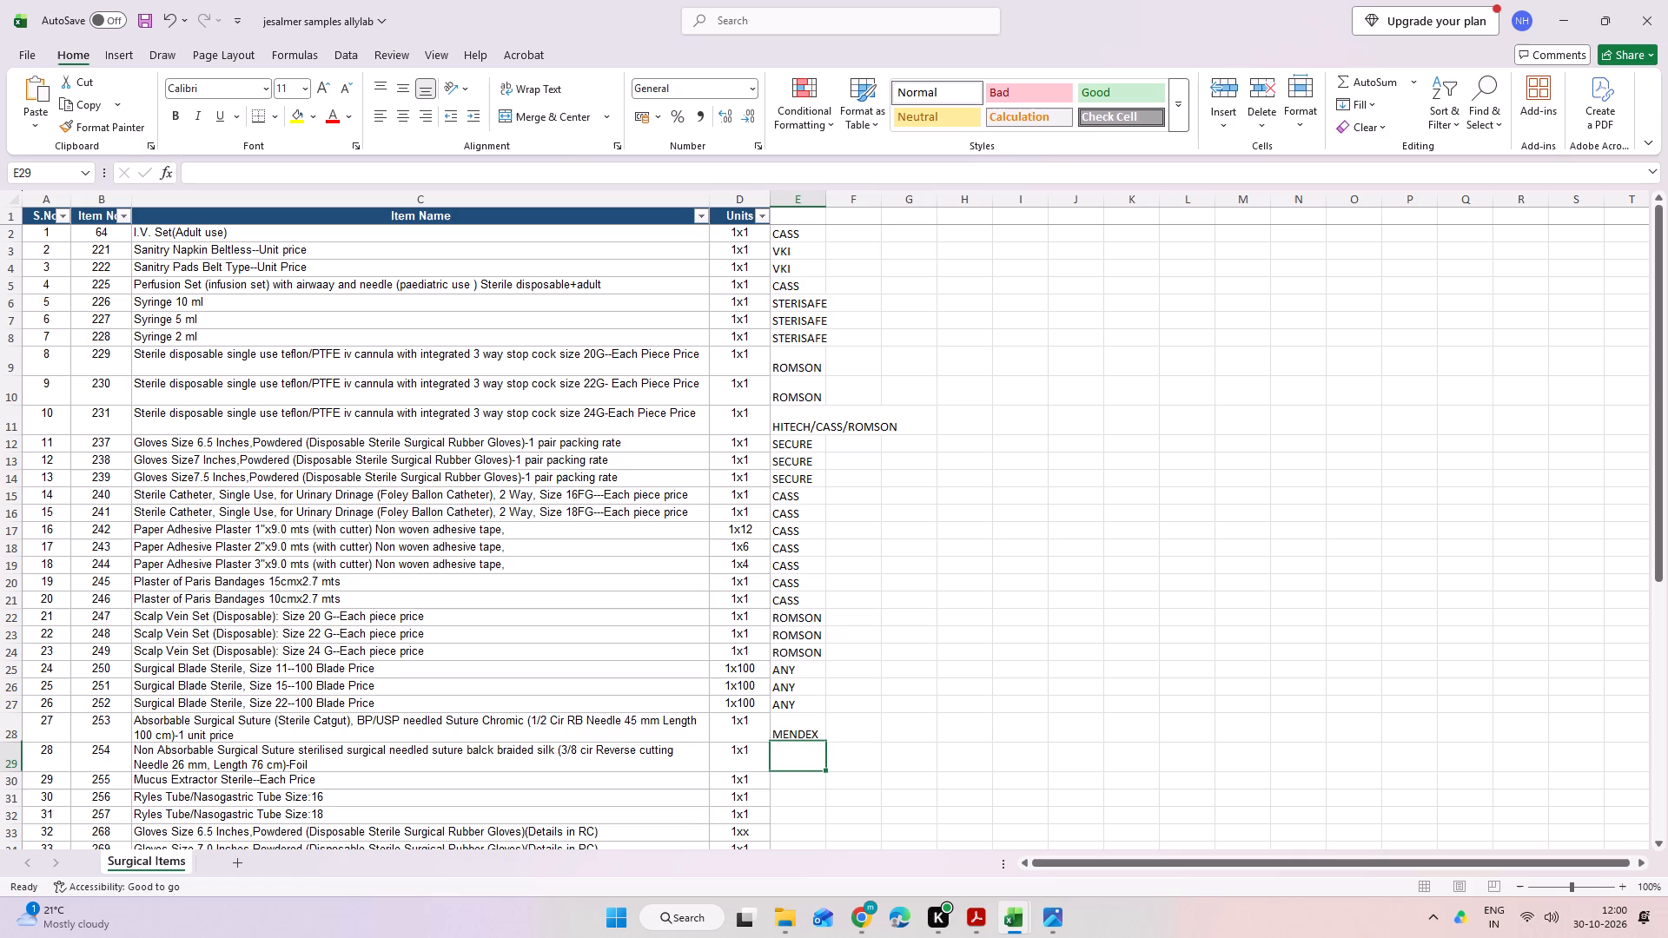
key(m)
key(Down)
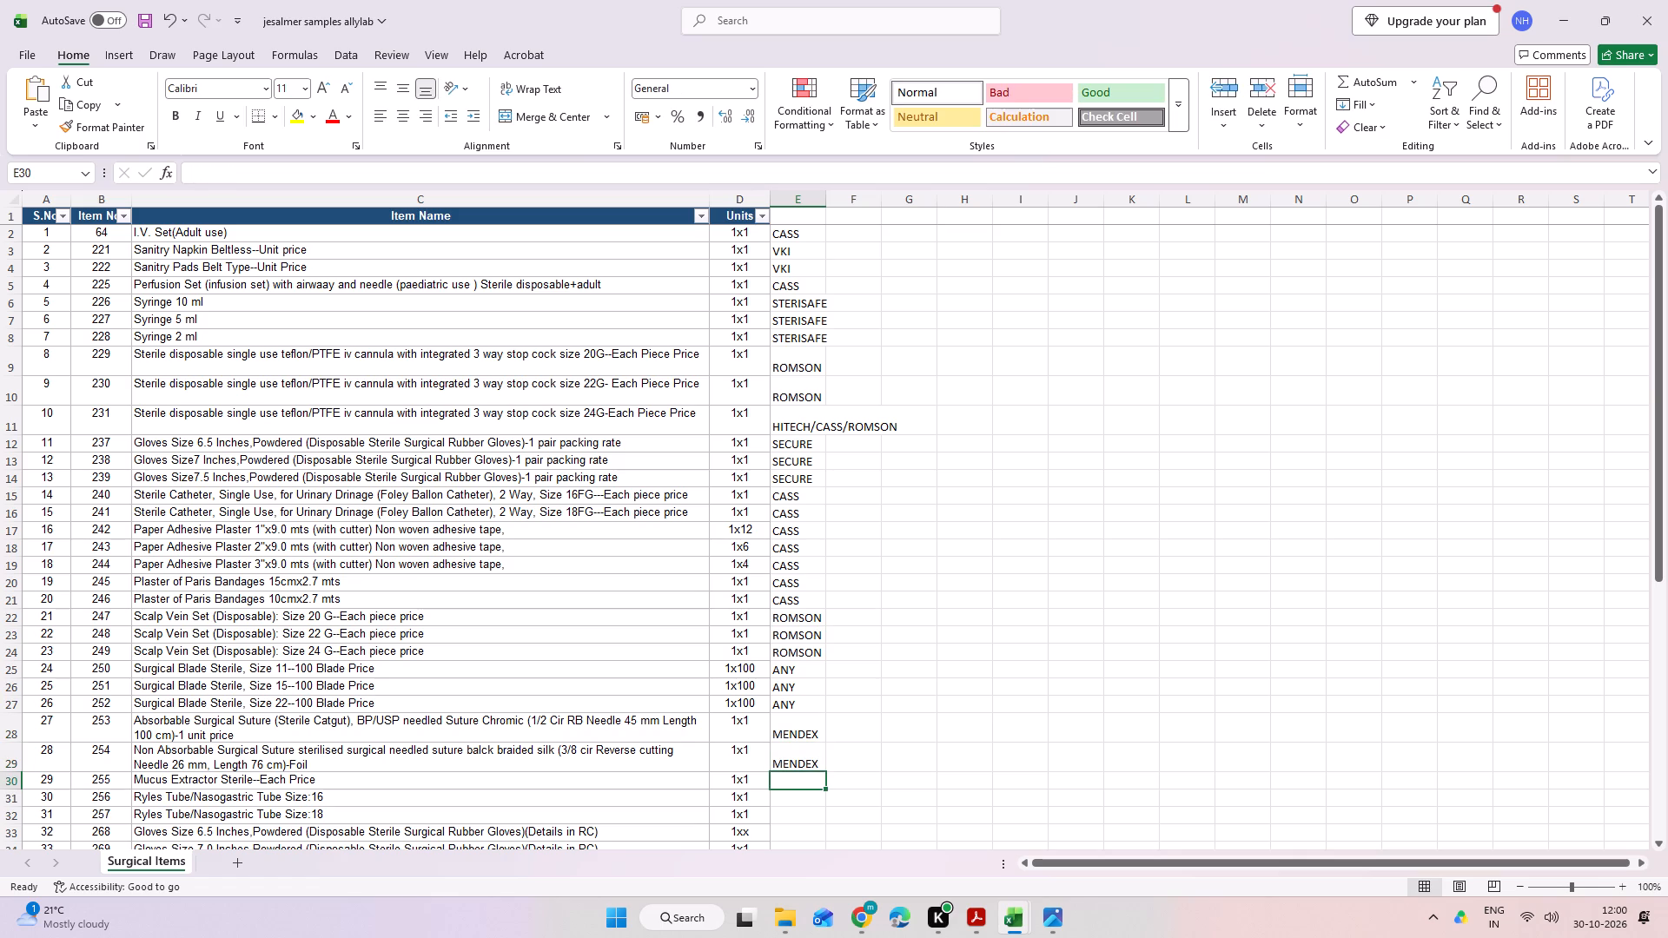
Enter the brand CASS in E30:E32 for the mucus extractor and the two Ryles tubes, items 255 to 257.
key(Down)
key(Down)
key(Down)
key(Up)
key(Up)
key(Up)
text(CAS)
key(Down)
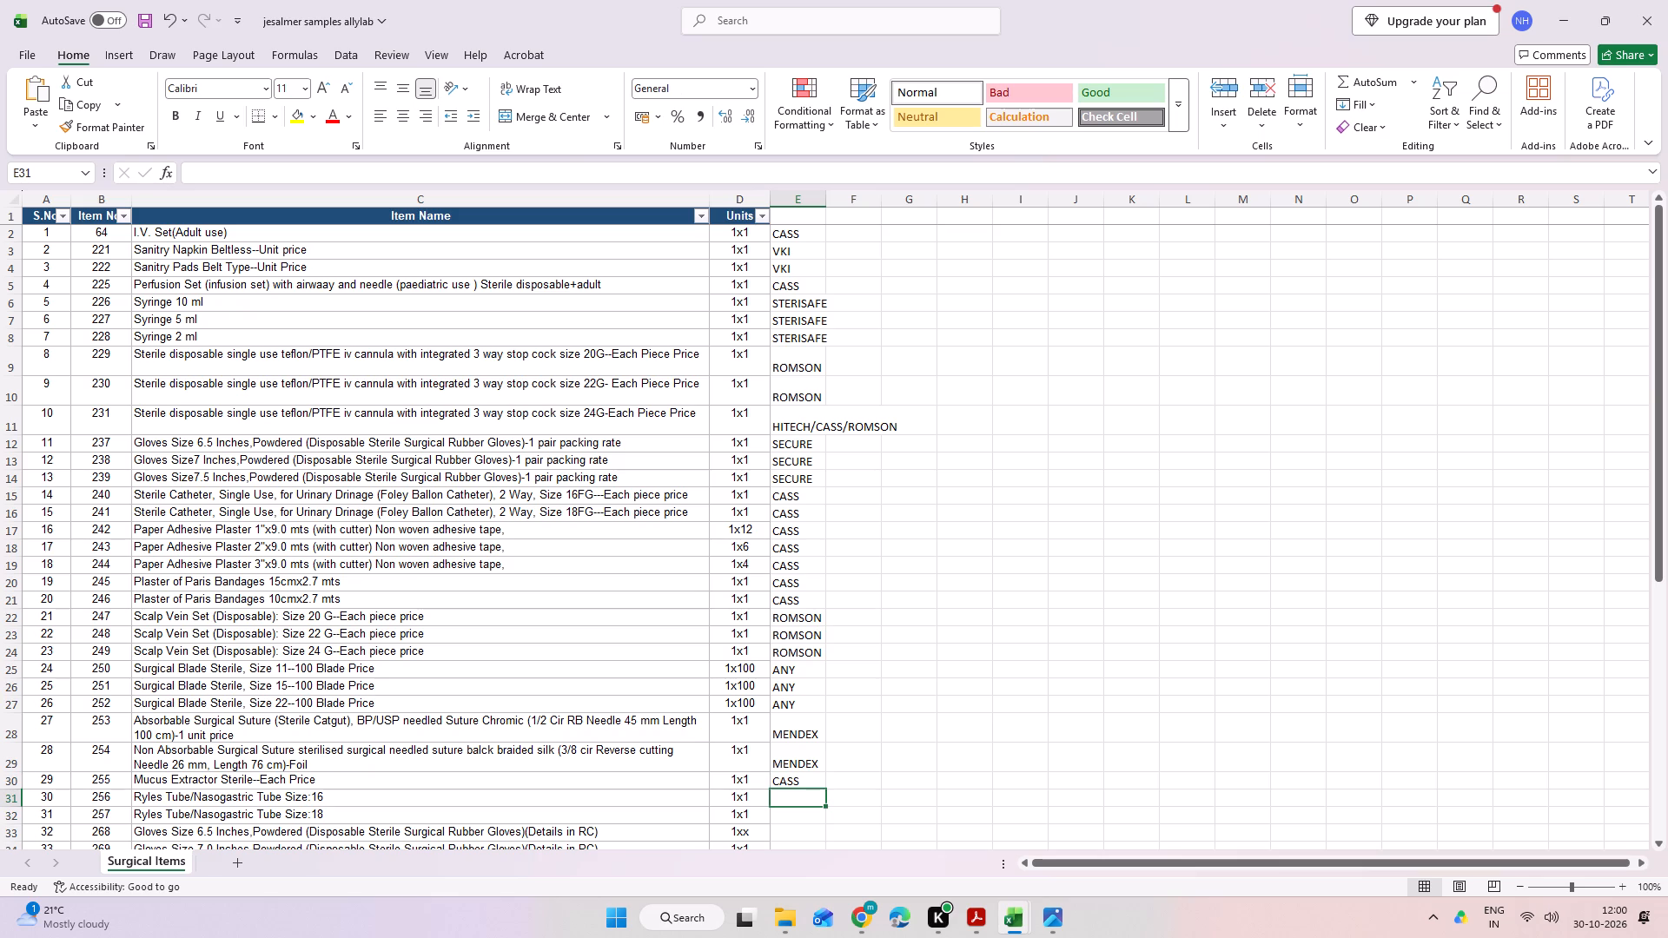
key(Up)
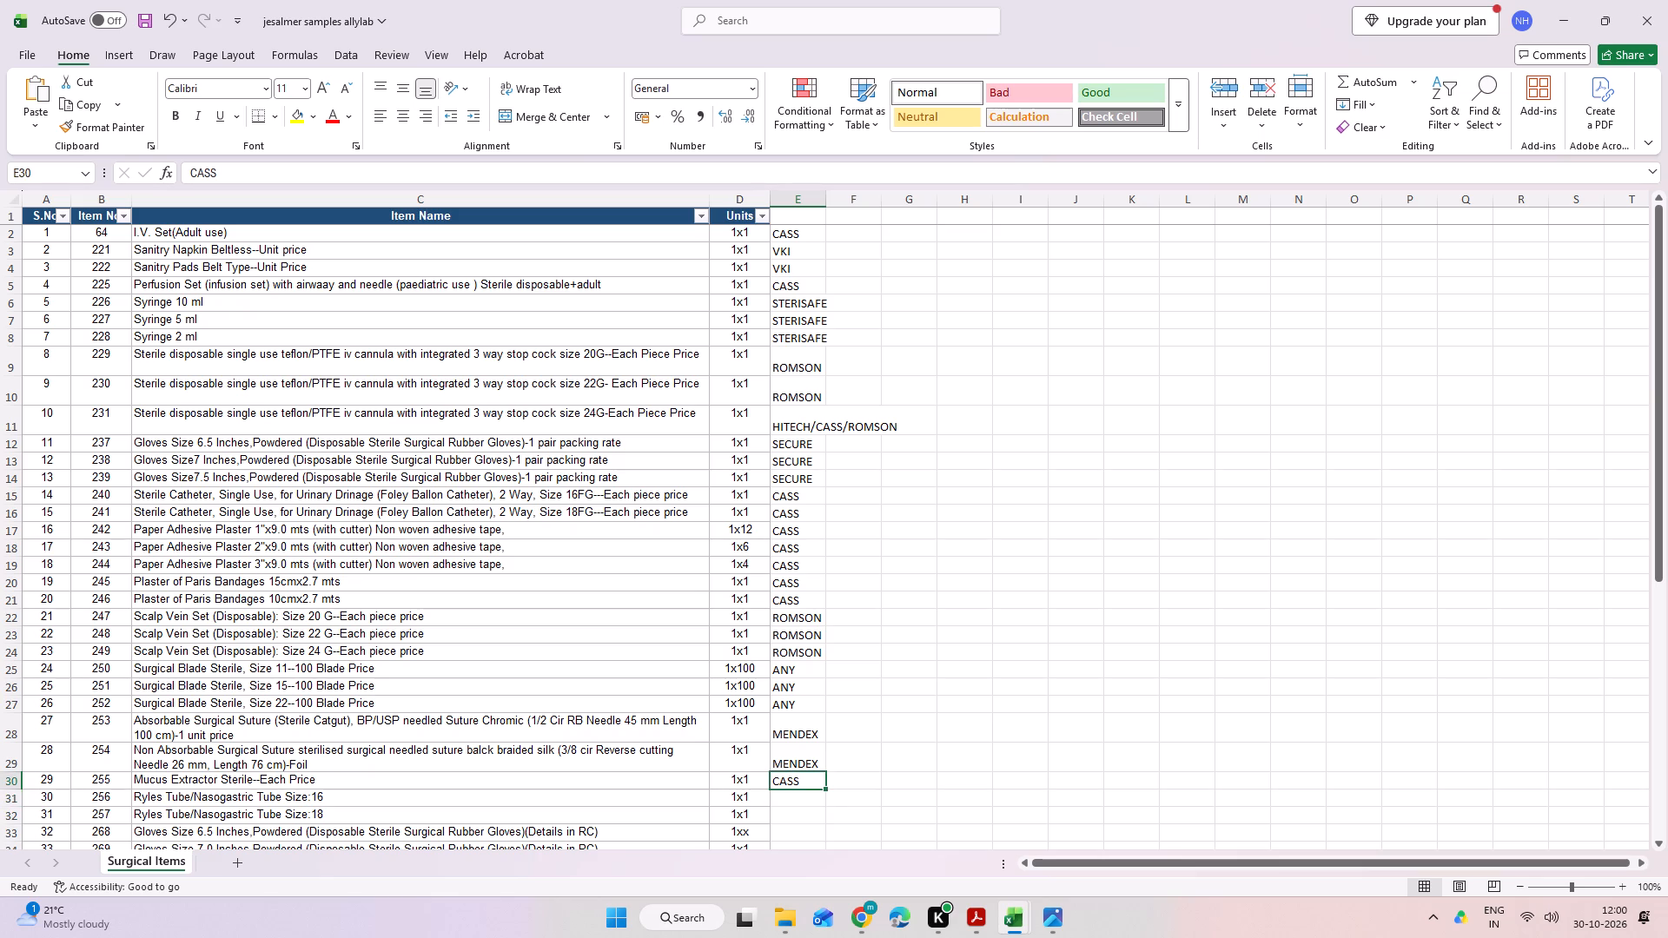
key(Down)
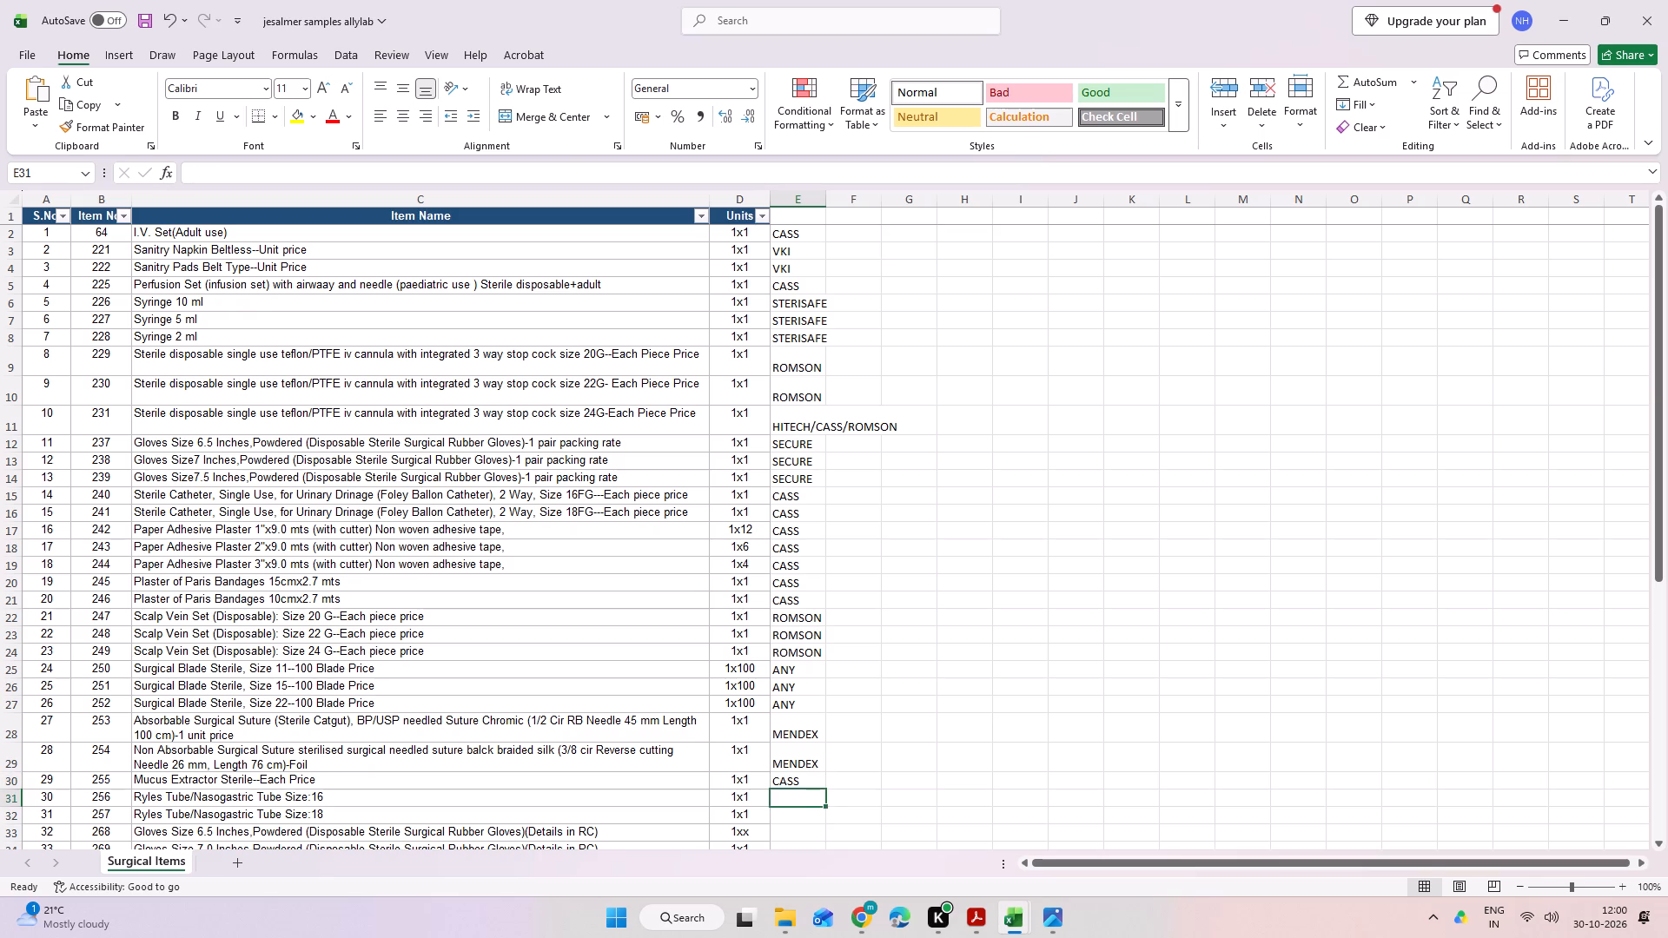
key(c)
key(Down)
key(c)
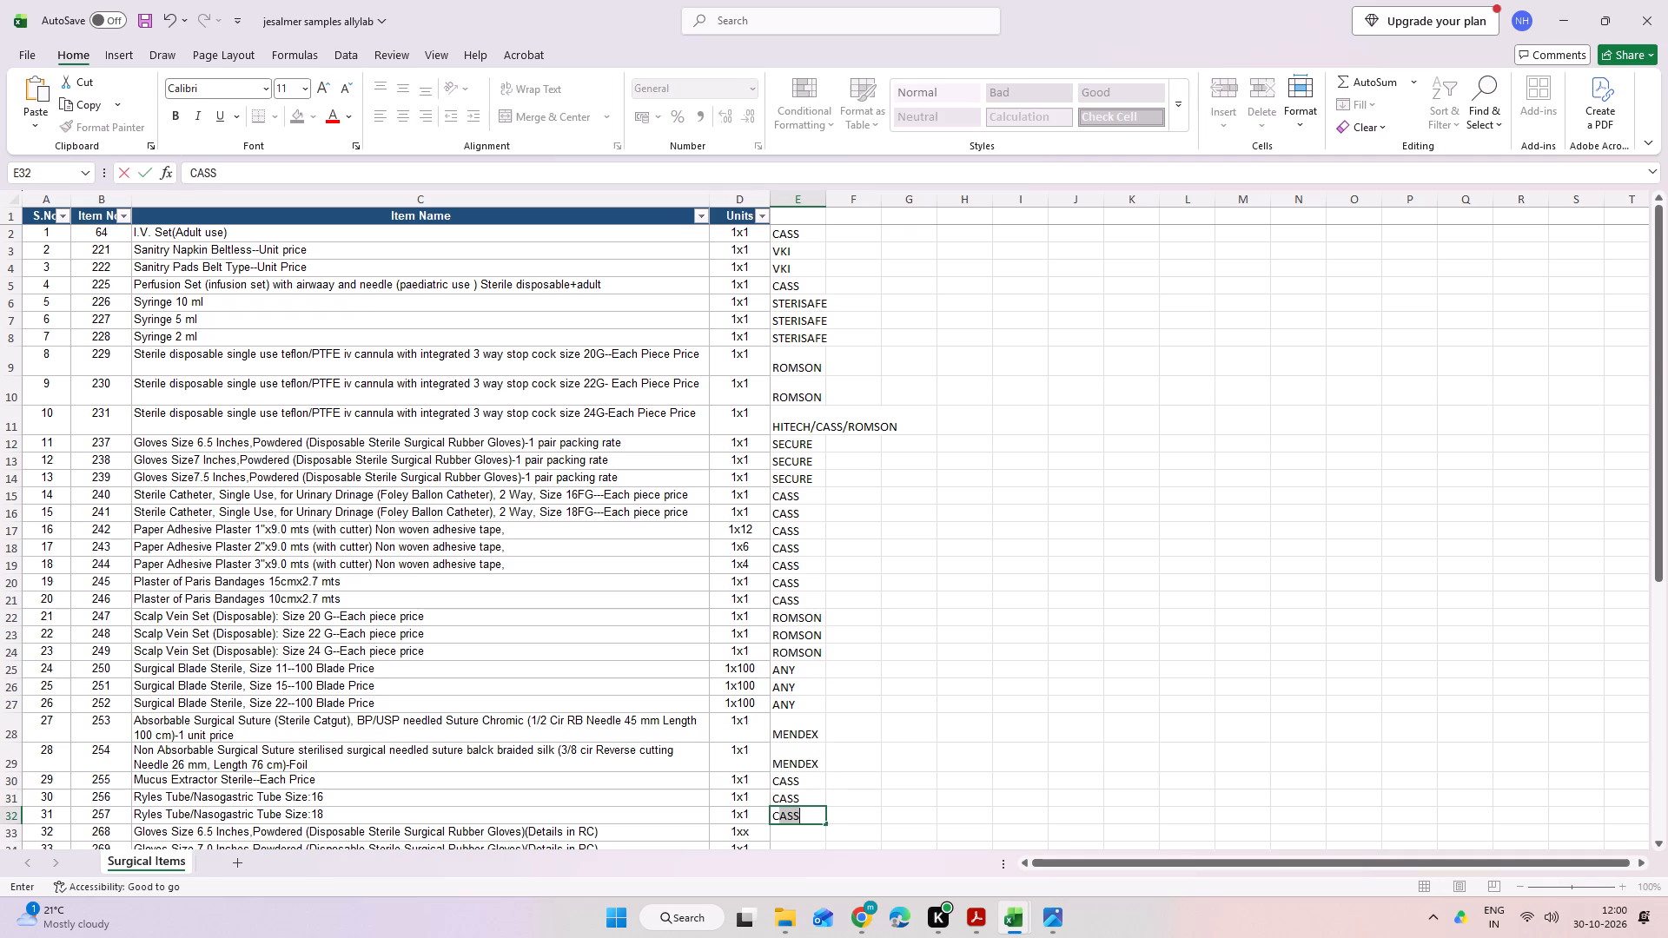
key(Down)
Enter the brand SECURE in column E for the three surgical glove sizes, items 268 to 270 (E33:E35).
text(SE)
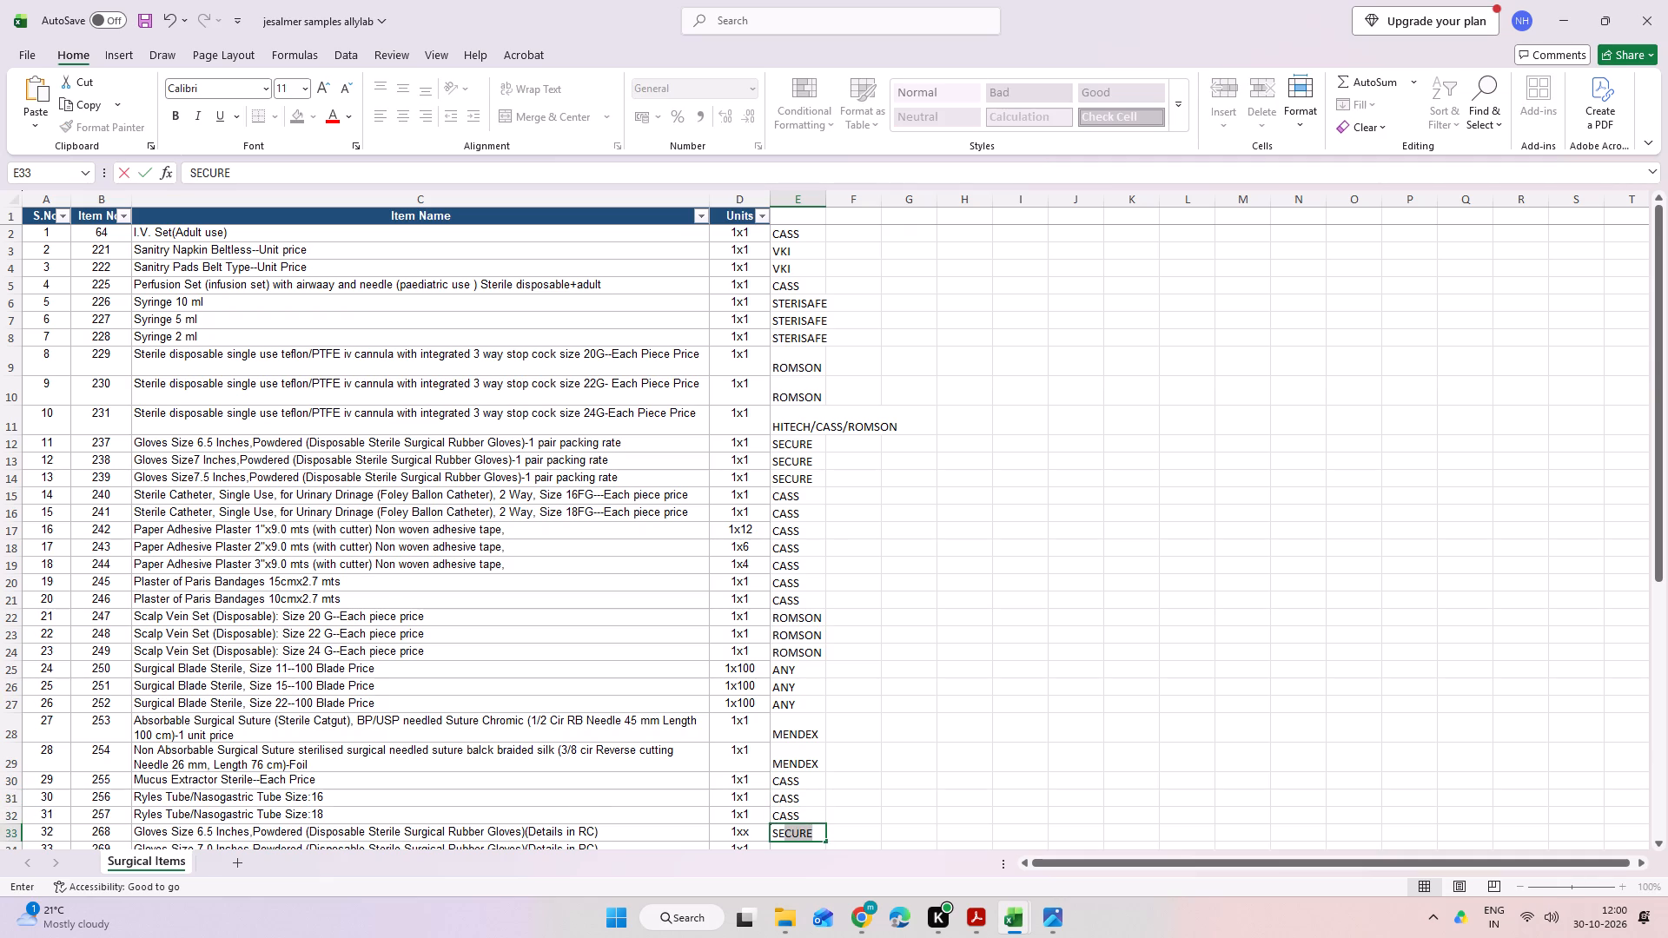
key(Down)
text(SE)
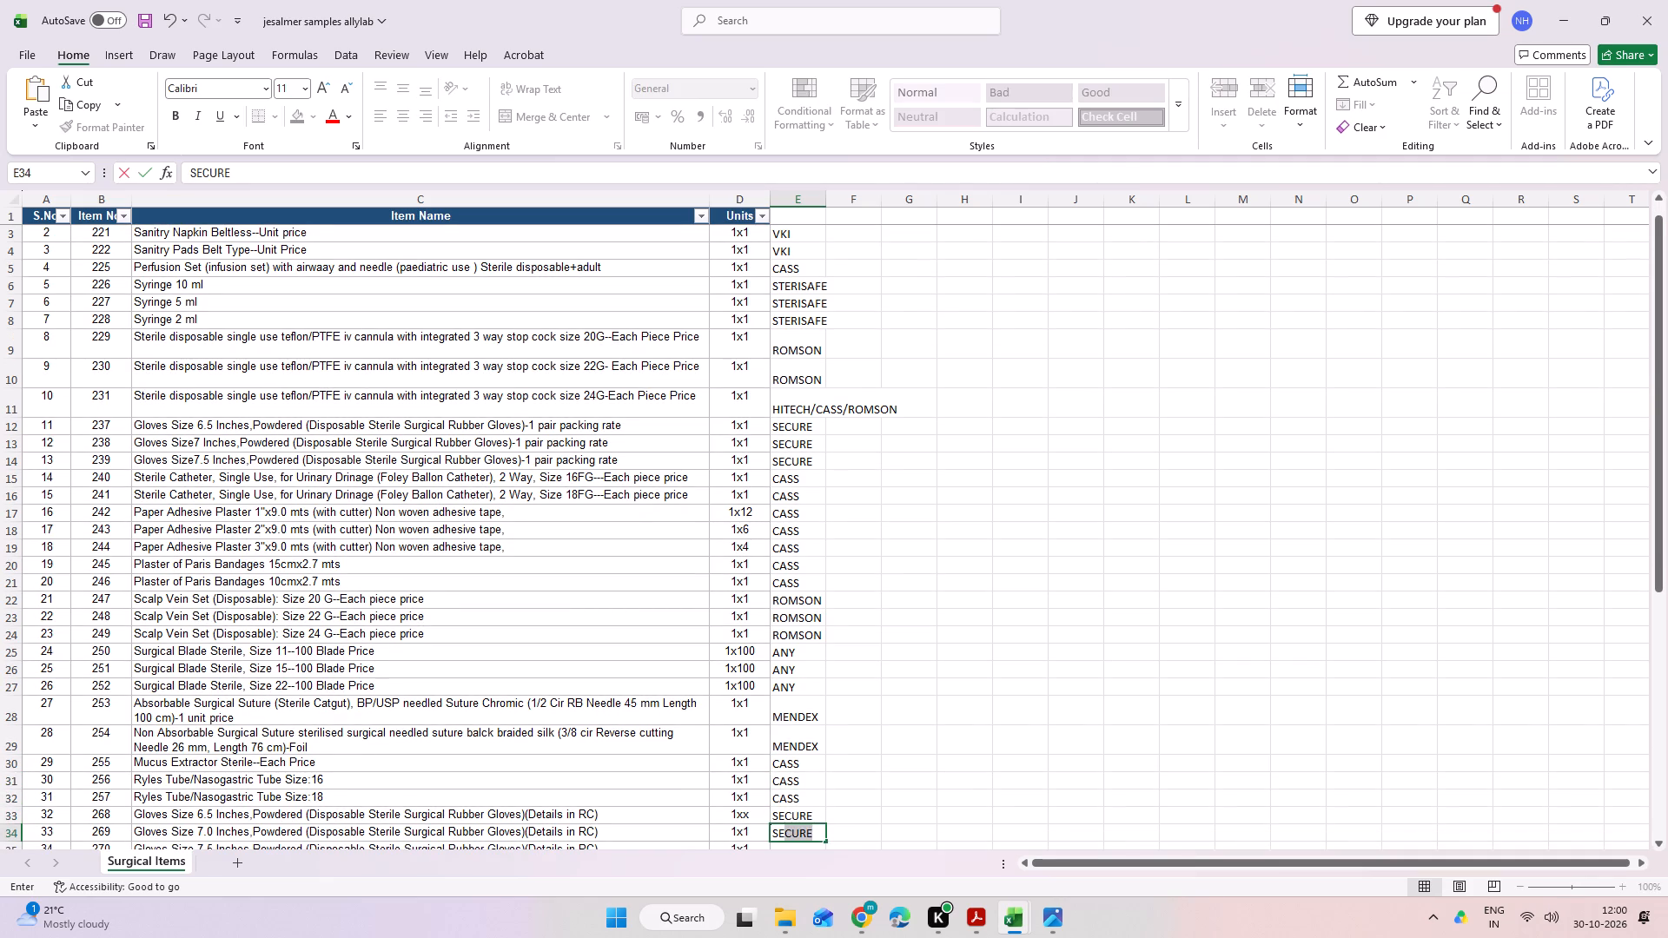
key(Down)
text(SE)
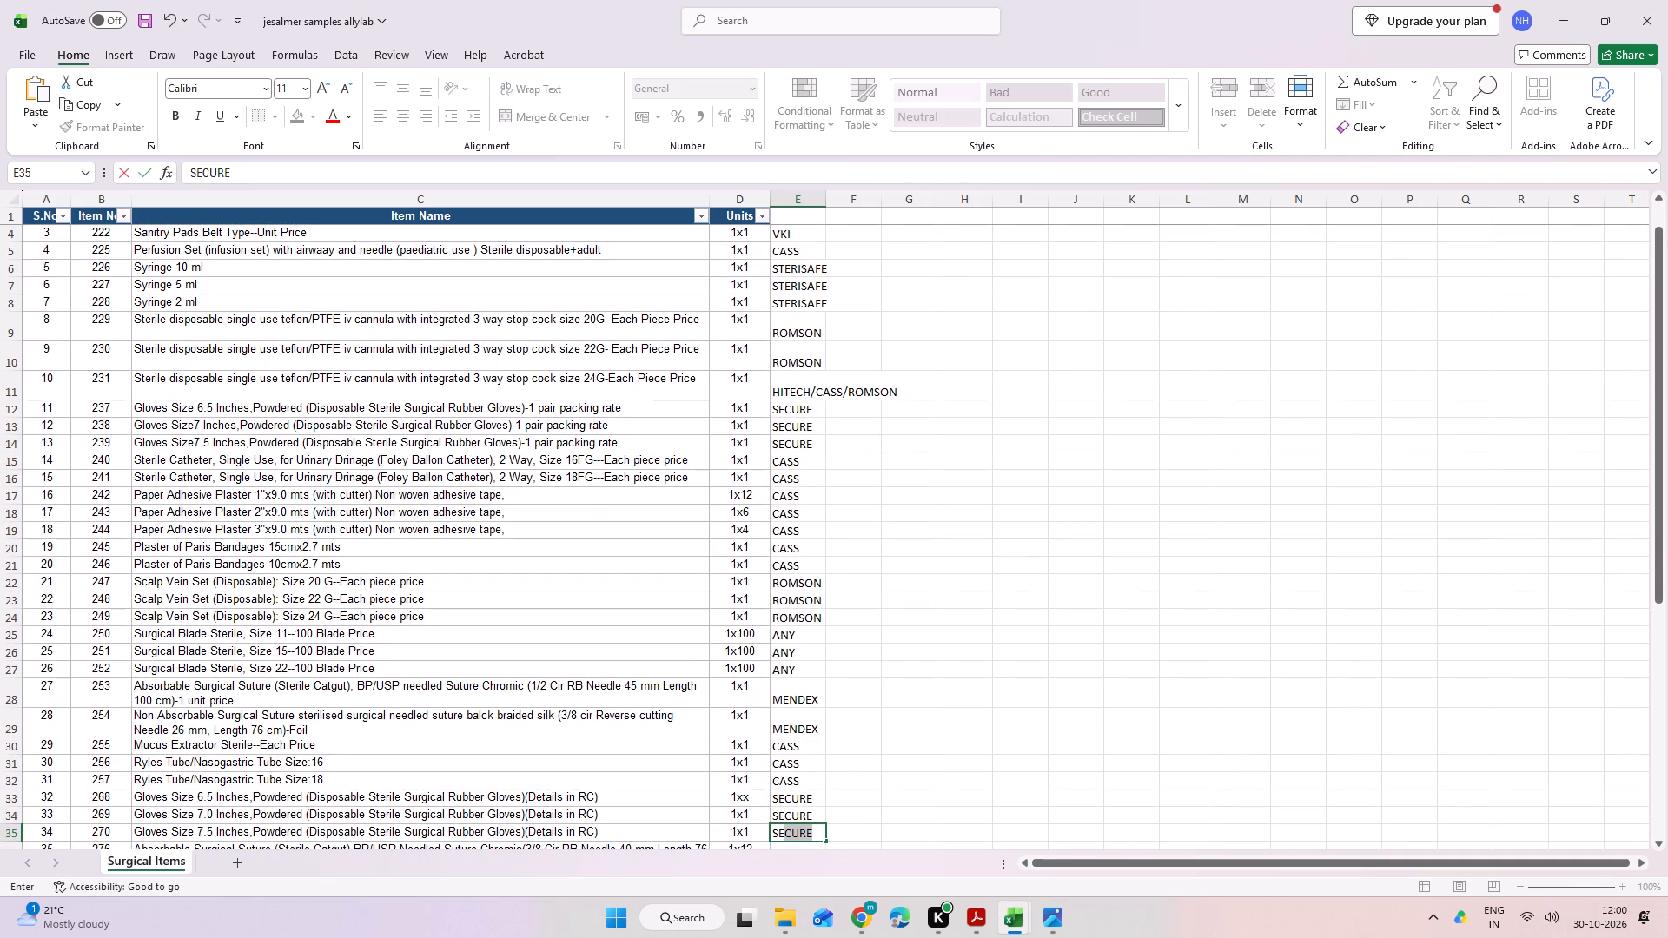
key(Down)
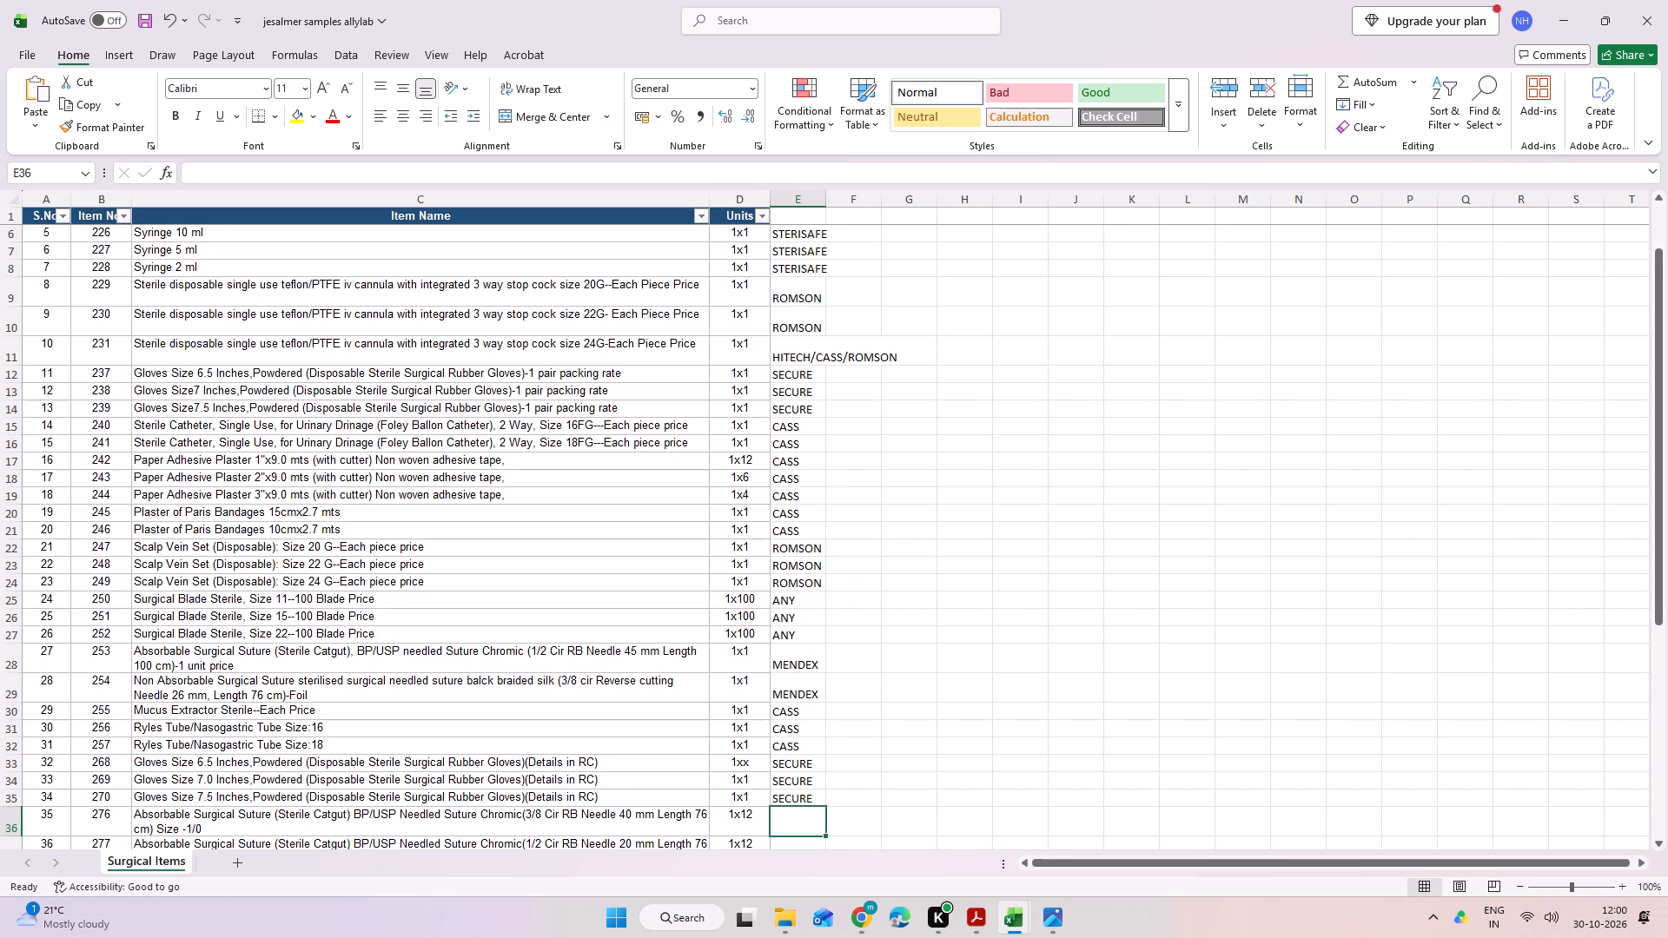
Enter the brand CASS in E49 for the blood administration set, item 296, leaving the suture rows above it blank.
key(Down)
key(Down)
key(Down)
key(Down)
key(Down)
key(Down)
key(Down)
key(Down)
key(Down)
key(Down)
key(Down)
key(Down)
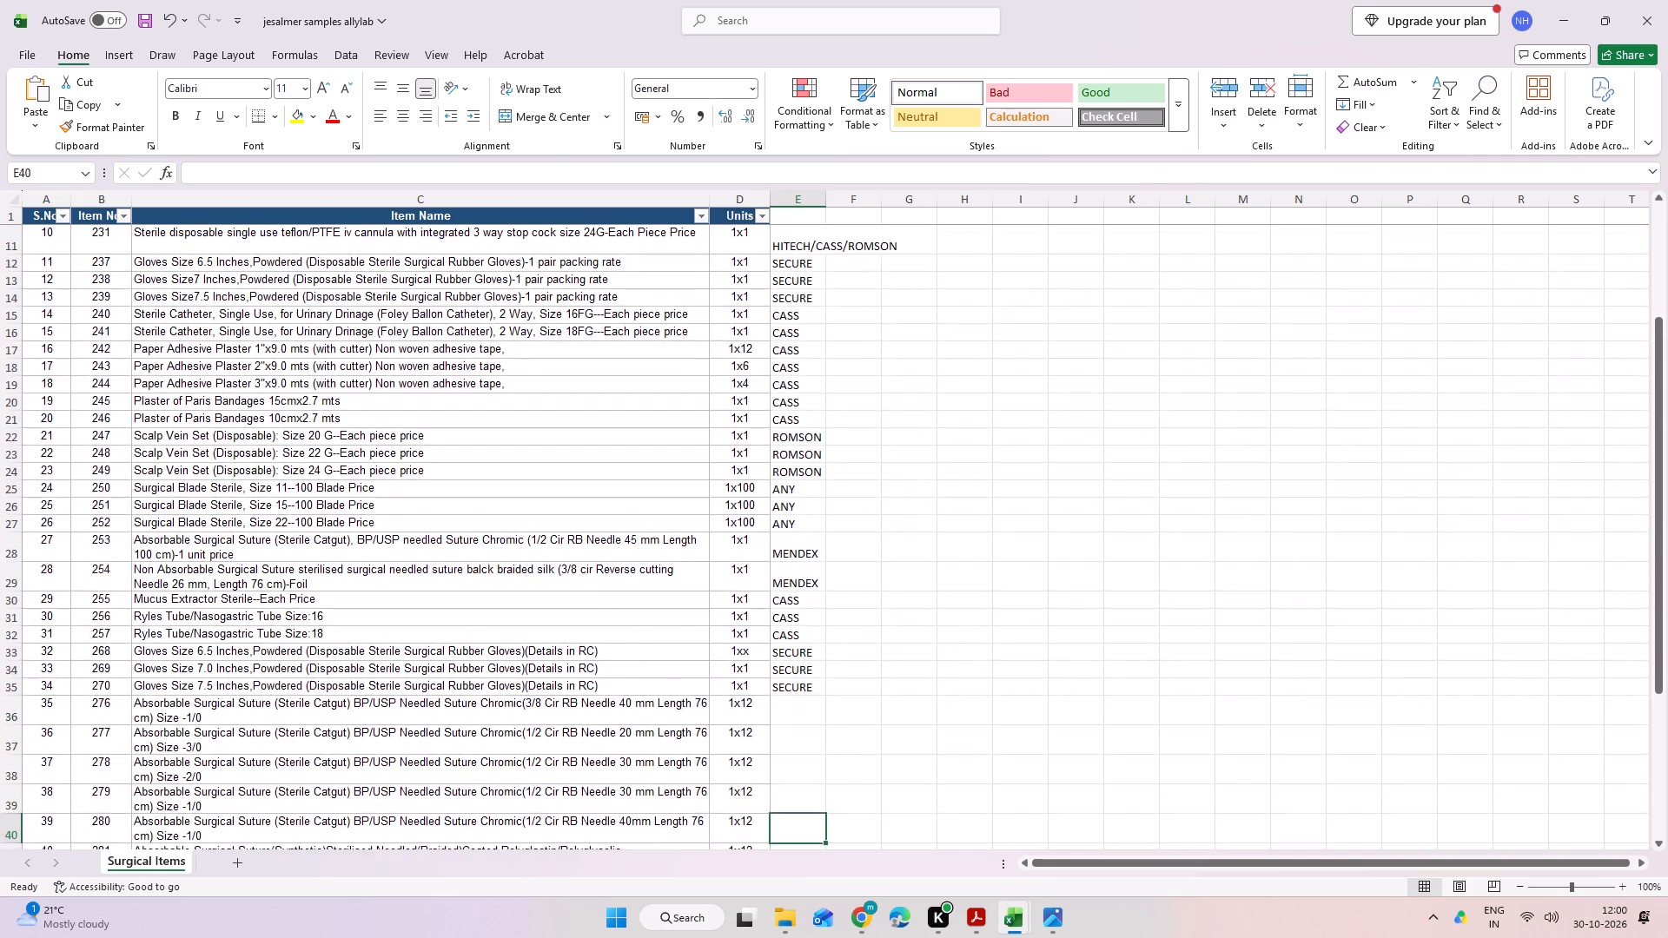
key(Down)
key(Down)
key(Down)
key(Down)
key(Down)
key(Down)
key(Down)
key(Up)
key(Up)
key(Up)
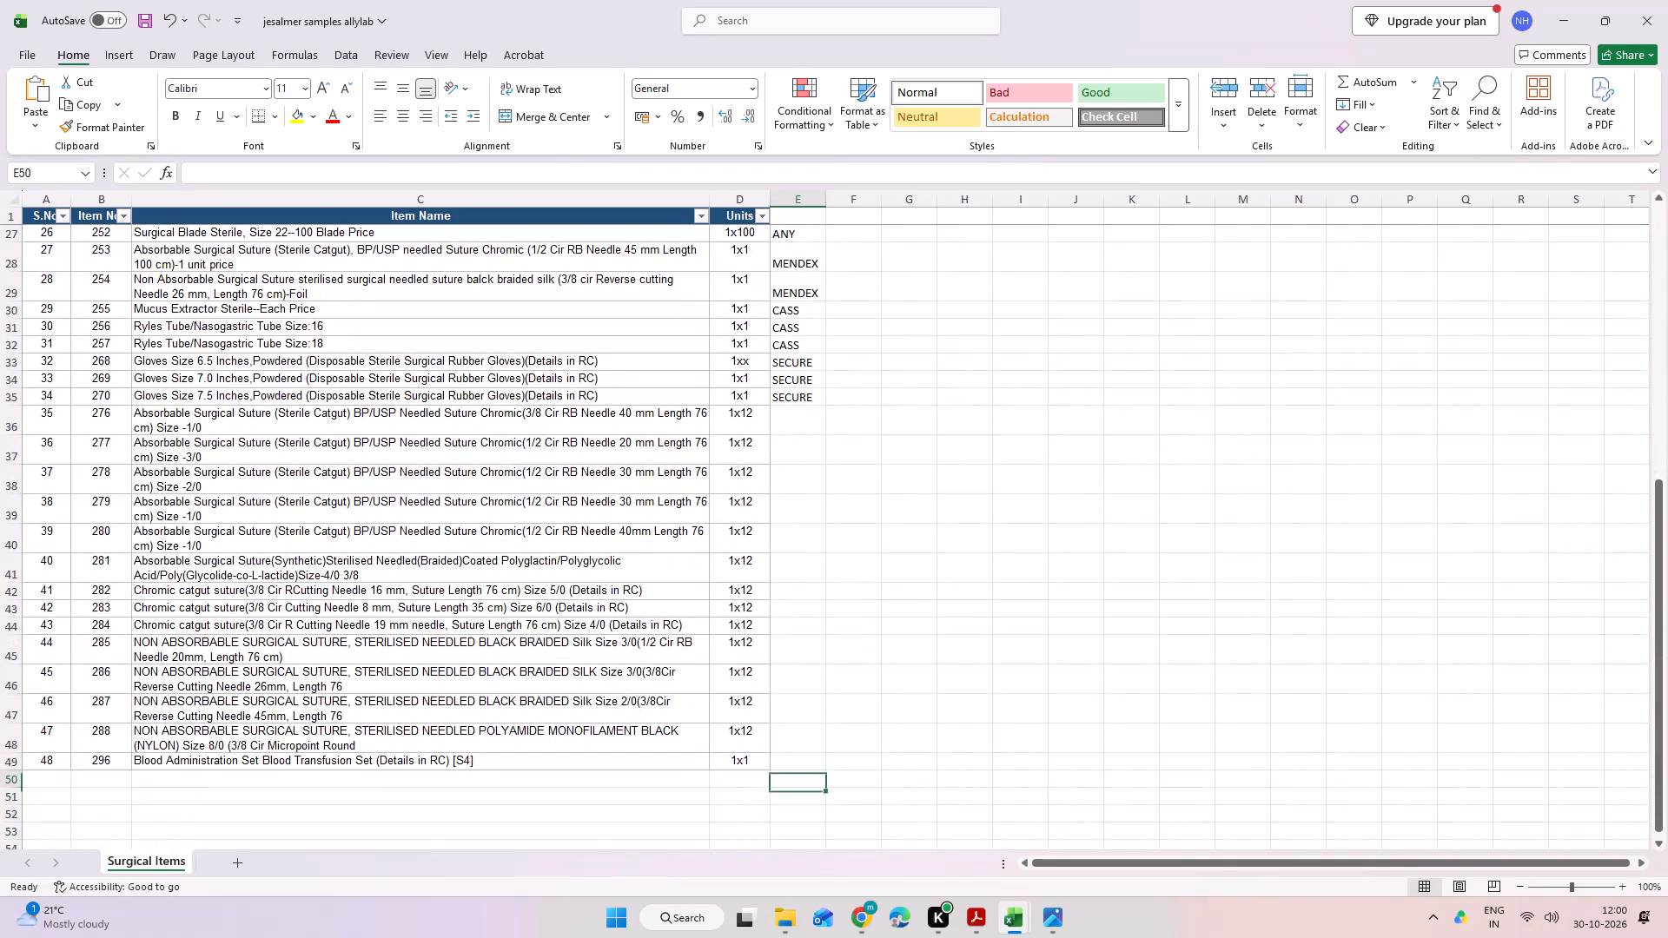
key(Up)
key(x)
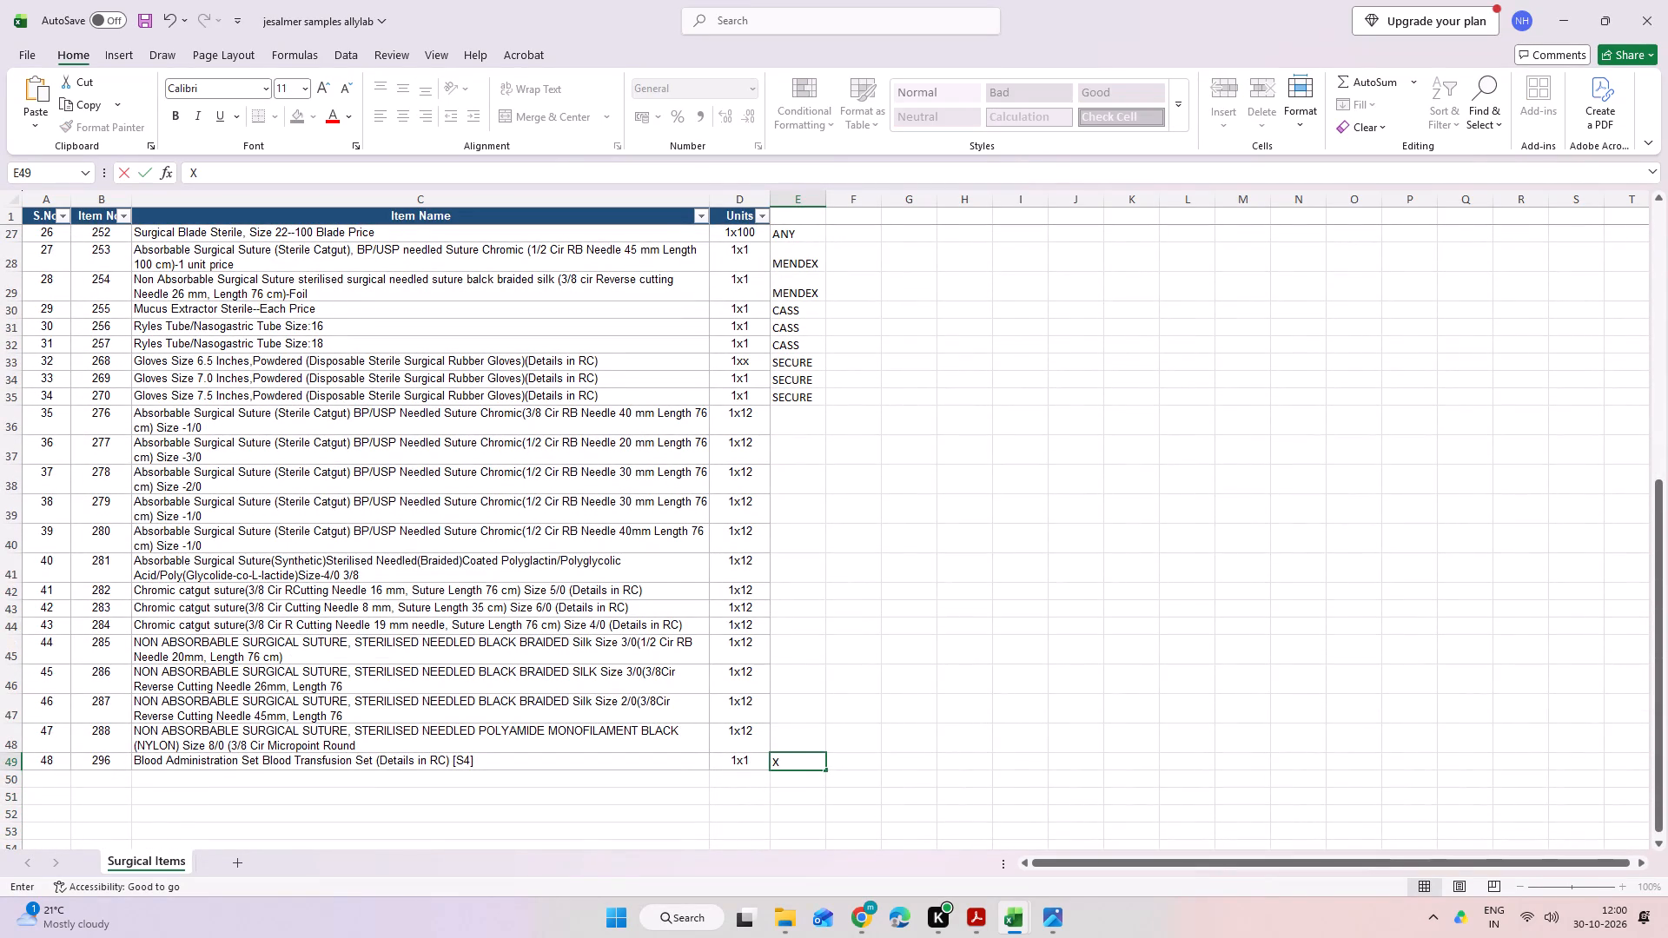
key(equal)
key(BackSpace)
key(BackSpace)
text(CAS)
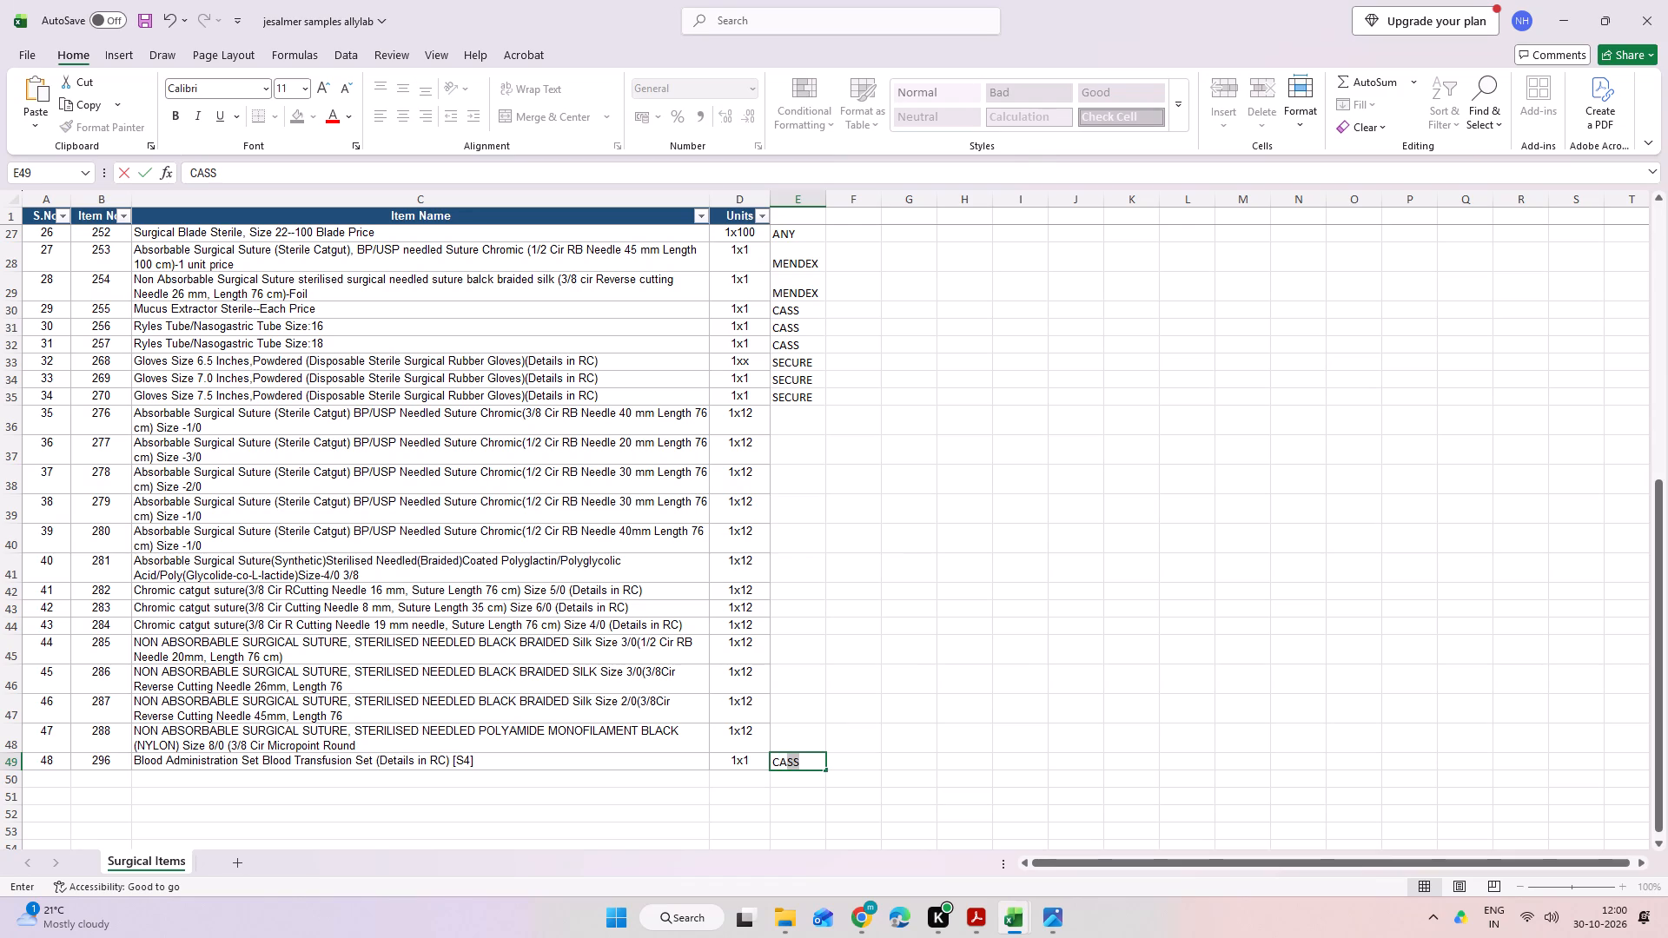
key(Down)
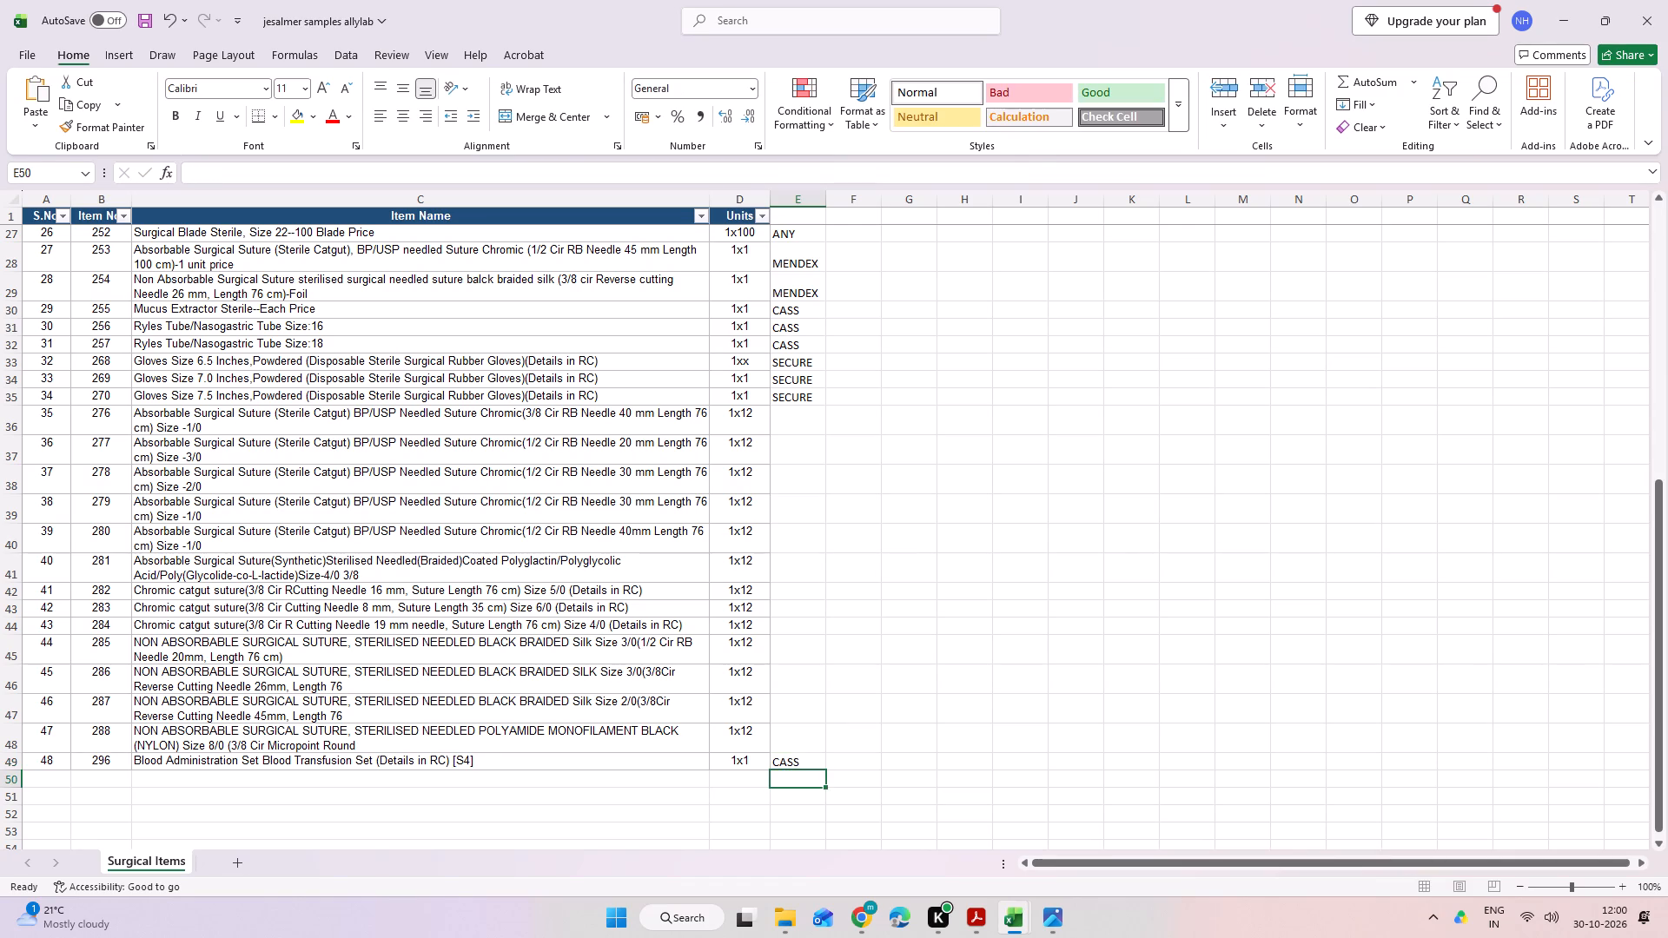
Review the brand entries in column E from the last item back up to the first.
key(Up)
key(Up)
key(Up)
key(Up)
key(Up)
key(Up)
key(Up)
key(Up)
key(Up)
key(Up)
key(Up)
key(Up)
key(Up)
key(Up)
key(Up)
key(Up)
key(Up)
key(Up)
key(Up)
key(Up)
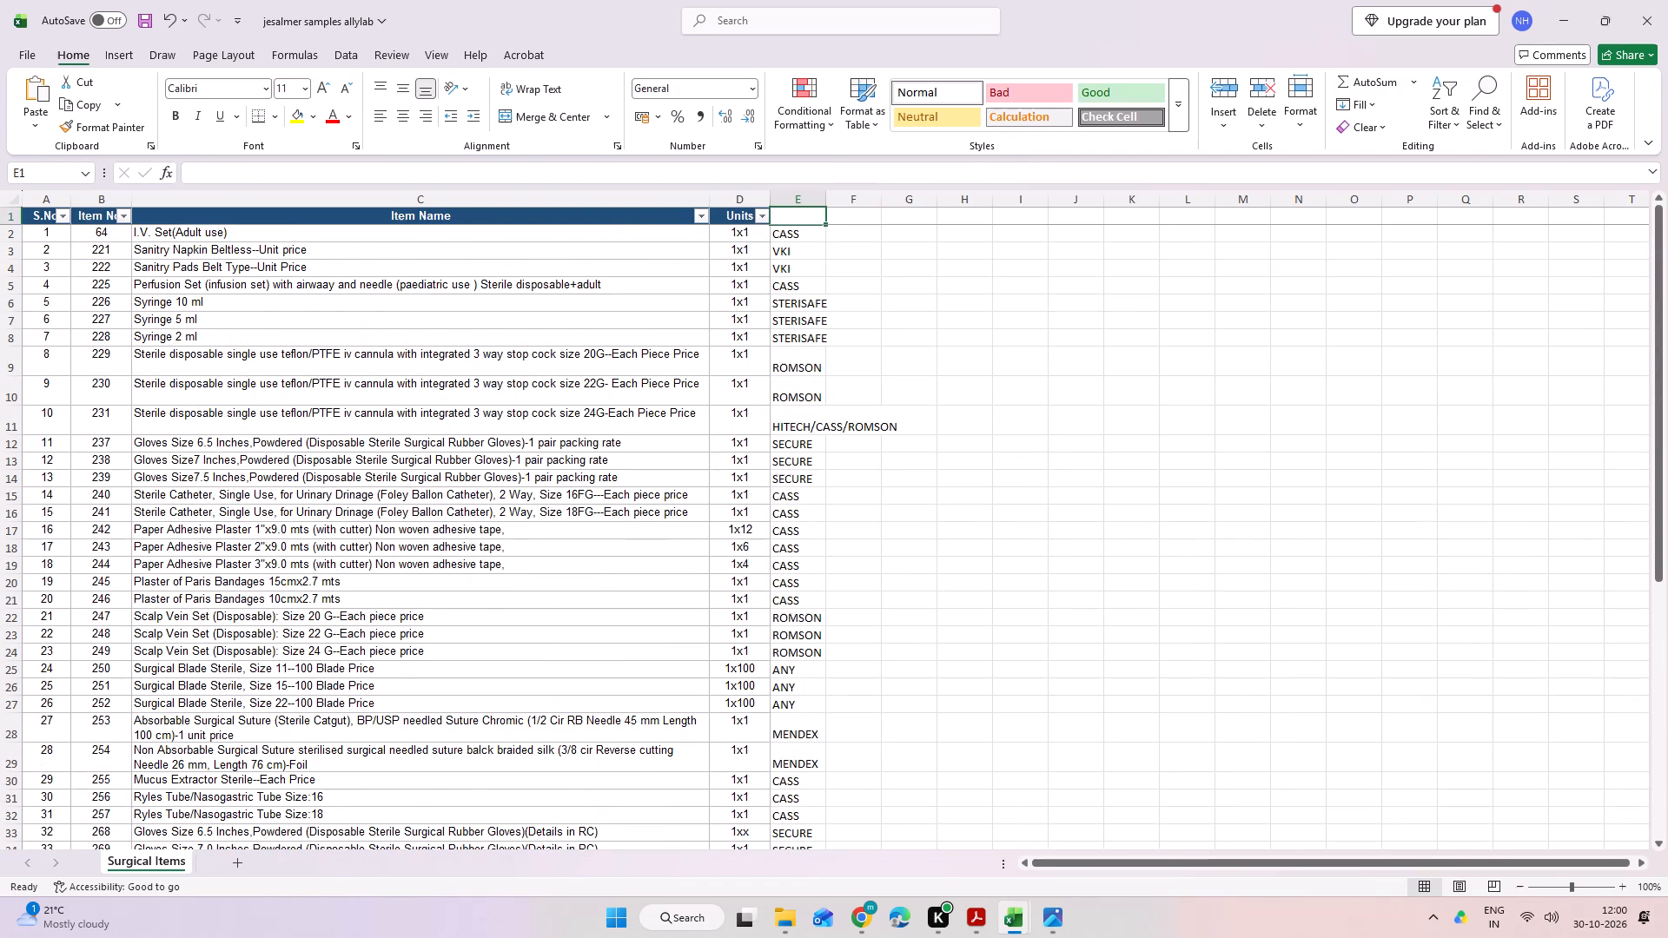
key(Down)
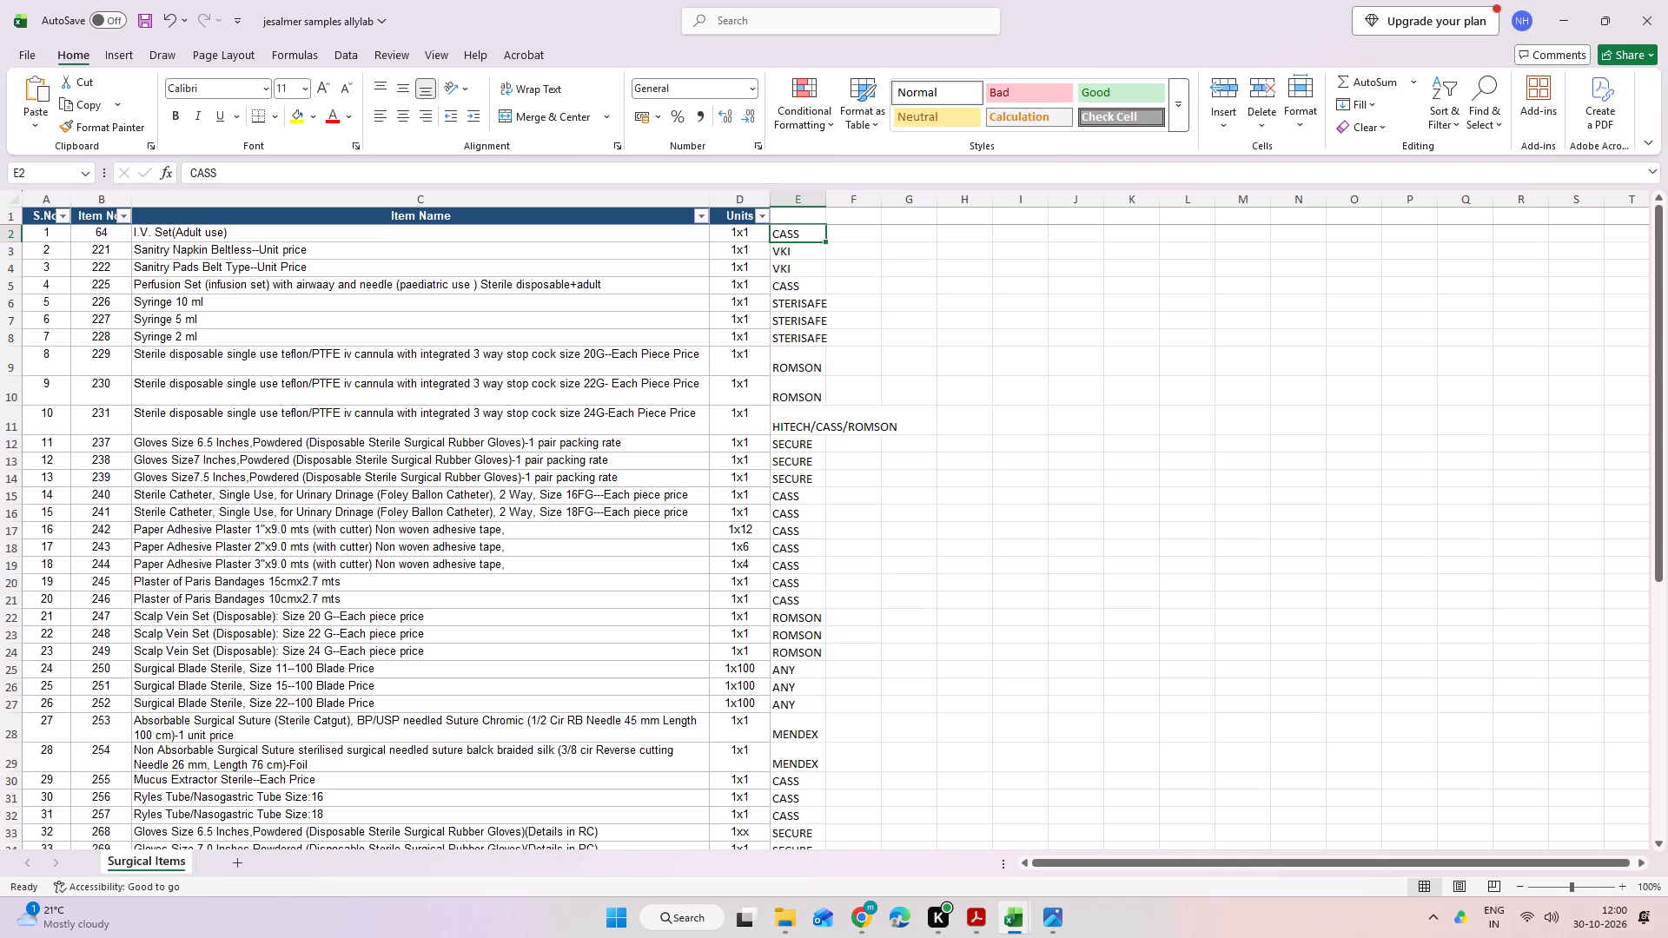
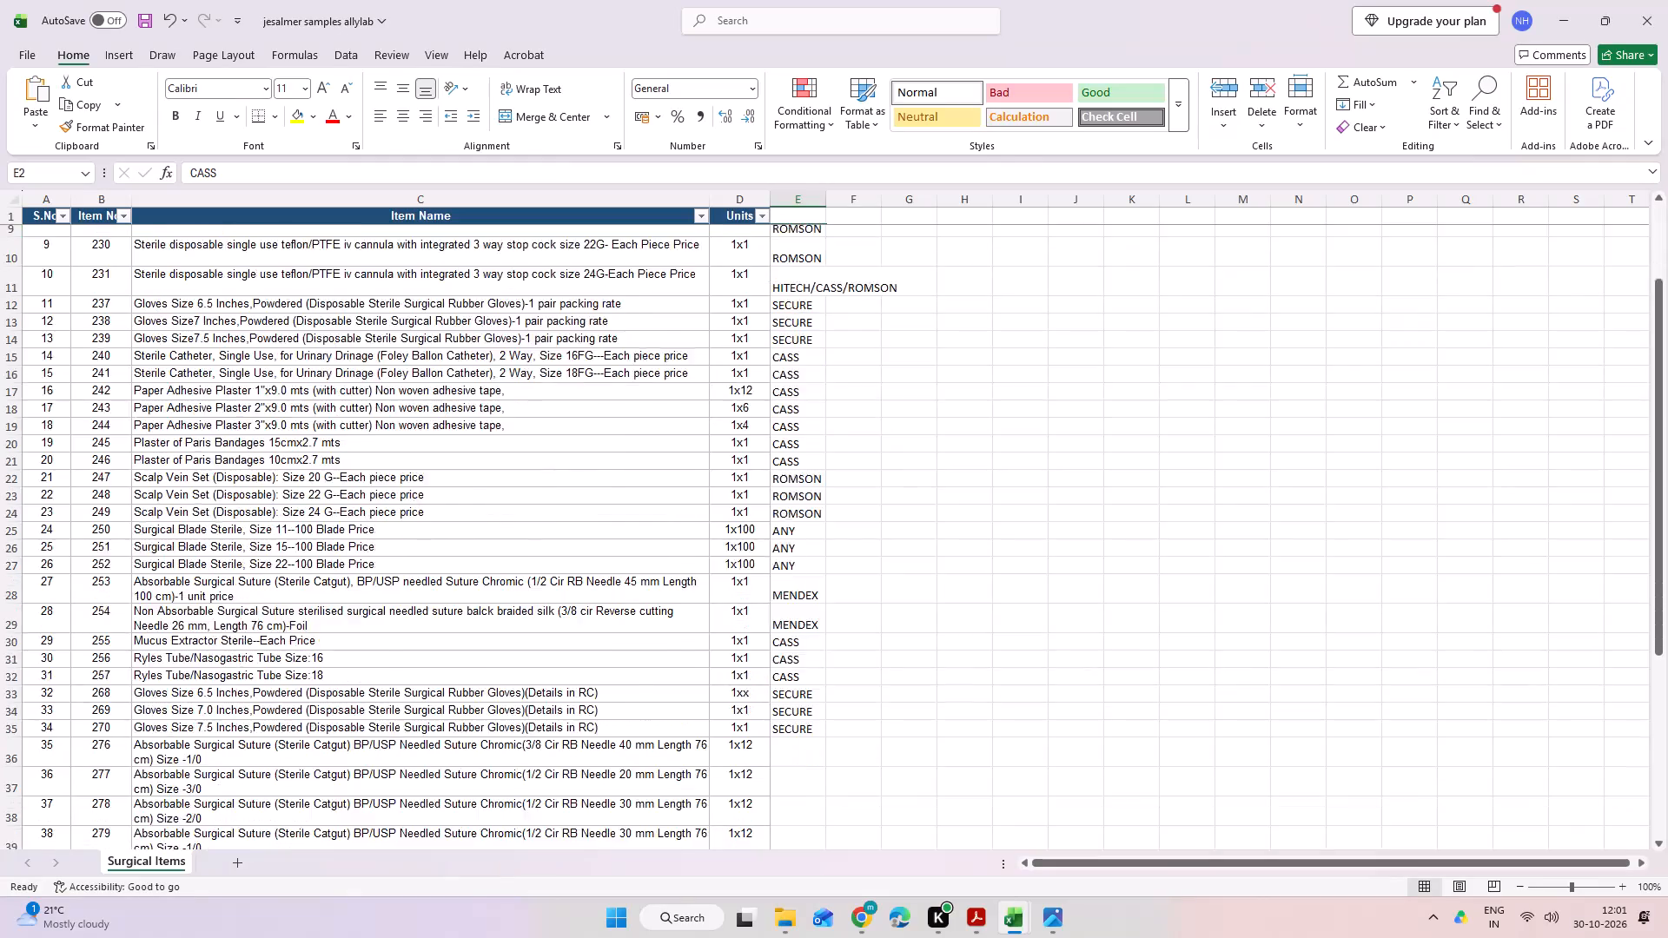
Copy all brand entries in column E of the Surgical Items sheet, from E2 down to E49.
scroll(882, 704, down, 6)
scroll(882, 703, up, 3)
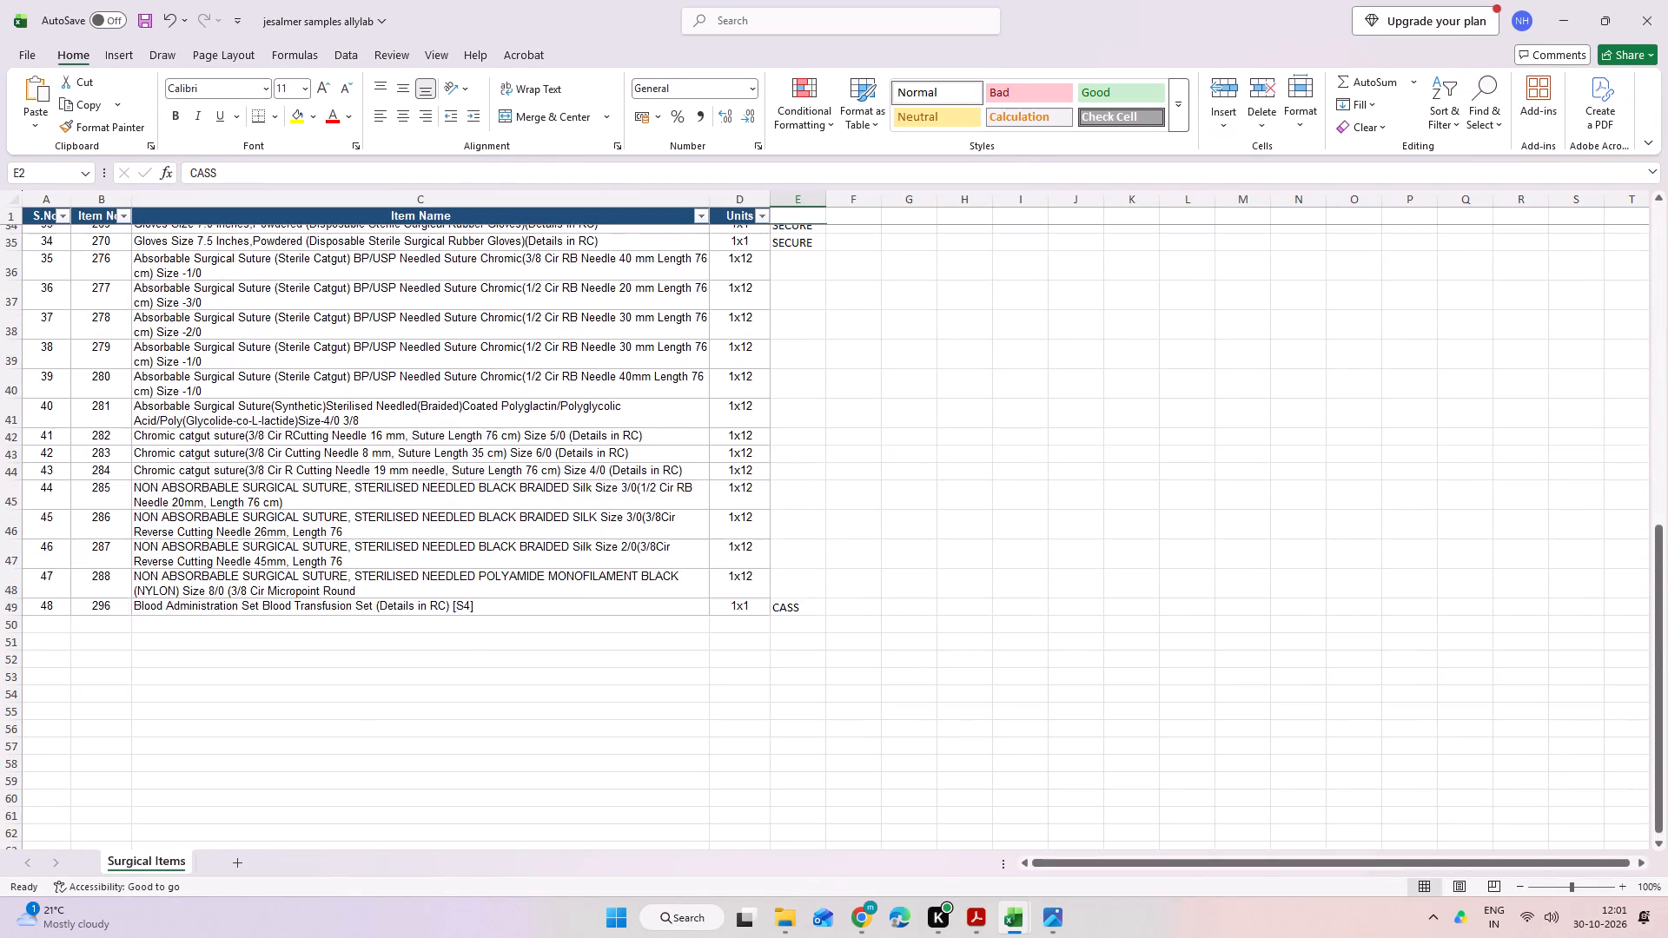
scroll(882, 703, up, 9)
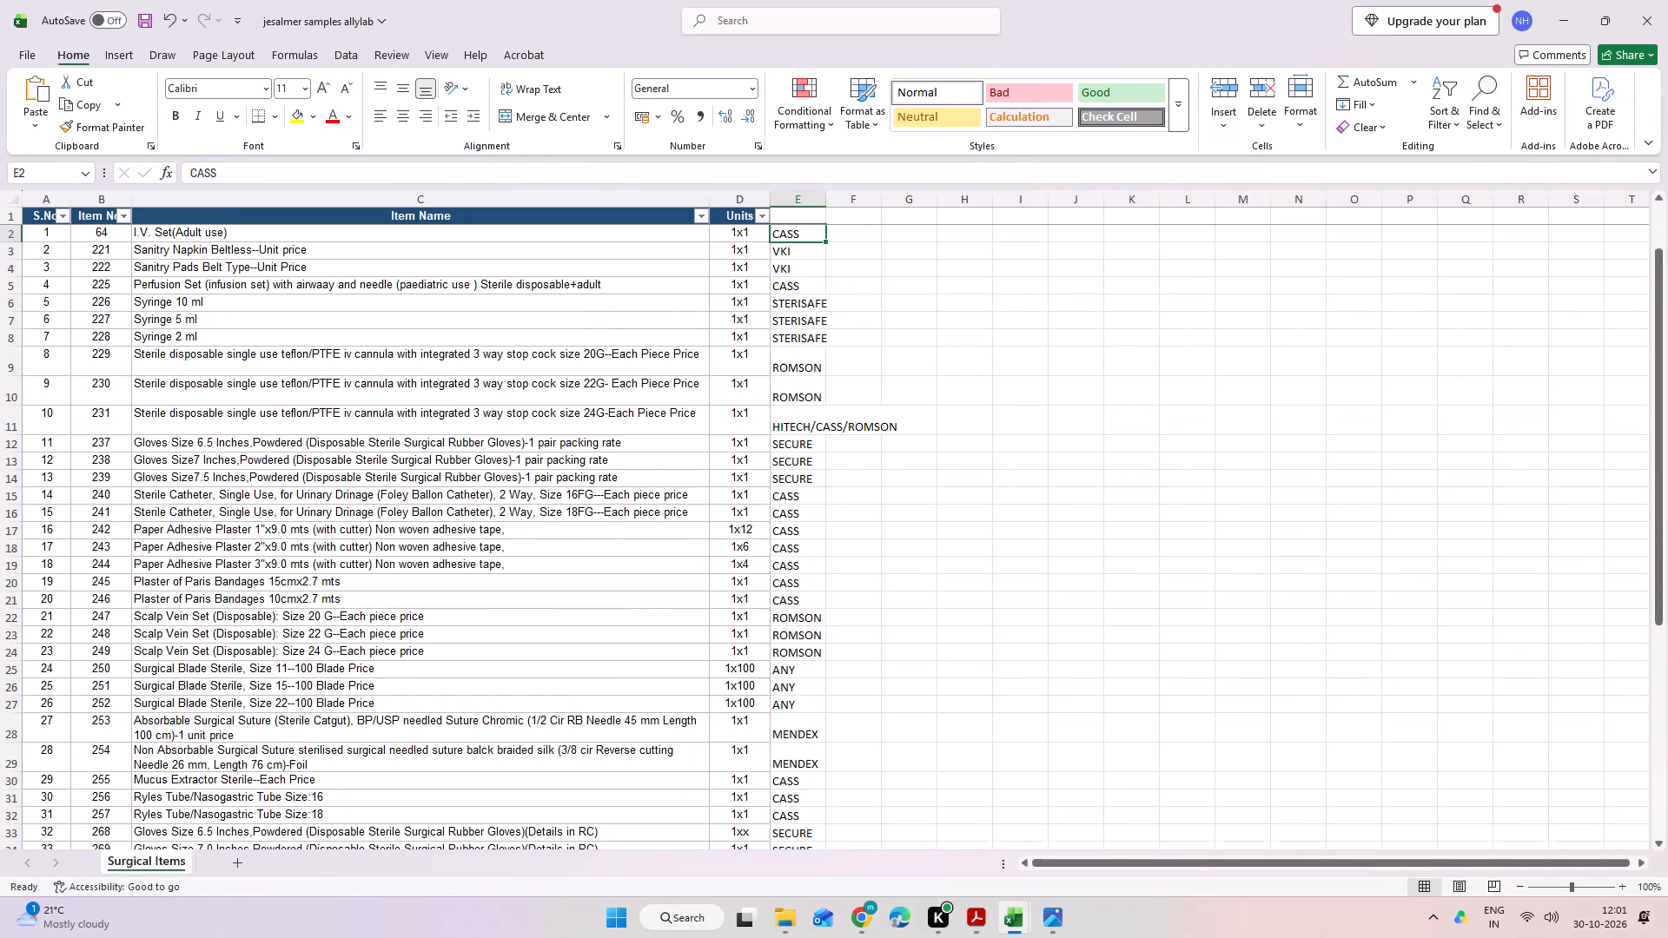
scroll(882, 703, up, 2)
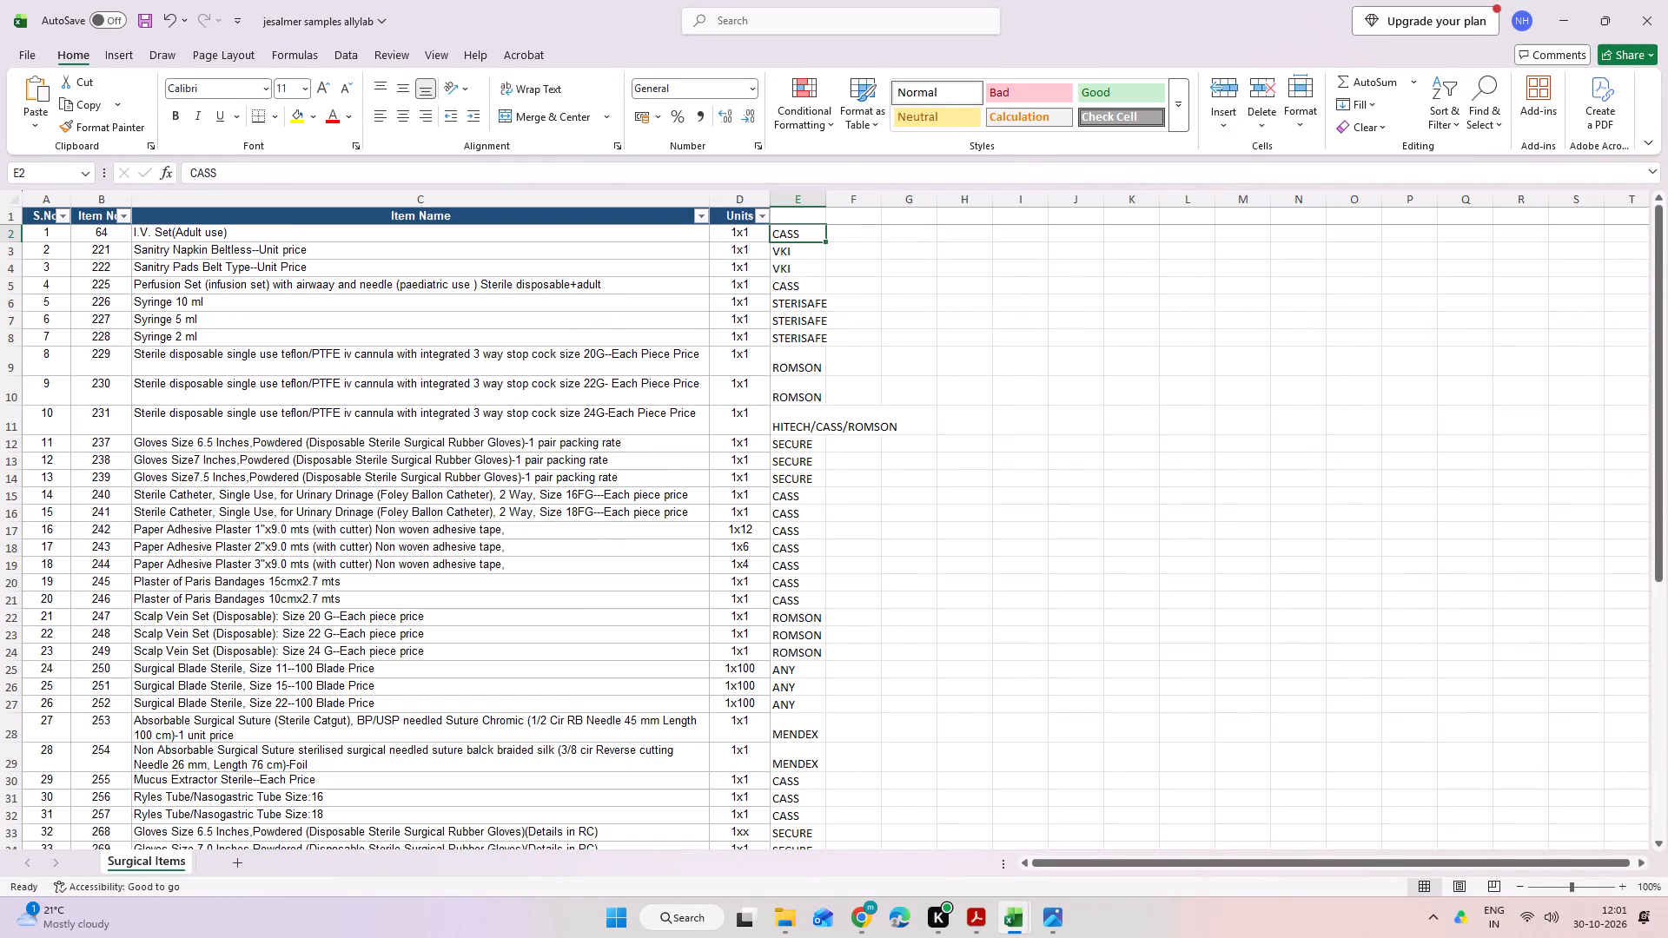
drag(798, 232, 784, 645)
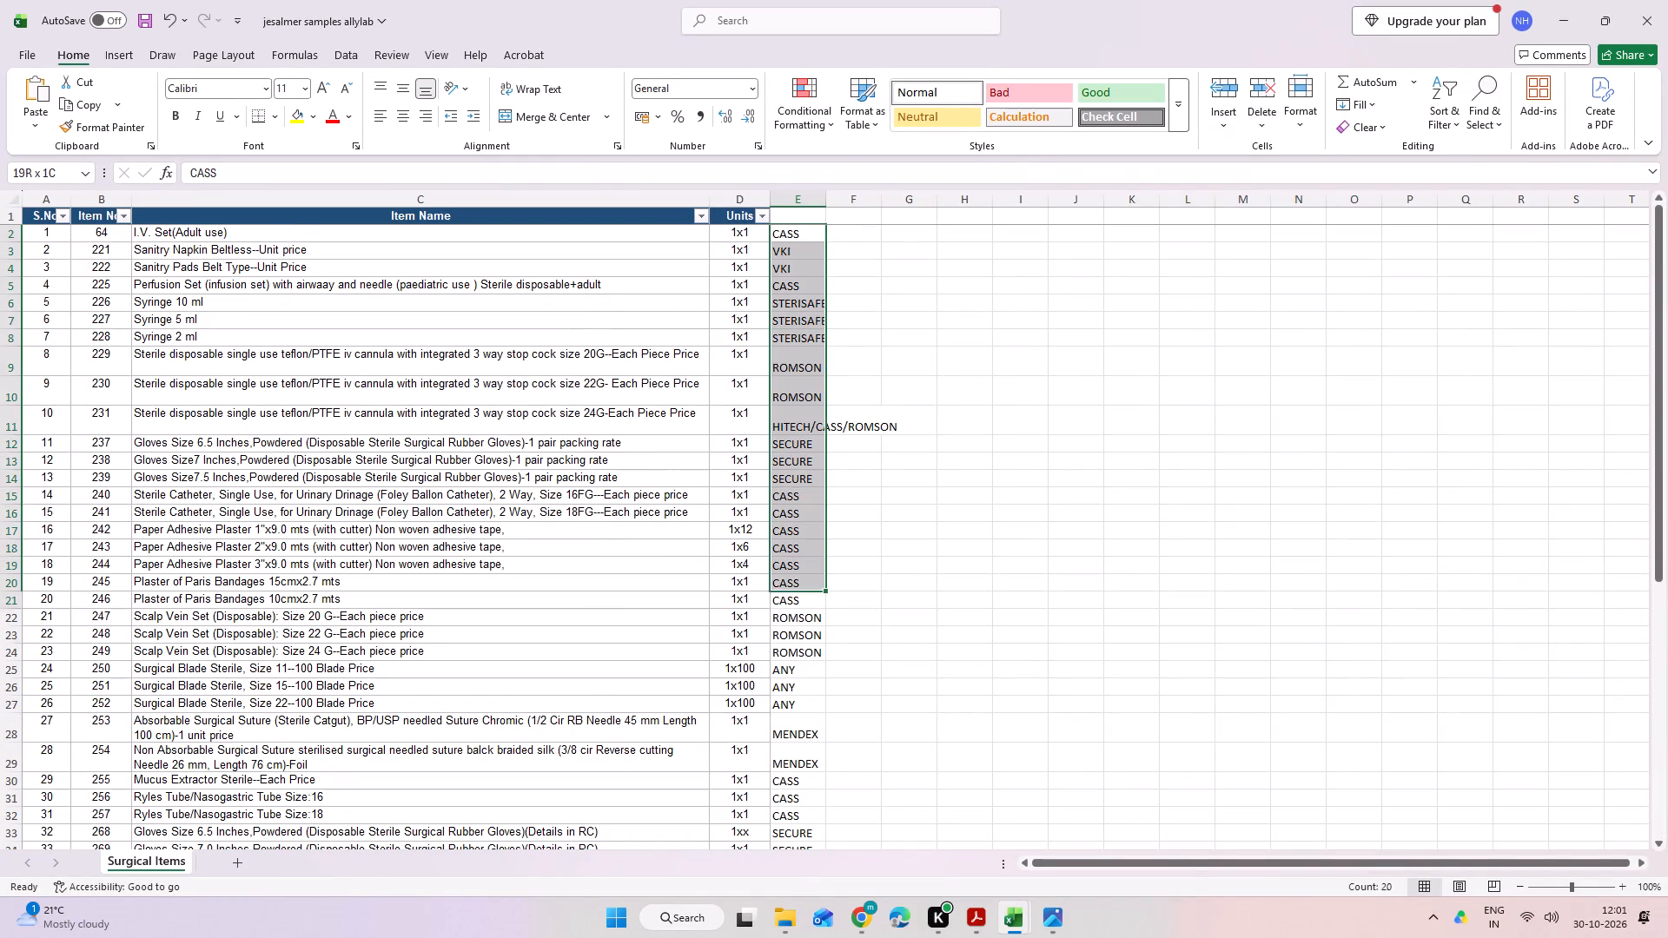
drag(784, 645, 772, 931)
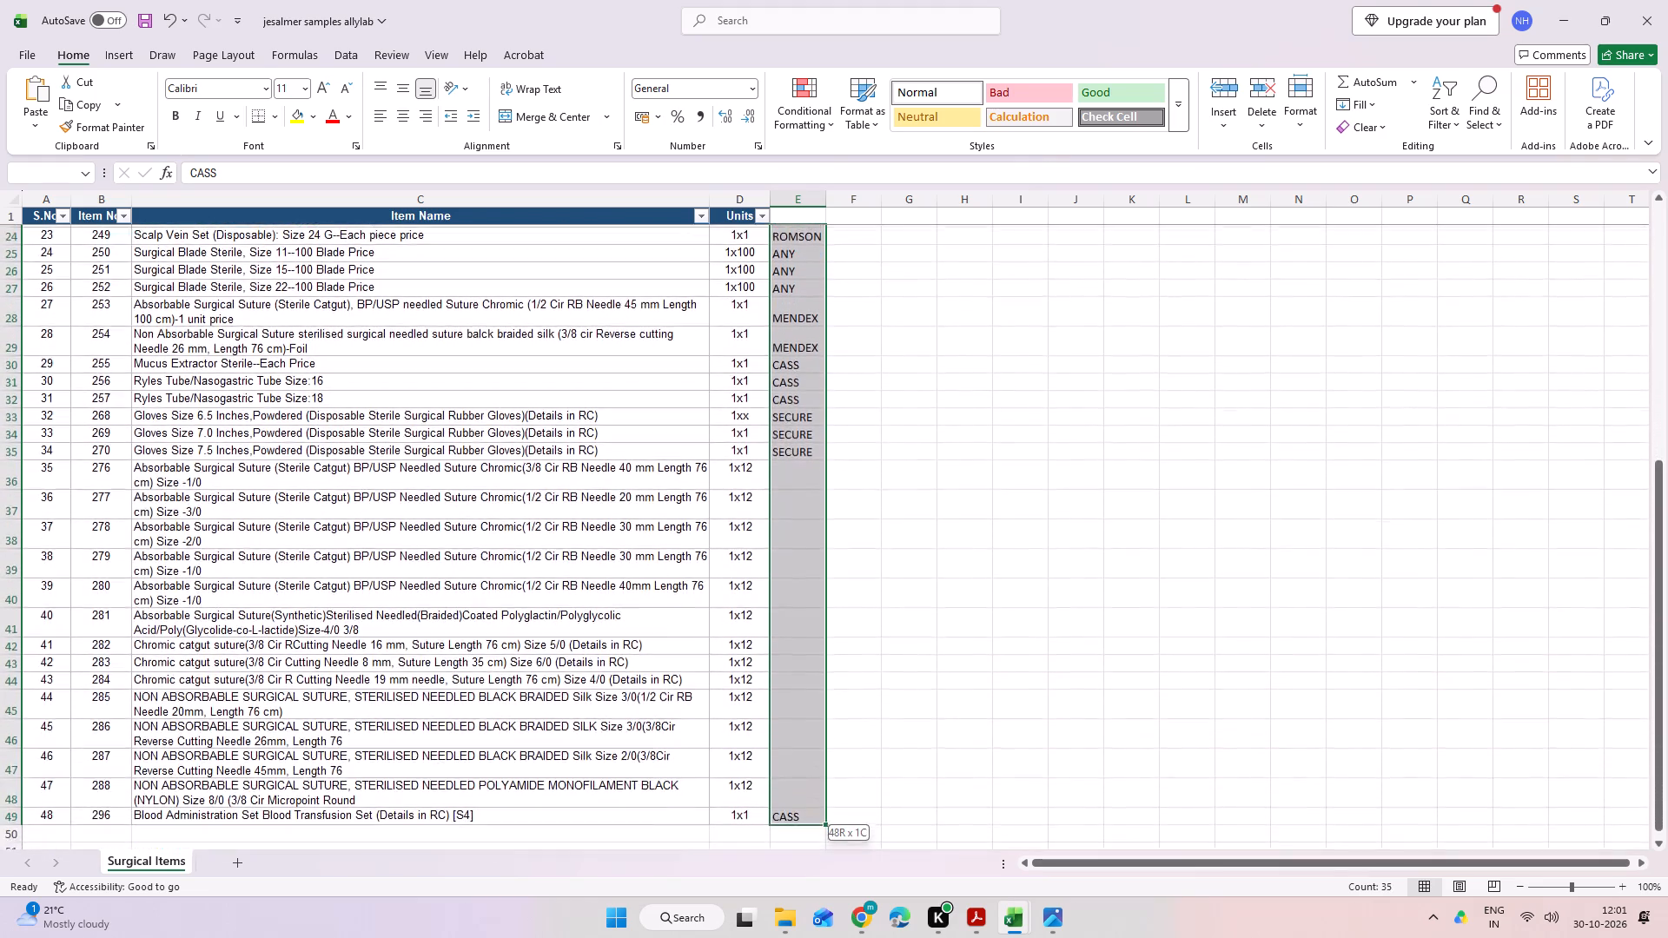
drag(772, 931, 783, 813)
key(ctrl+c)
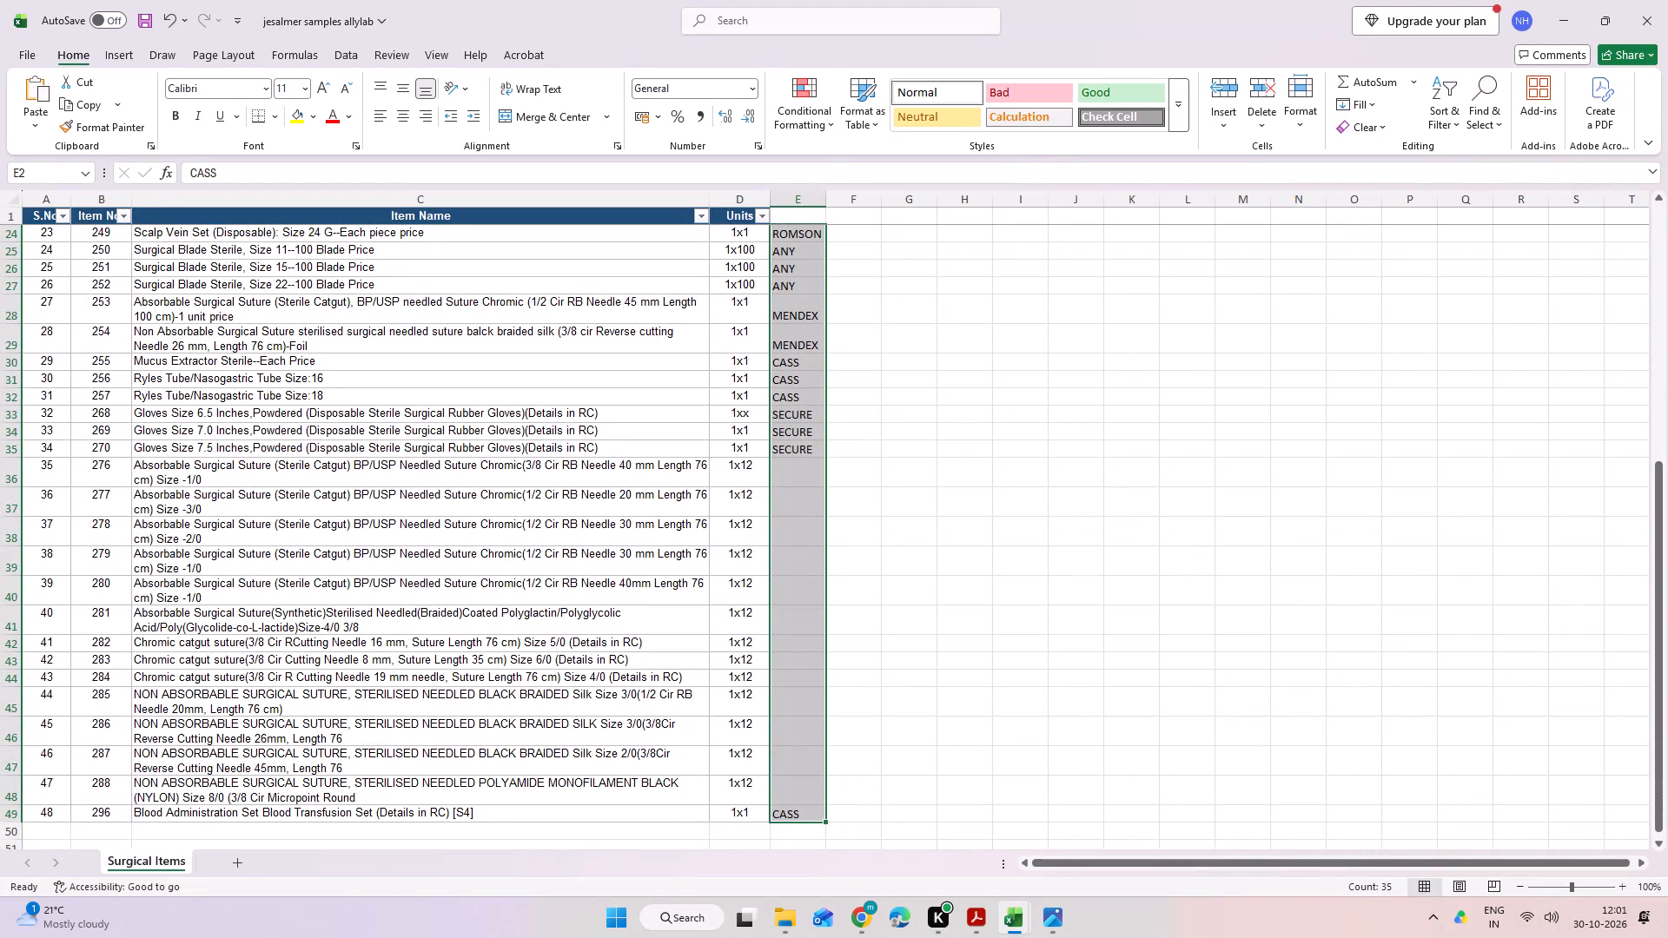
right_click(824, 749)
right_click(812, 725)
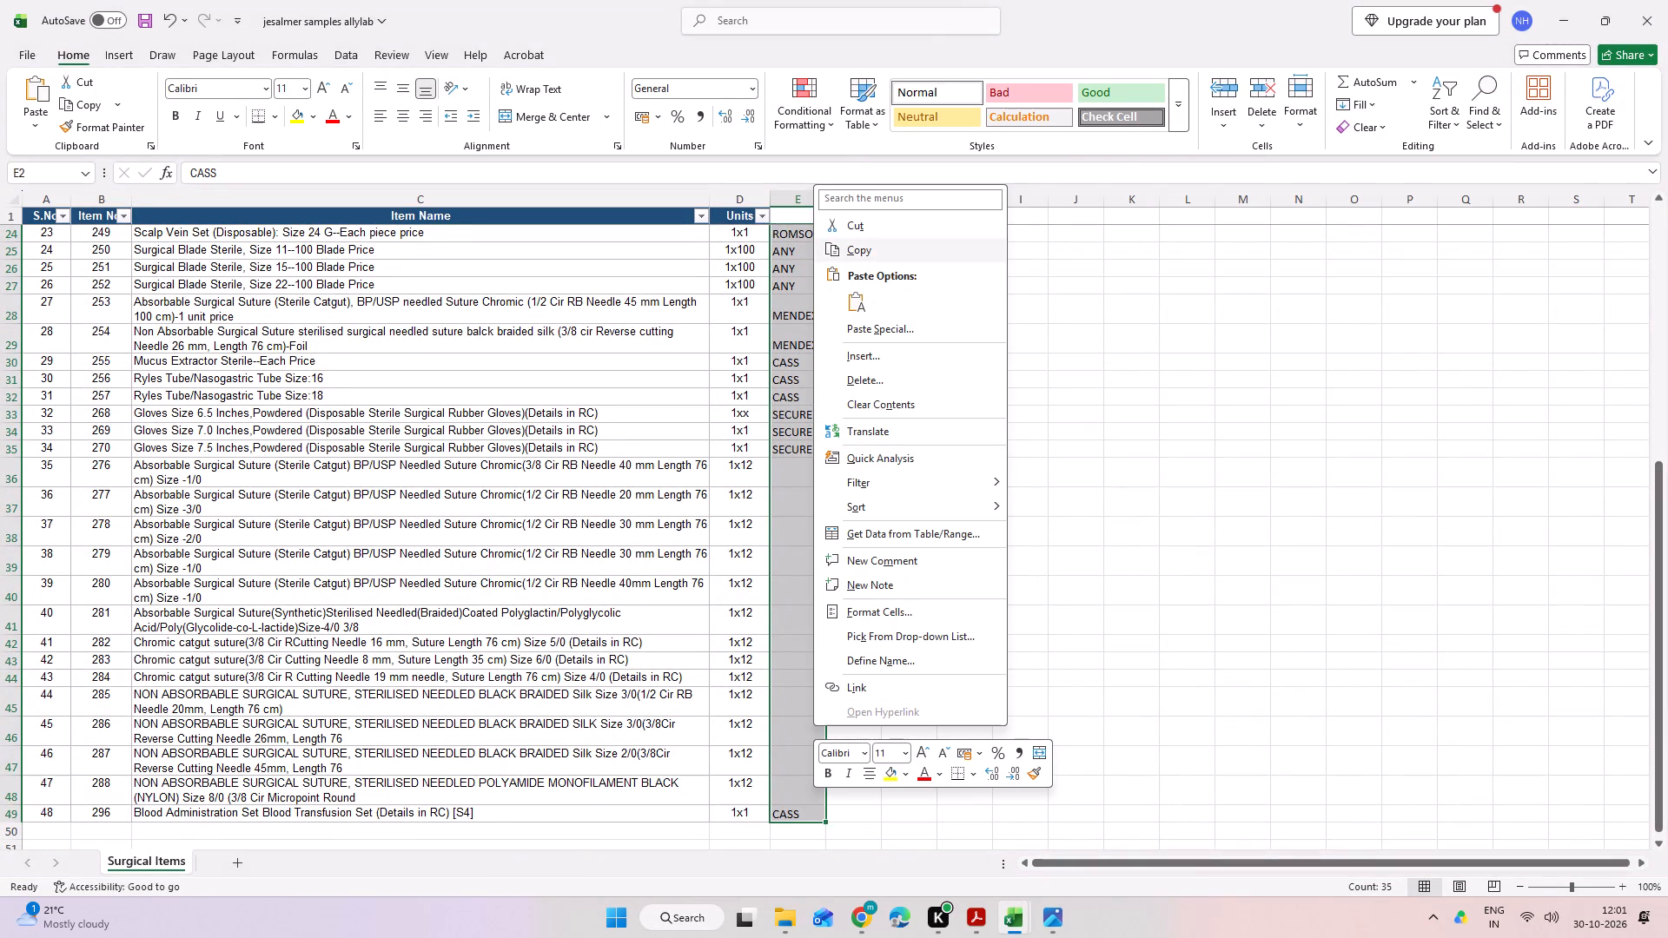
click(877, 249)
Switch to File Explorer, refresh the Downloads folder, and open the jesalmer samples allylab.xlsx MAKE WISE workbook maximized with editing enabled.
key(alt+Tab)
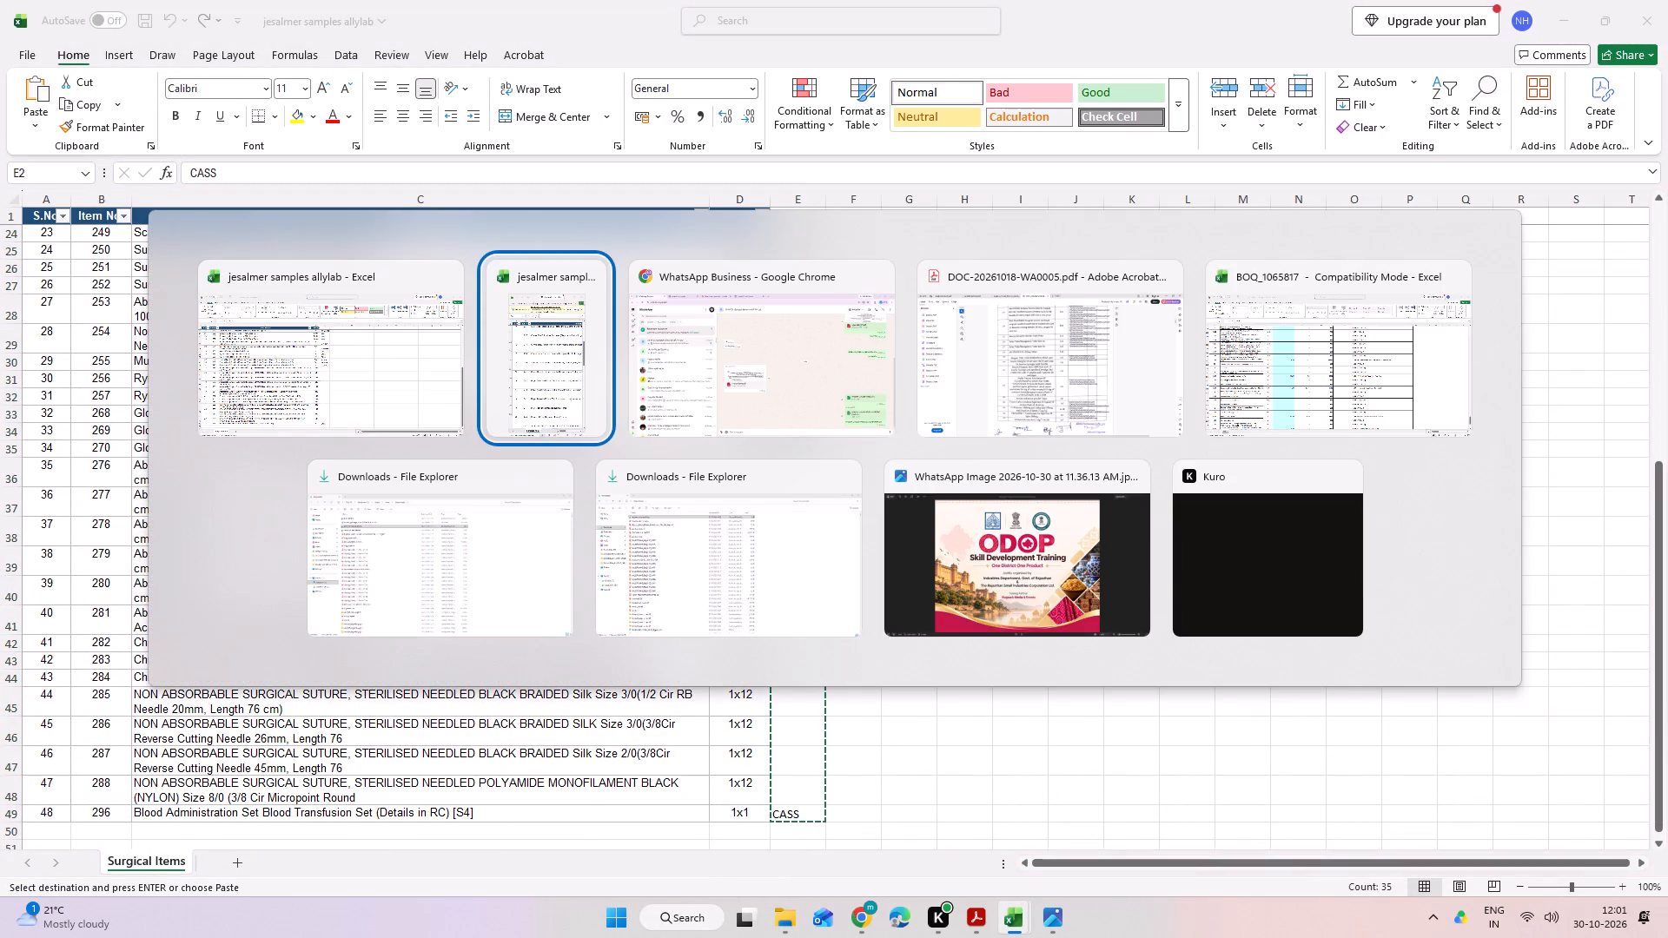
key(alt+Tab)
key(alt+Tab)
key(alt+Tab)
key(alt+Tab)
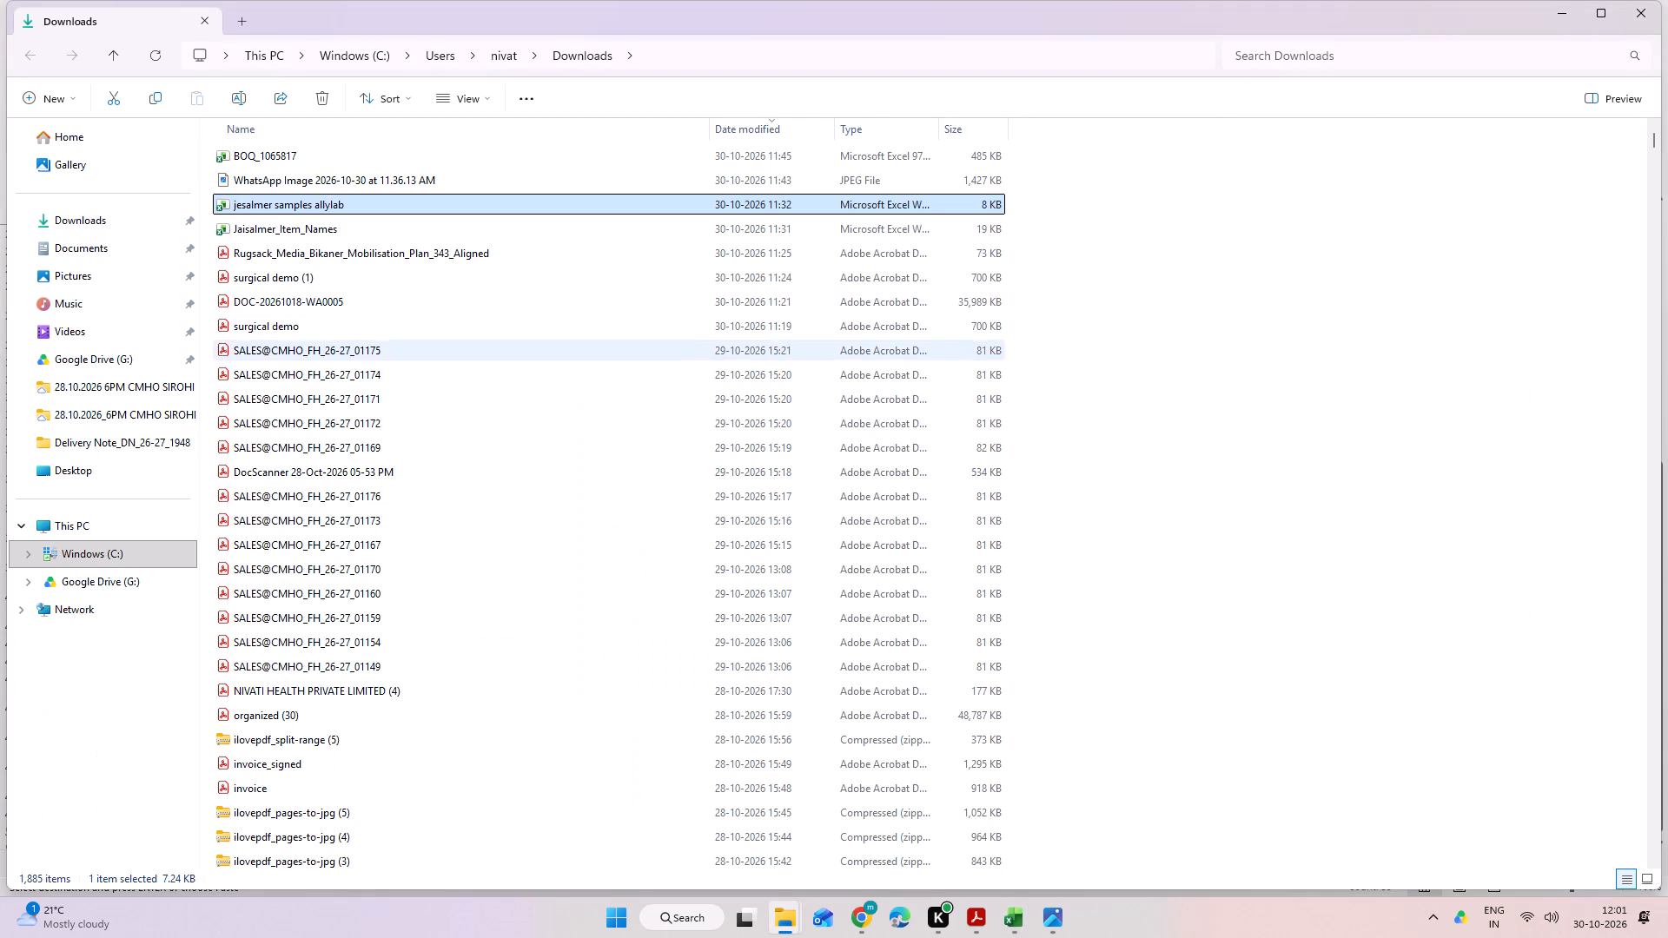
right_click(1071, 294)
click(1170, 528)
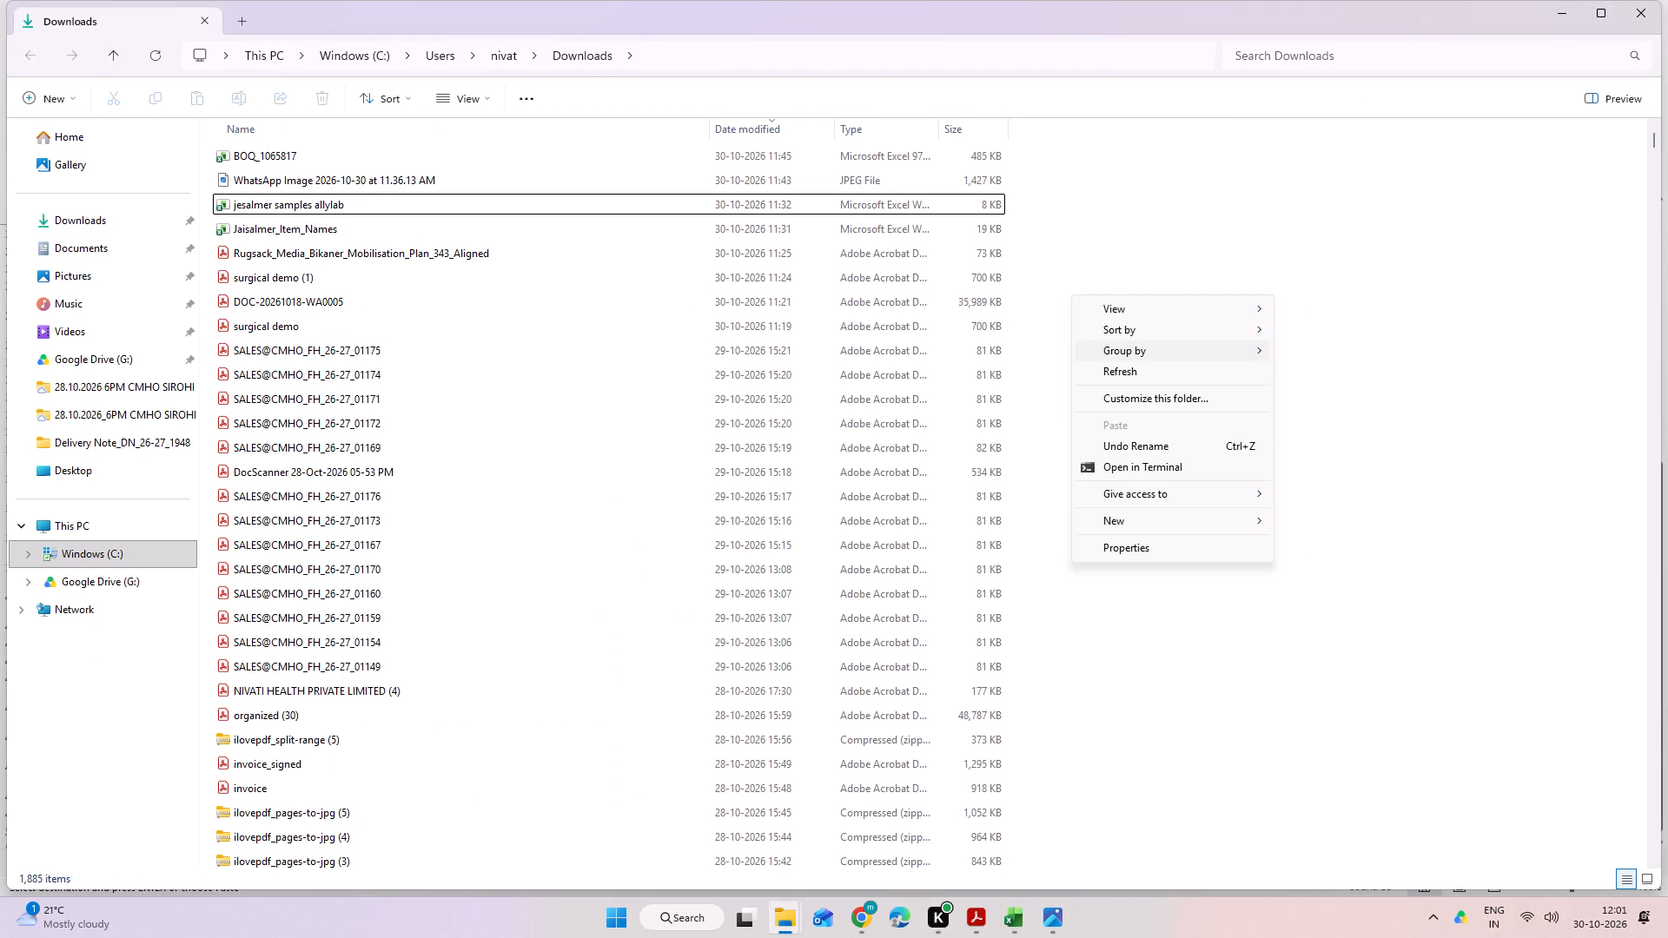
click(1162, 360)
click(1158, 365)
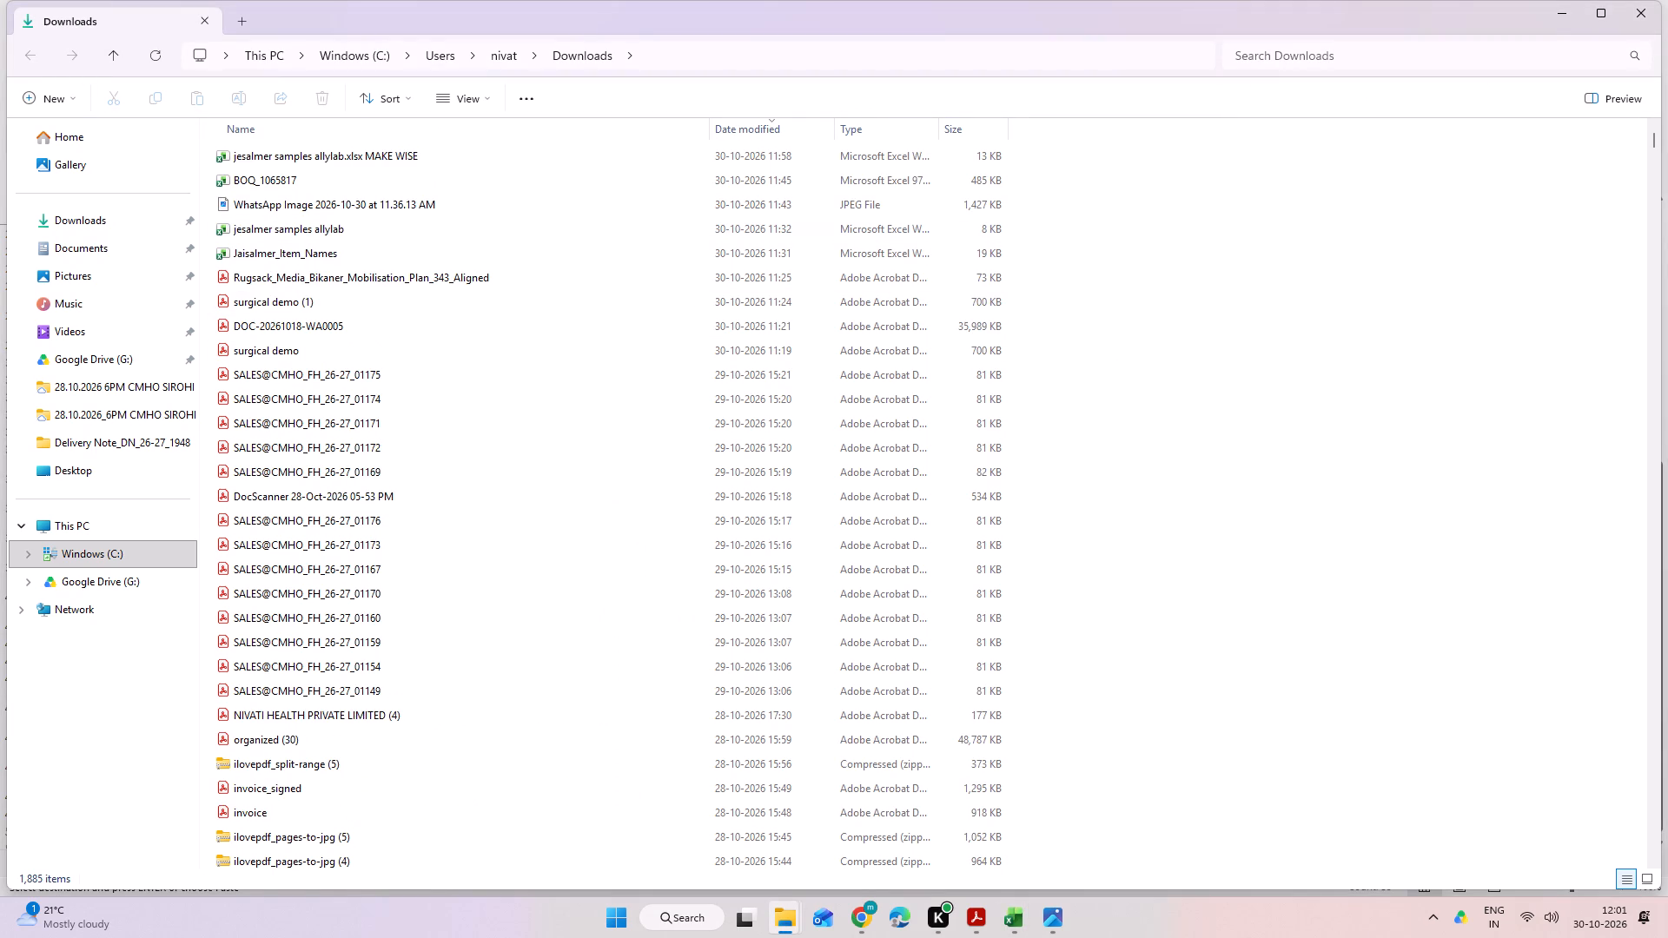
double_click(512, 164)
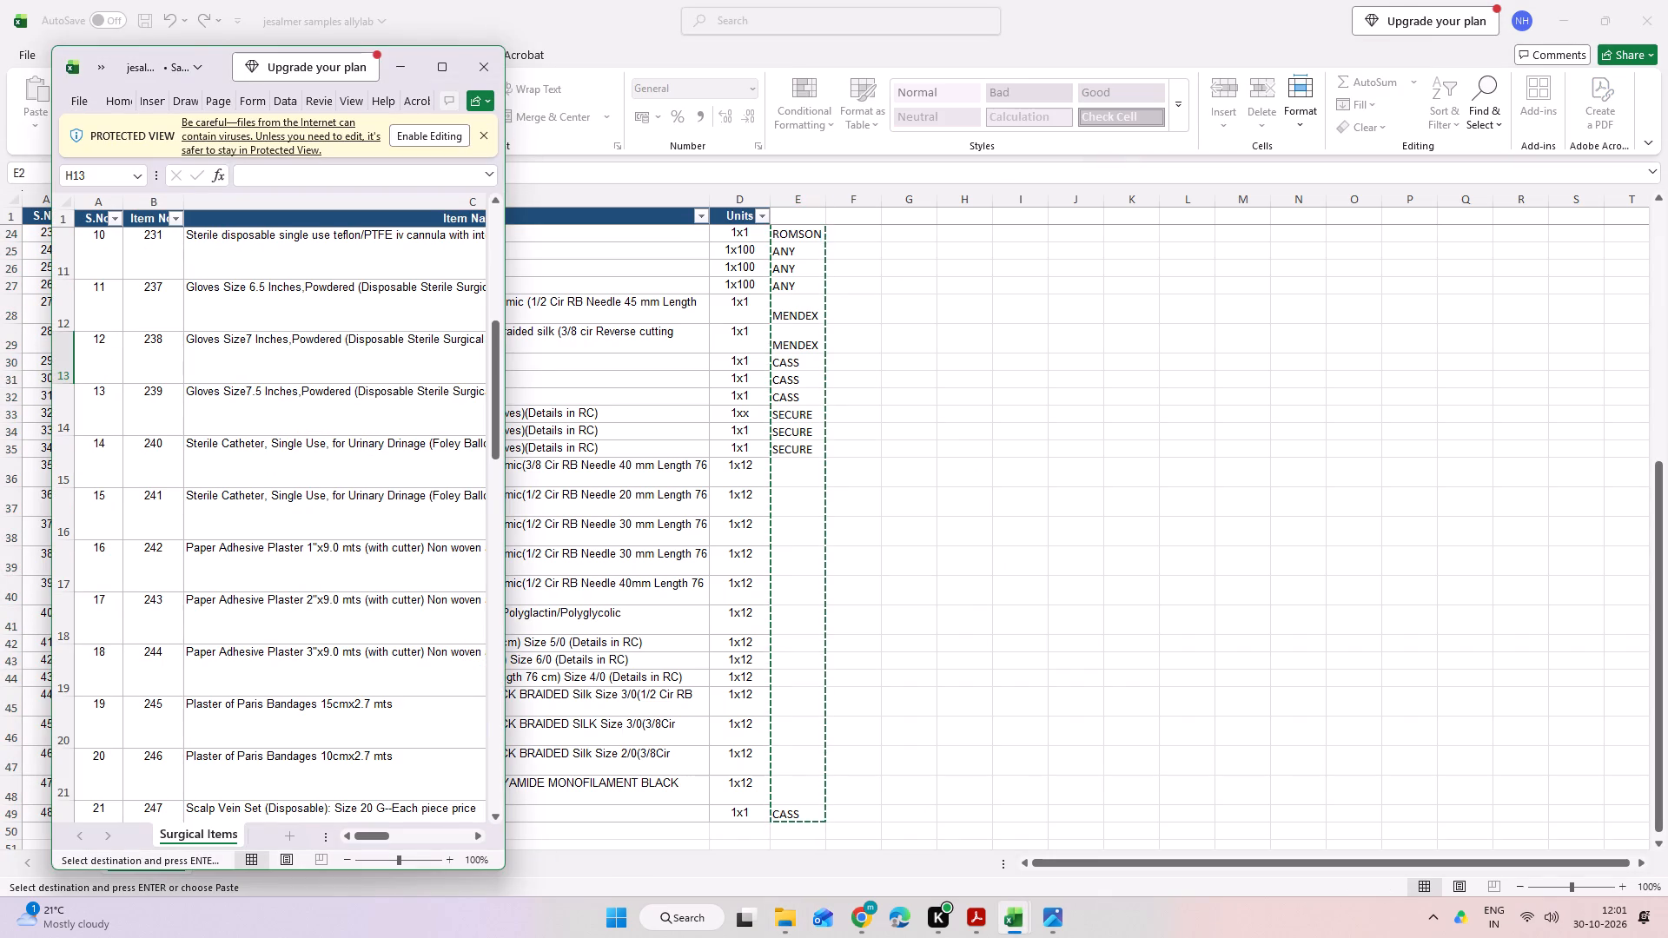
click(460, 63)
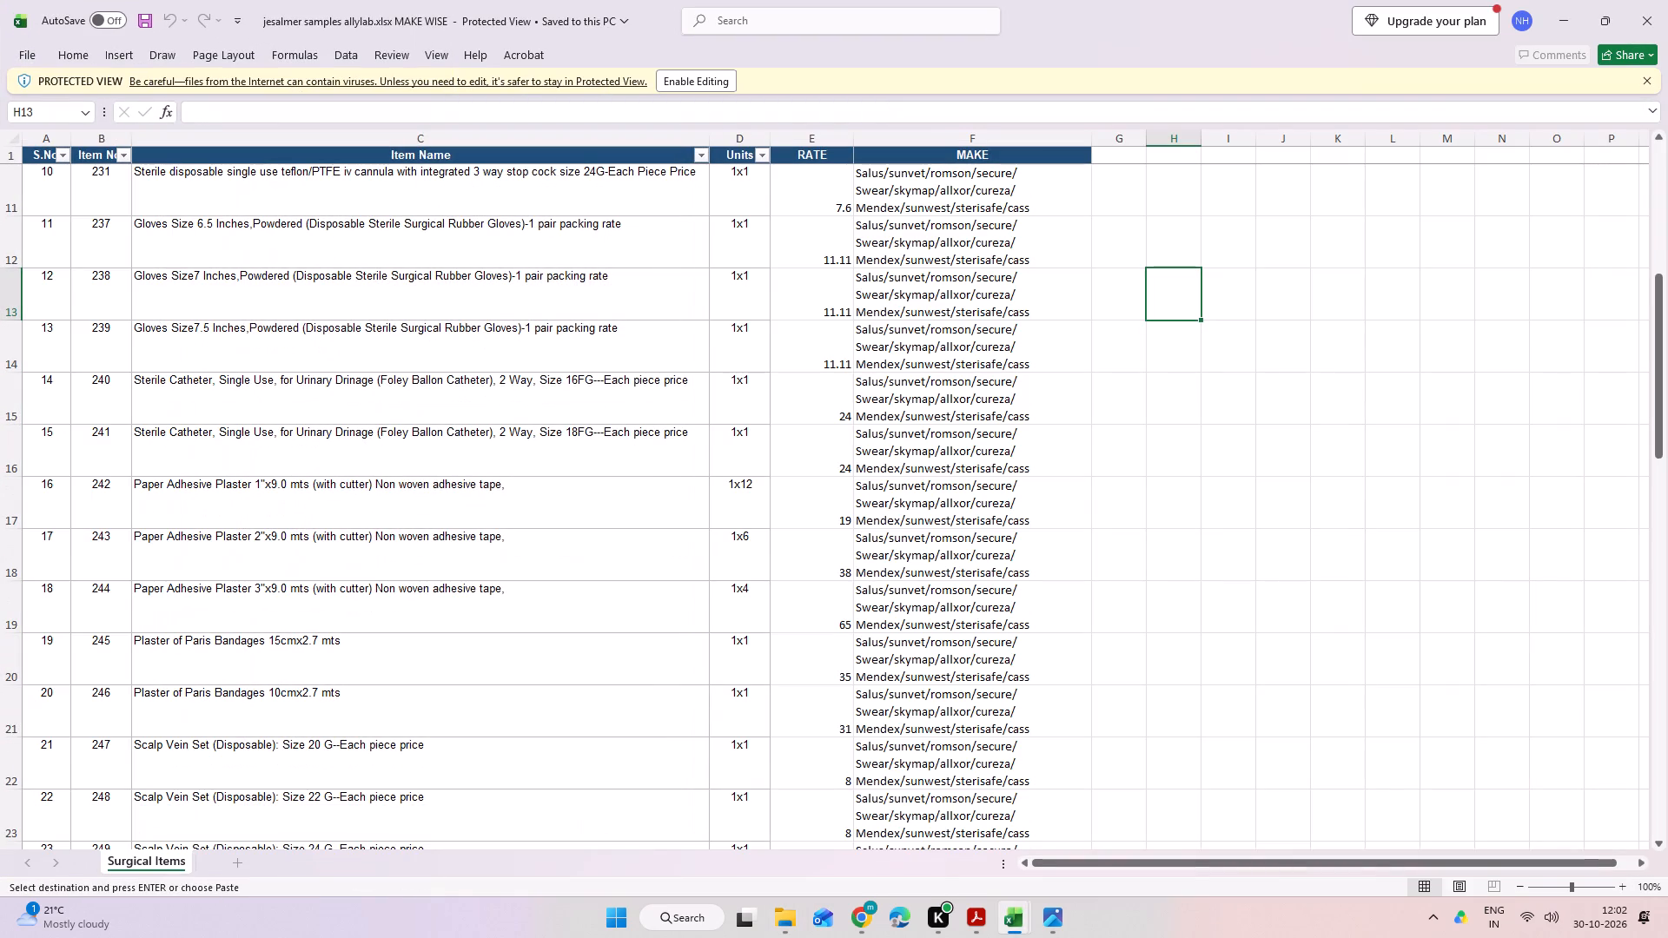
scroll(990, 452, up, 7)
click(694, 87)
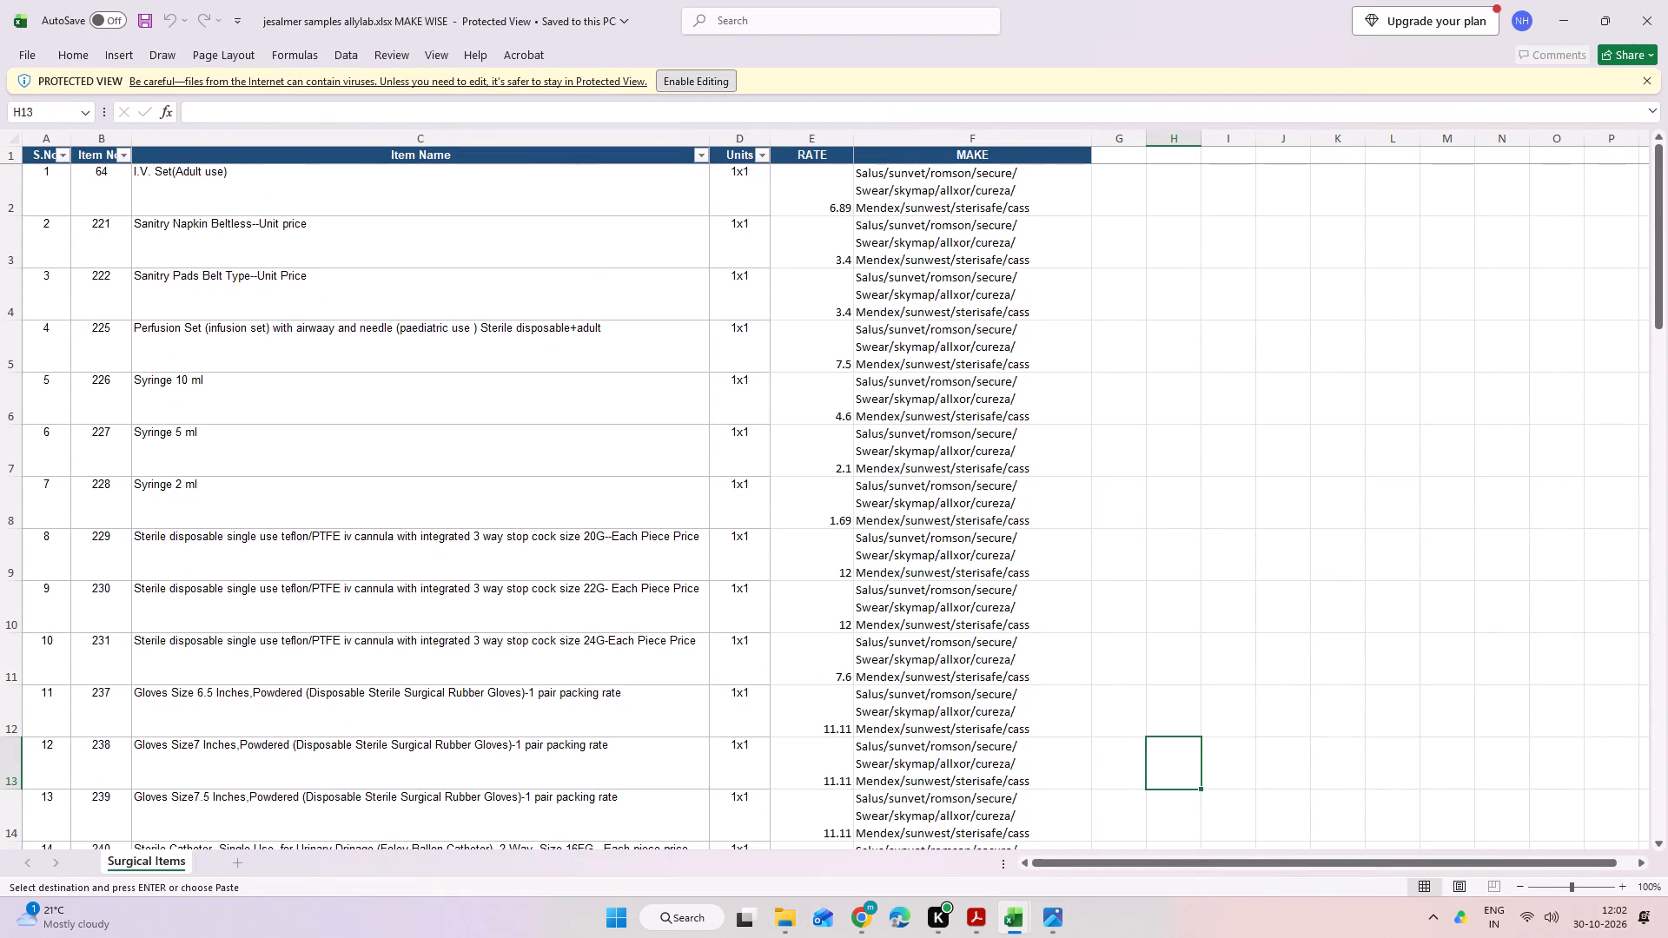
Clear the slash-separated brand lists from the whole MAKE column, F2 to F49, keeping the header.
ctrl+scroll(894, 336, down, 4)
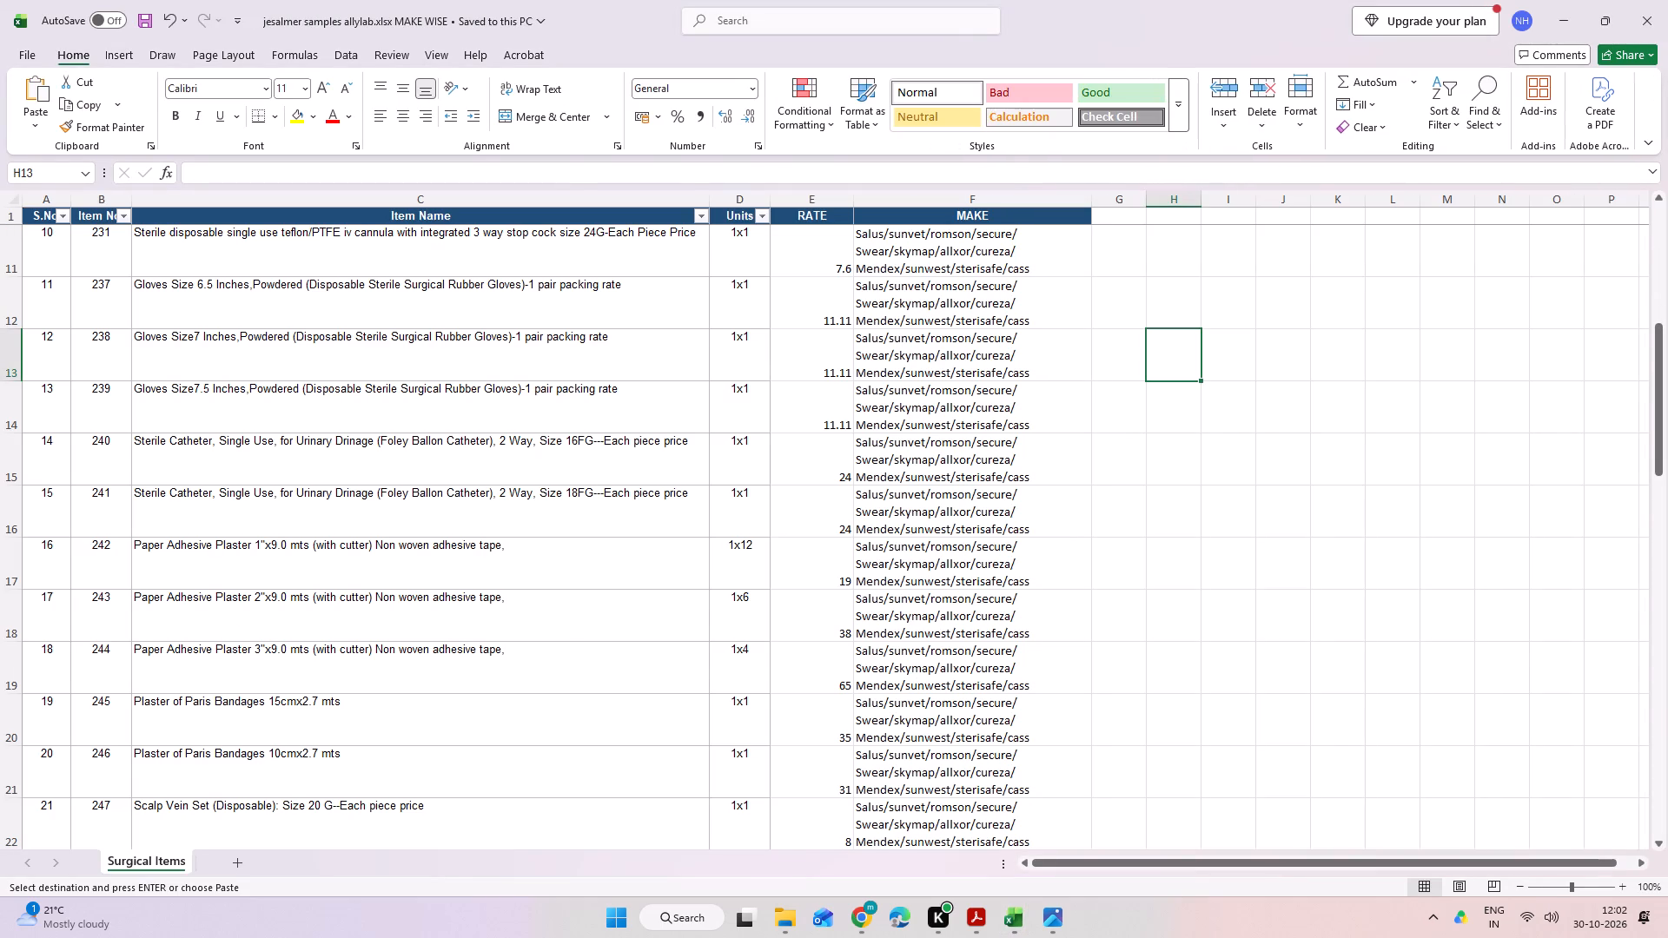
ctrl+scroll(536, 263, up, 3)
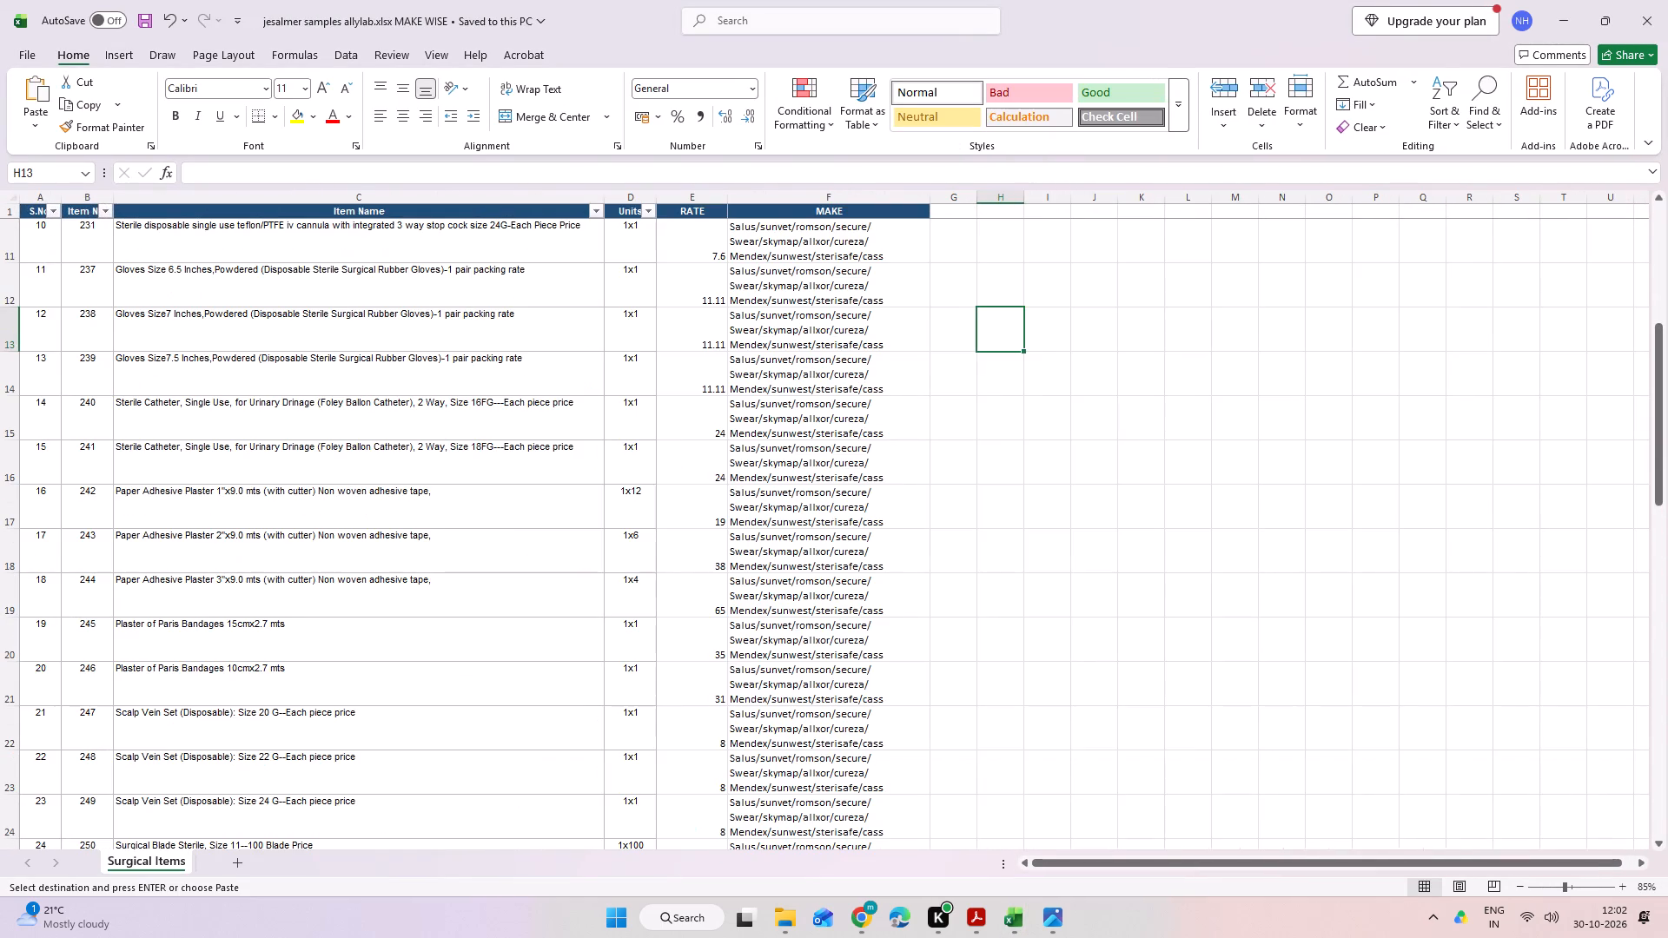
drag(791, 249, 884, 937)
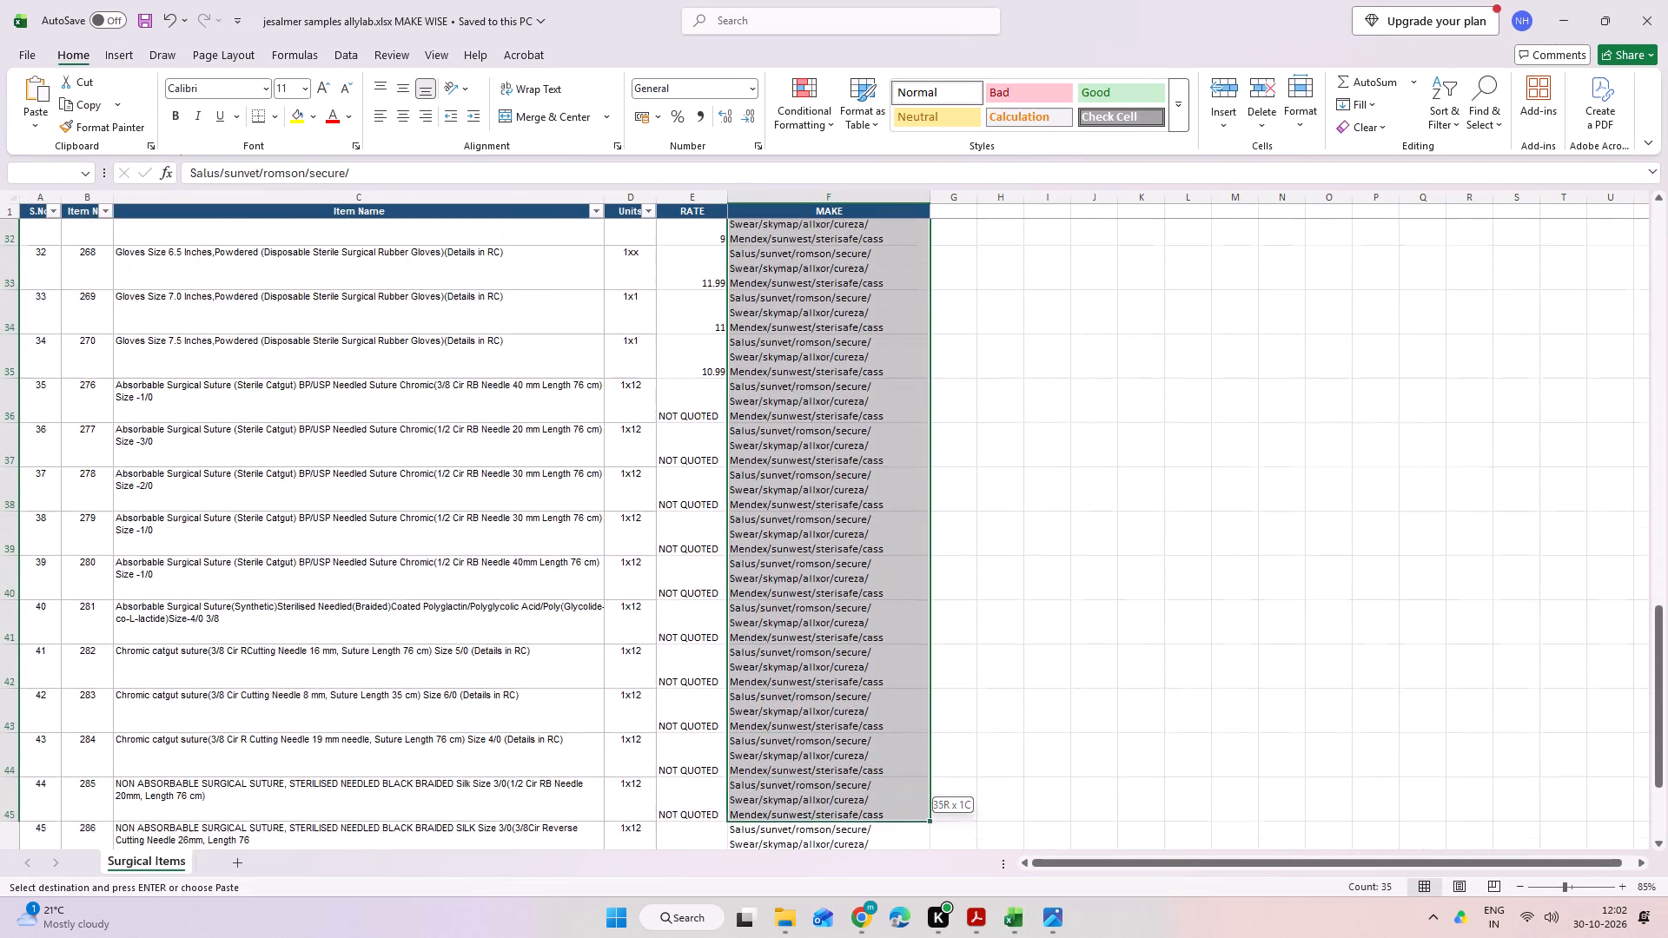
drag(884, 937, 806, 756)
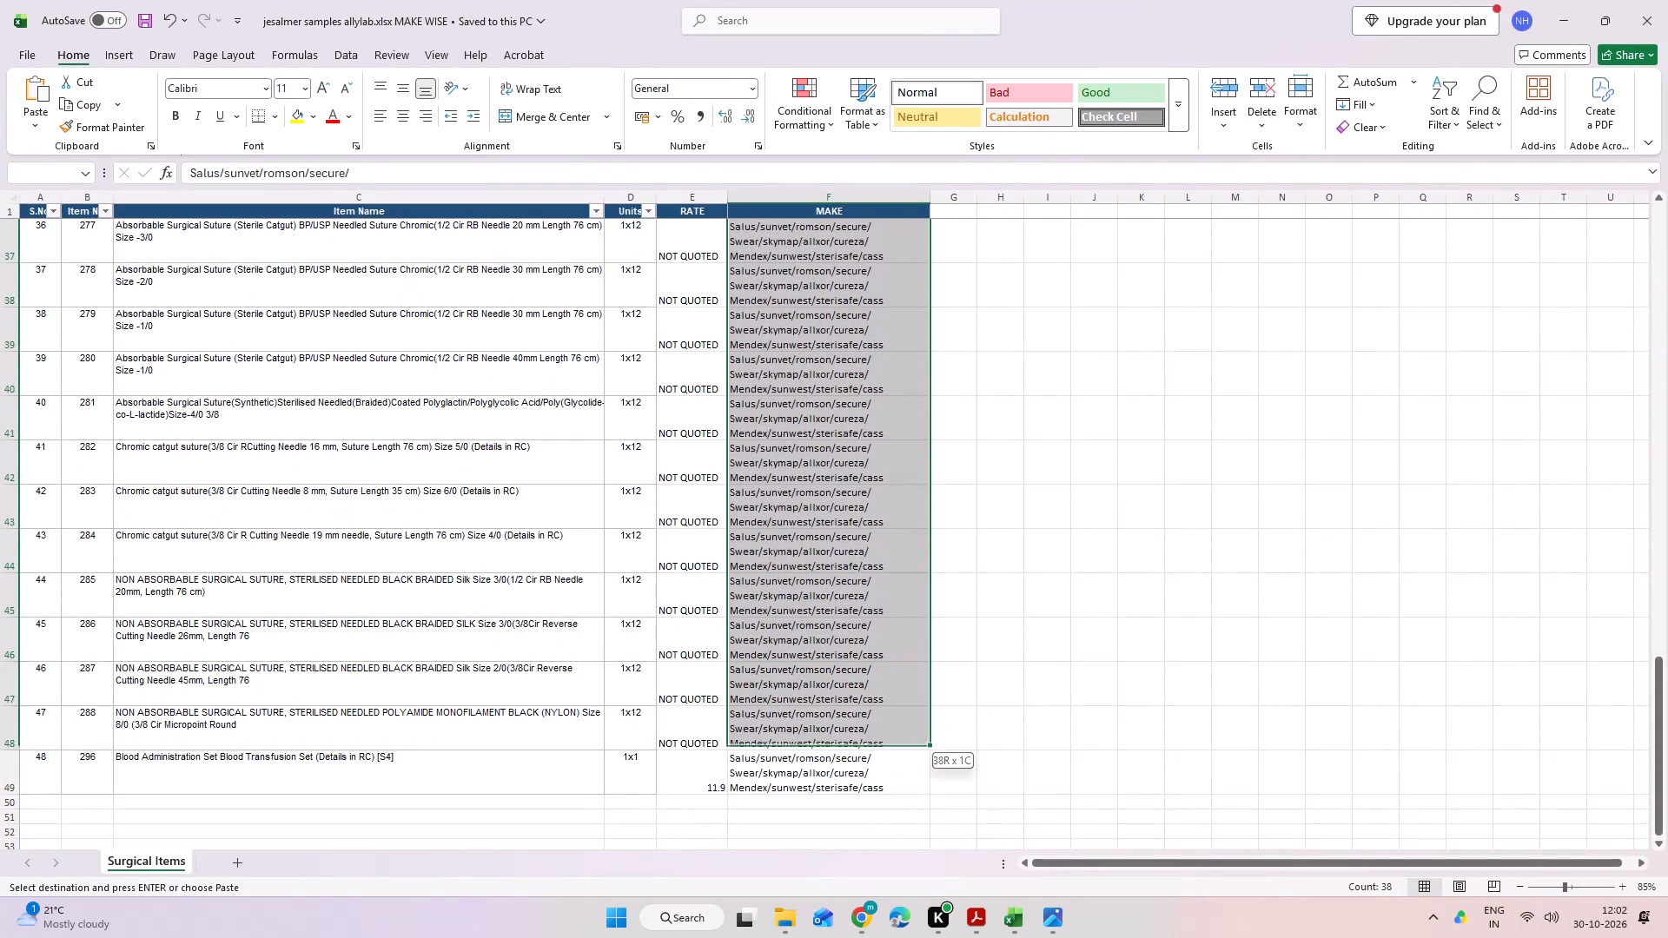
drag(806, 756, 806, 760)
key(Delete)
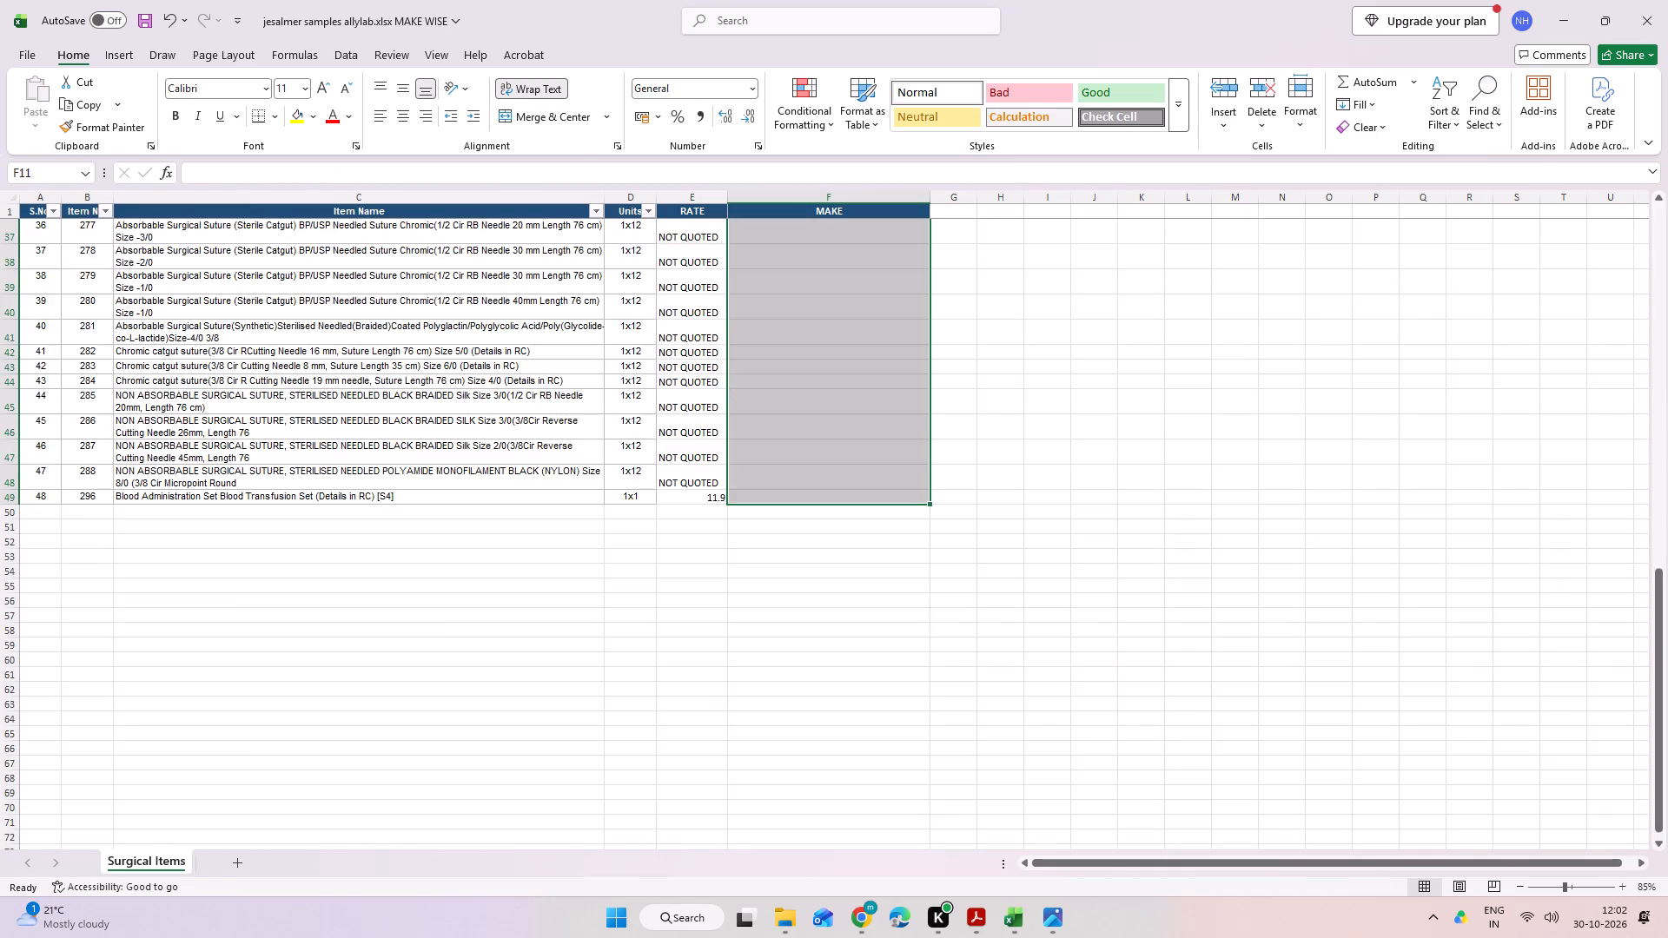
scroll(800, 761, up, 15)
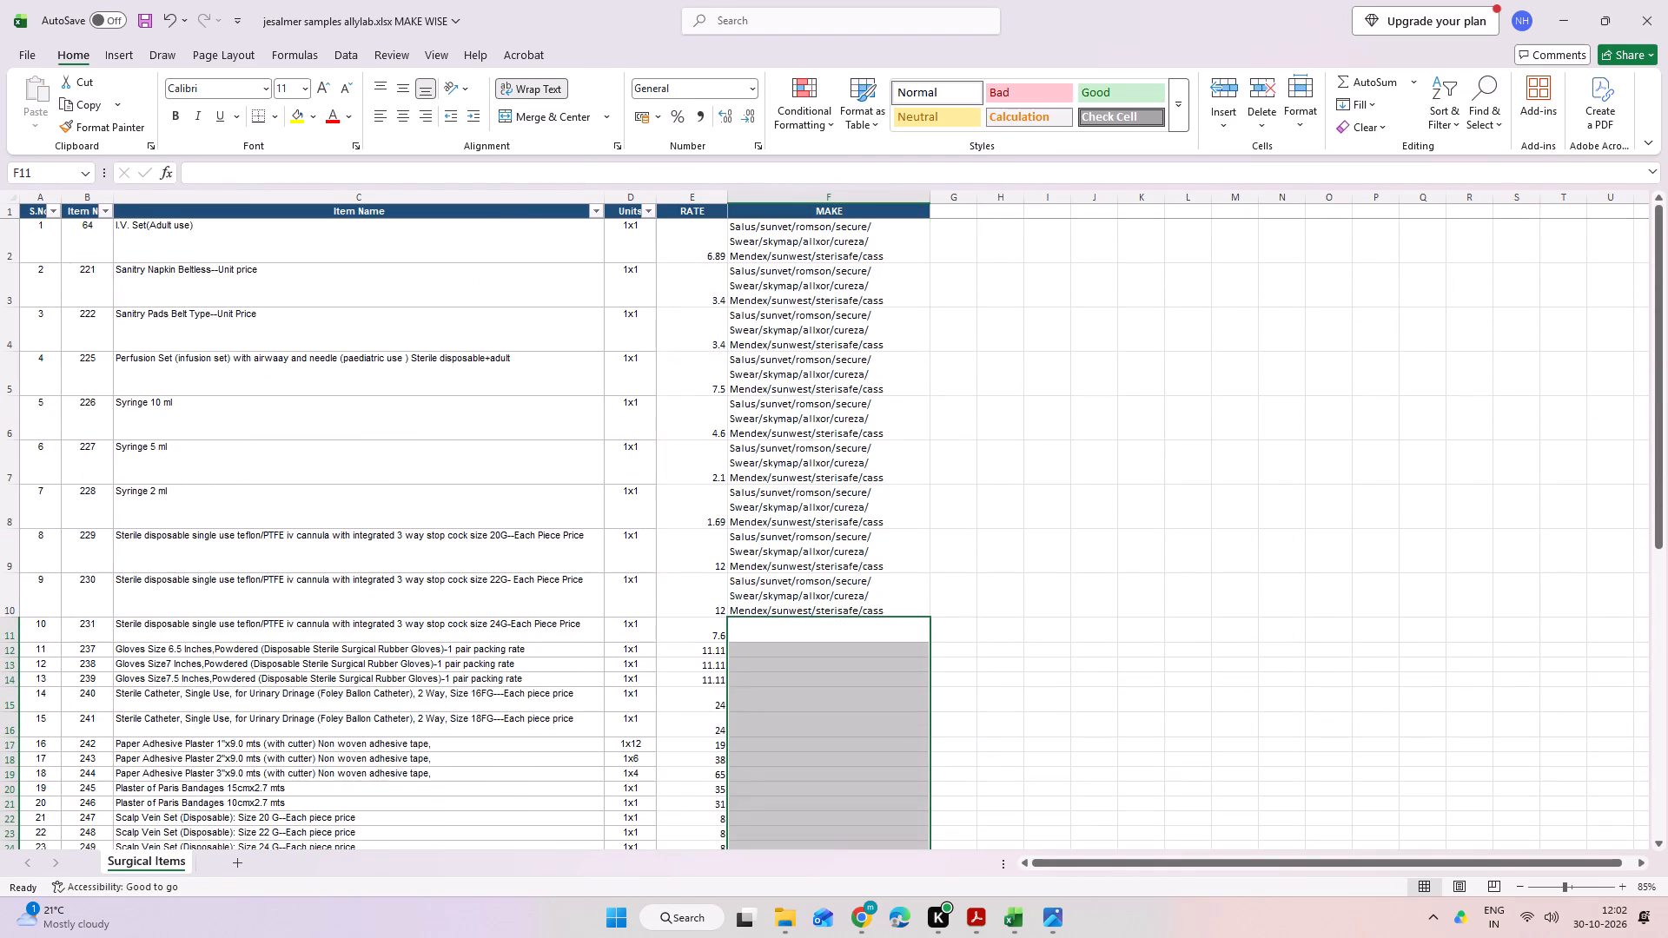
drag(845, 611, 806, 202)
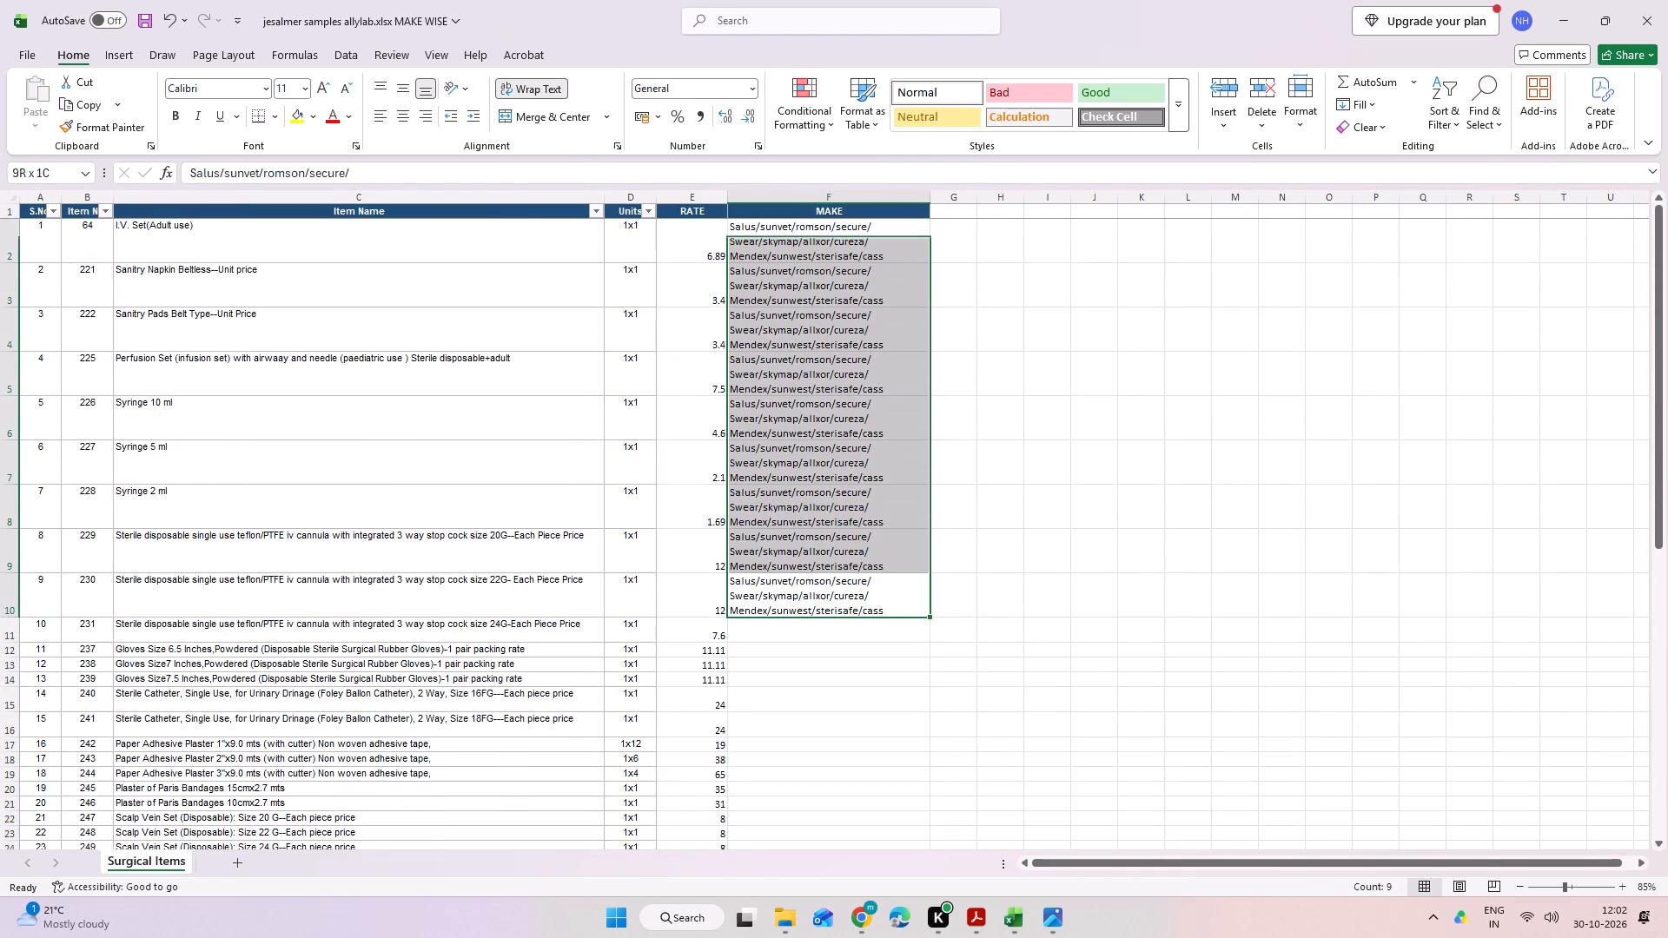
drag(806, 202, 811, 248)
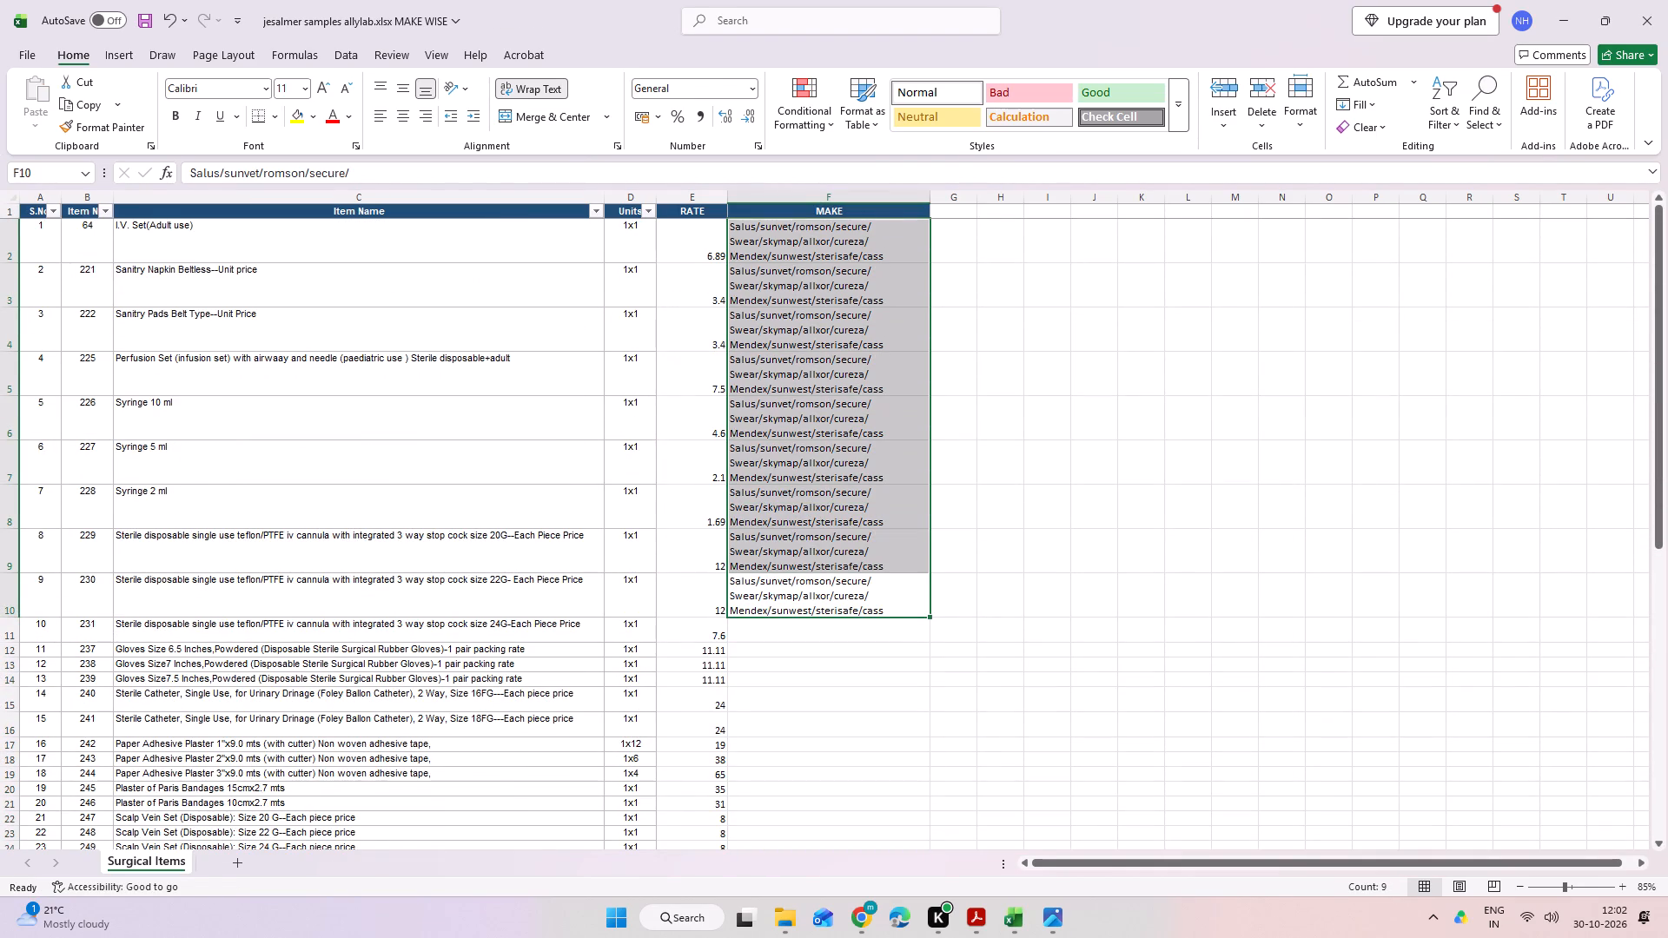
key(Delete)
click(1241, 497)
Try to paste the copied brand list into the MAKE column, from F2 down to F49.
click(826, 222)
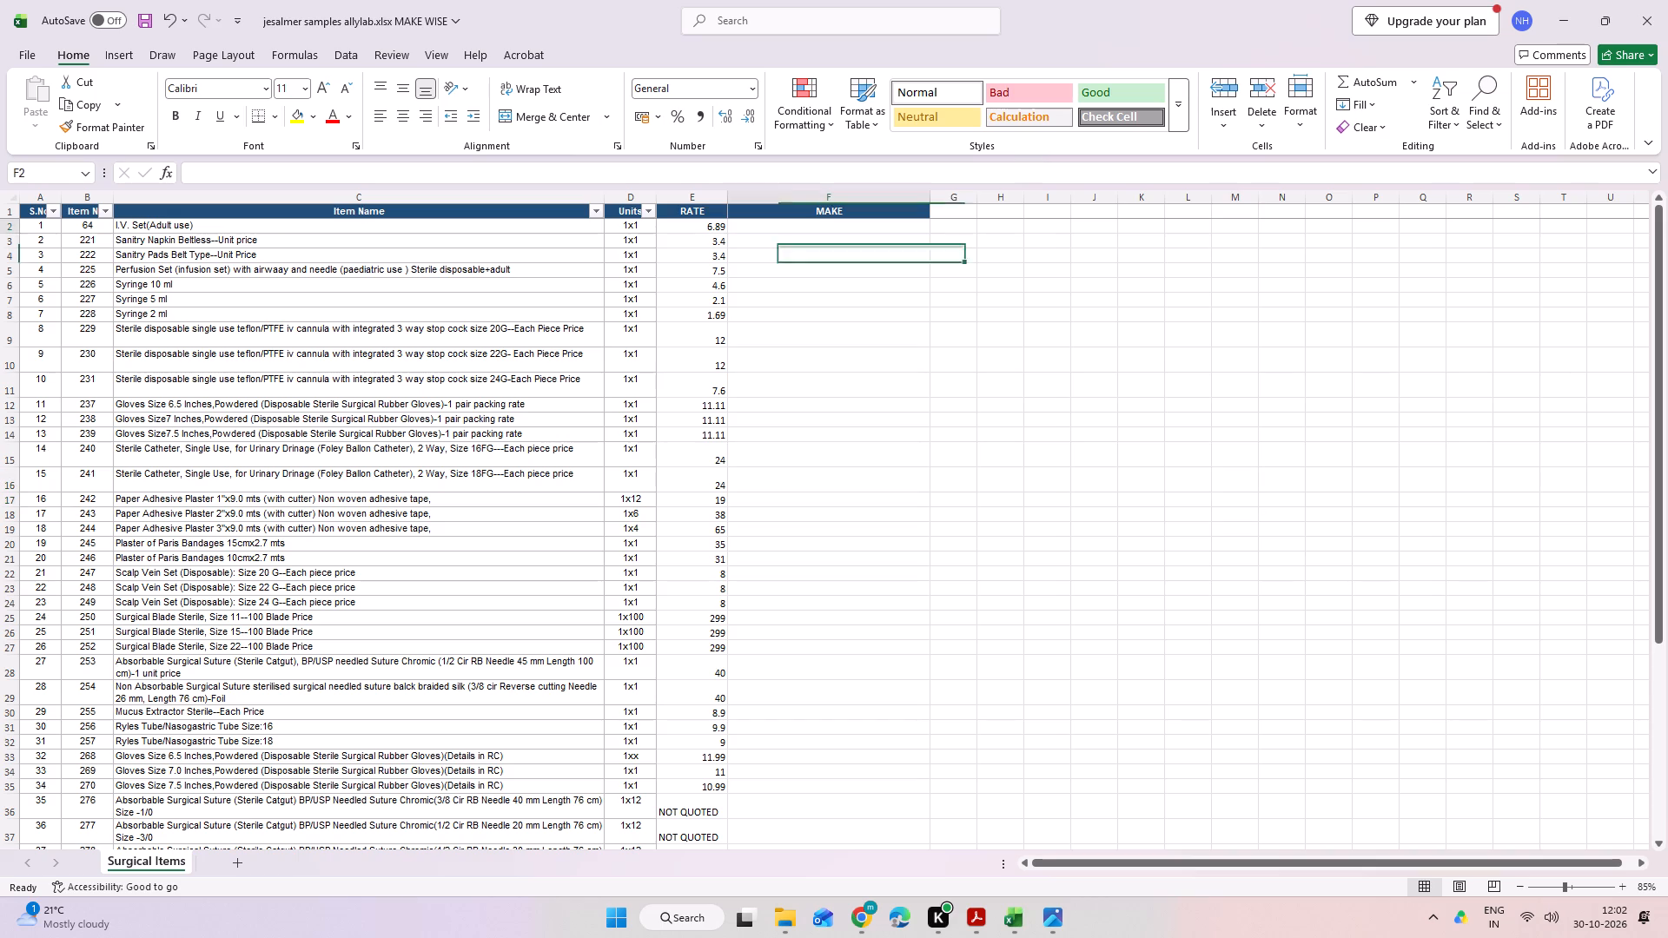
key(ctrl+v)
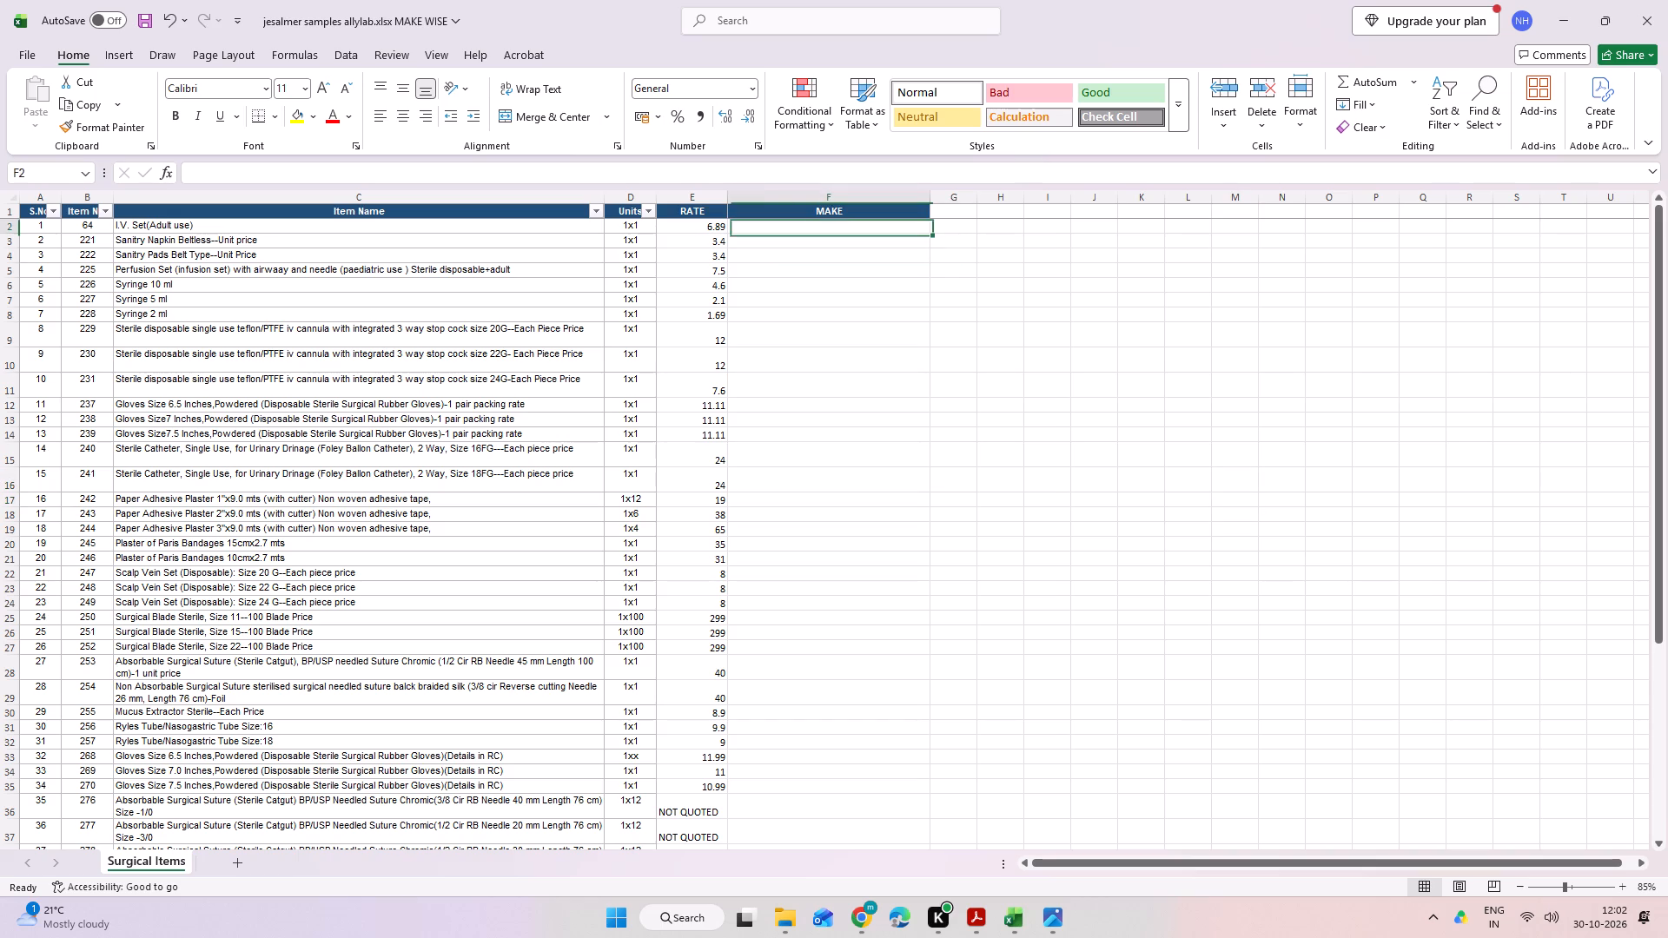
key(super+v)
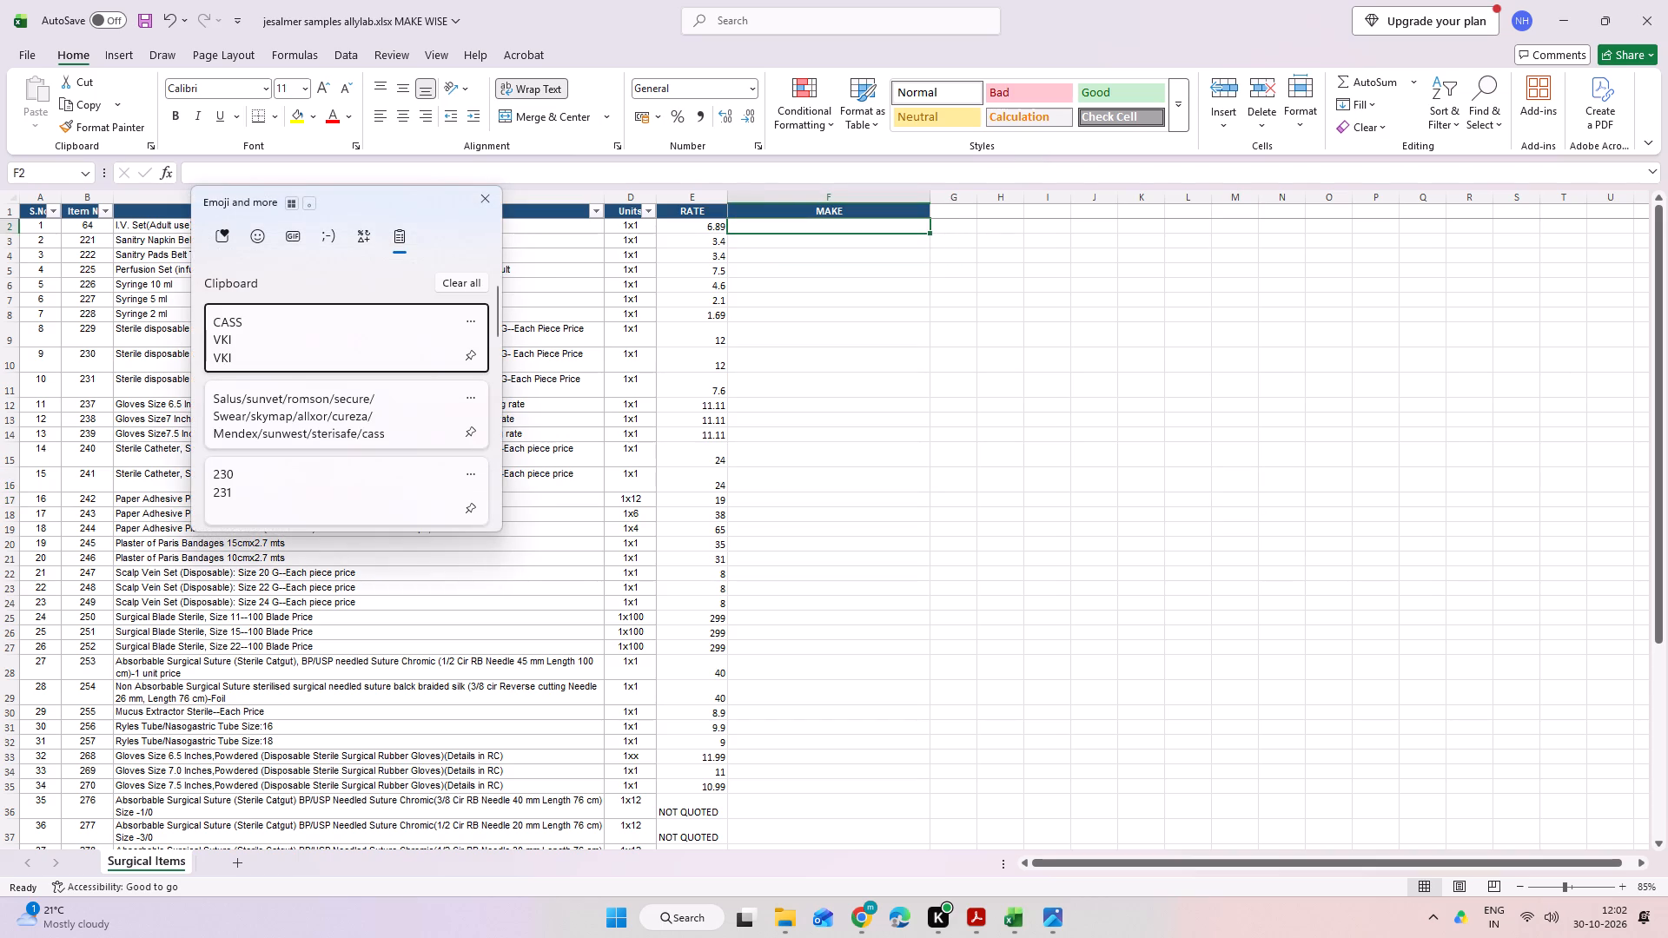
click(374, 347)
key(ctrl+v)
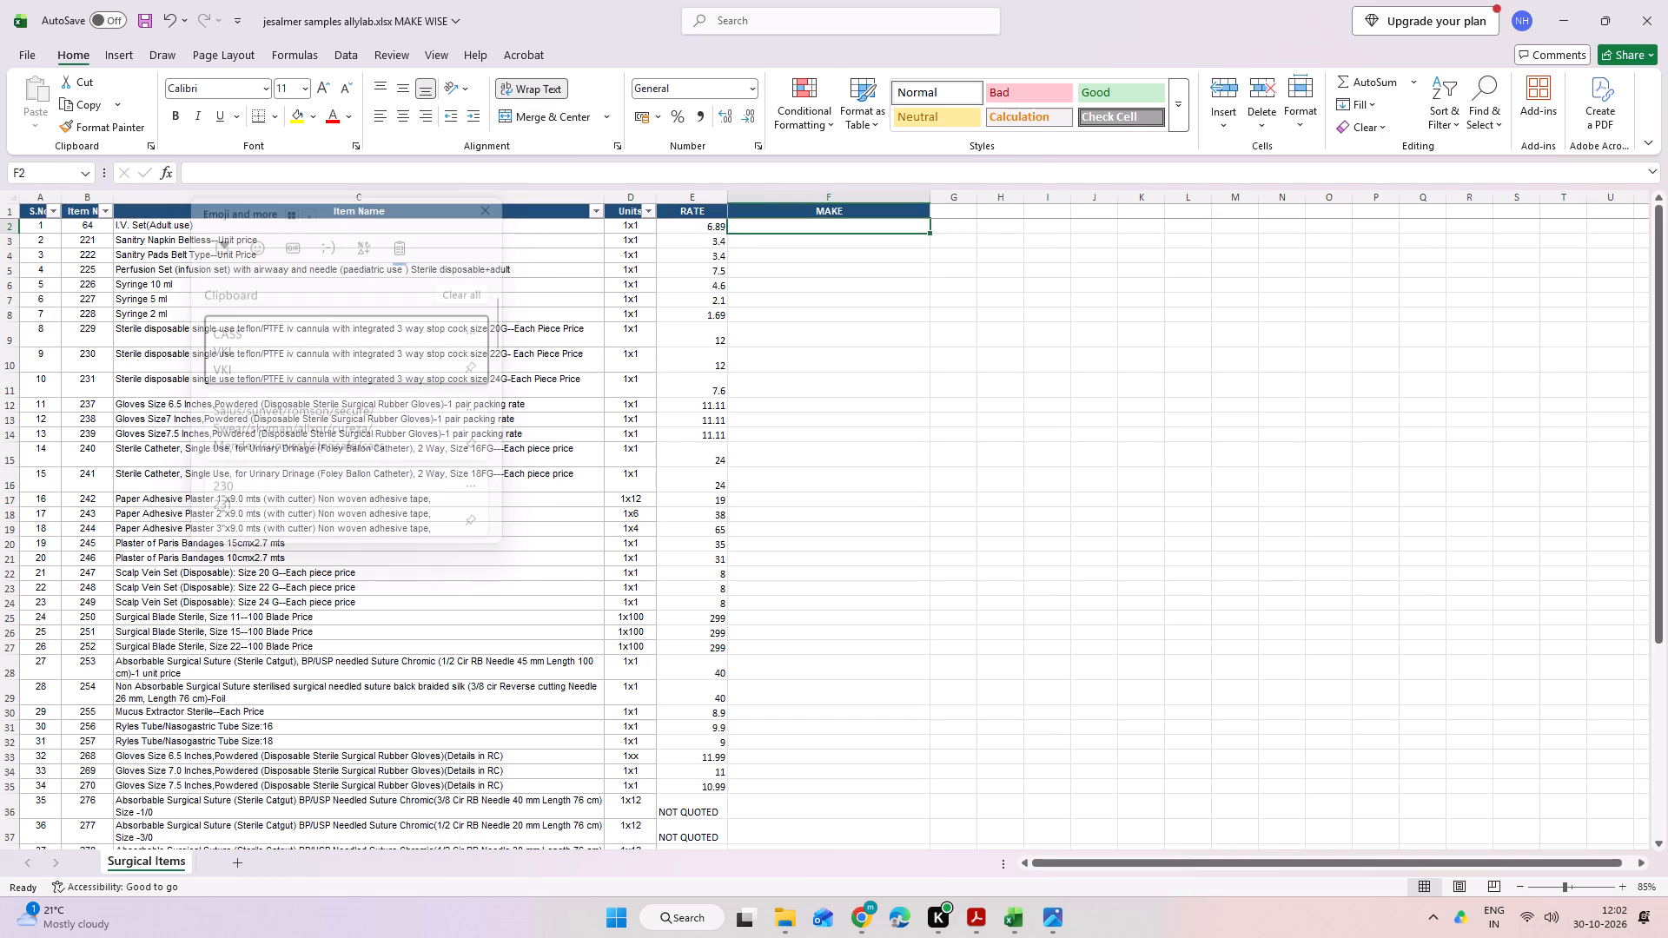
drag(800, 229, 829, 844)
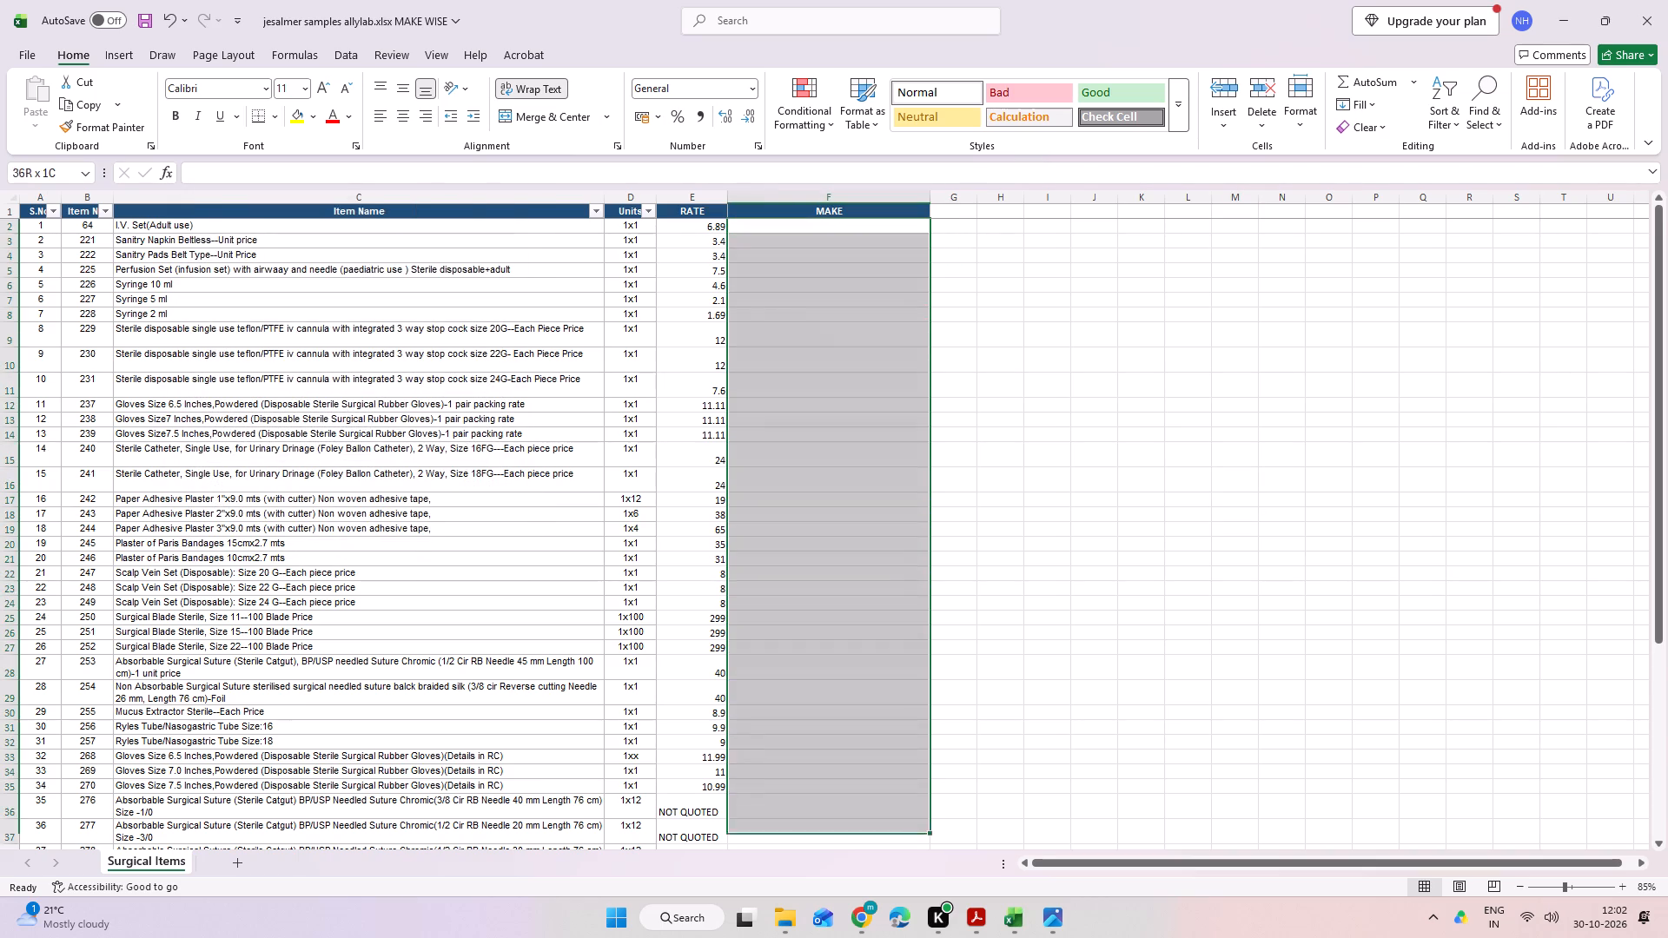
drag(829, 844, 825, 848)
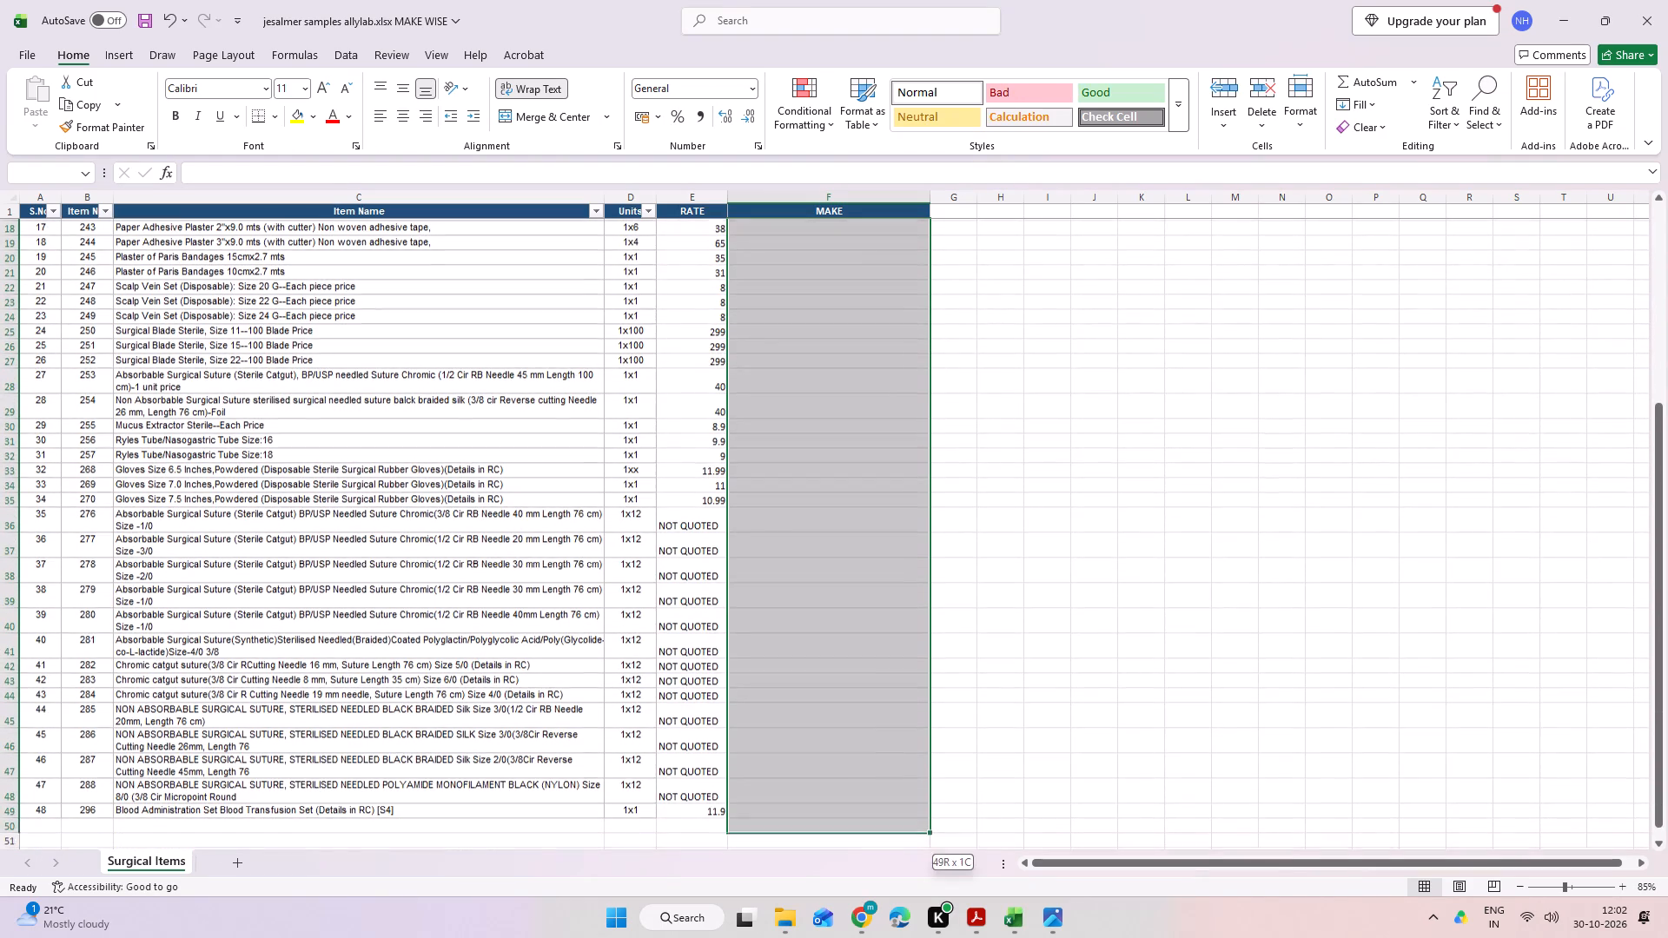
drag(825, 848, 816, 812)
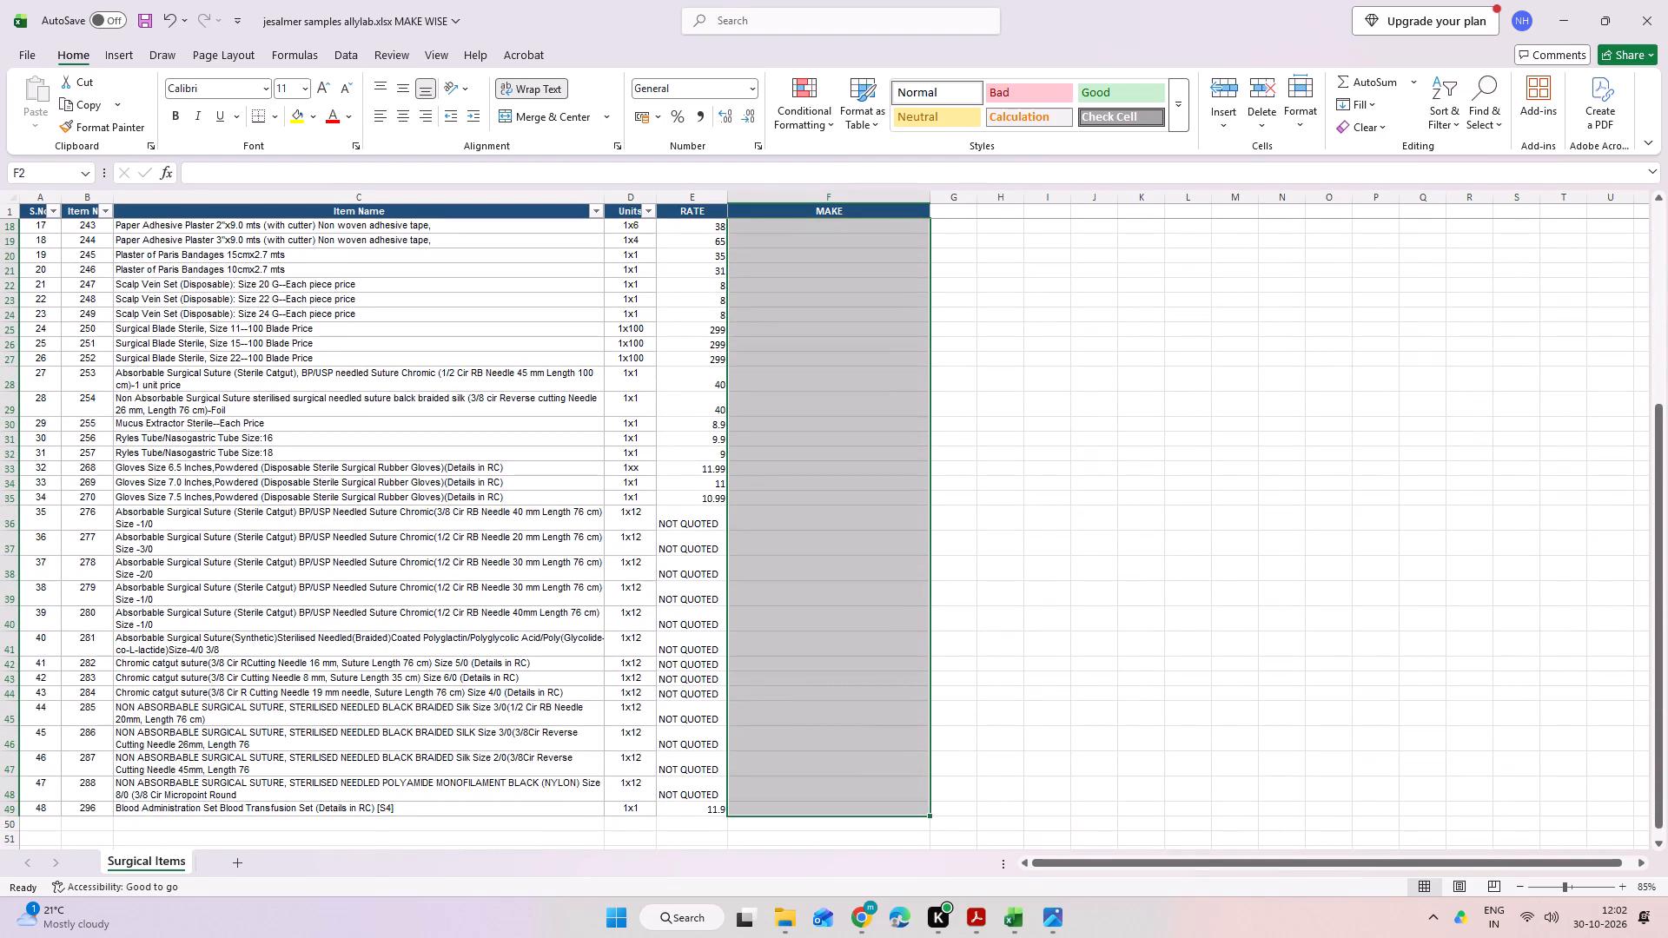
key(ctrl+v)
Switch back to the jesalmer samples allylab workbook and copy the brand entries E2:E49 again.
key(alt+Tab)
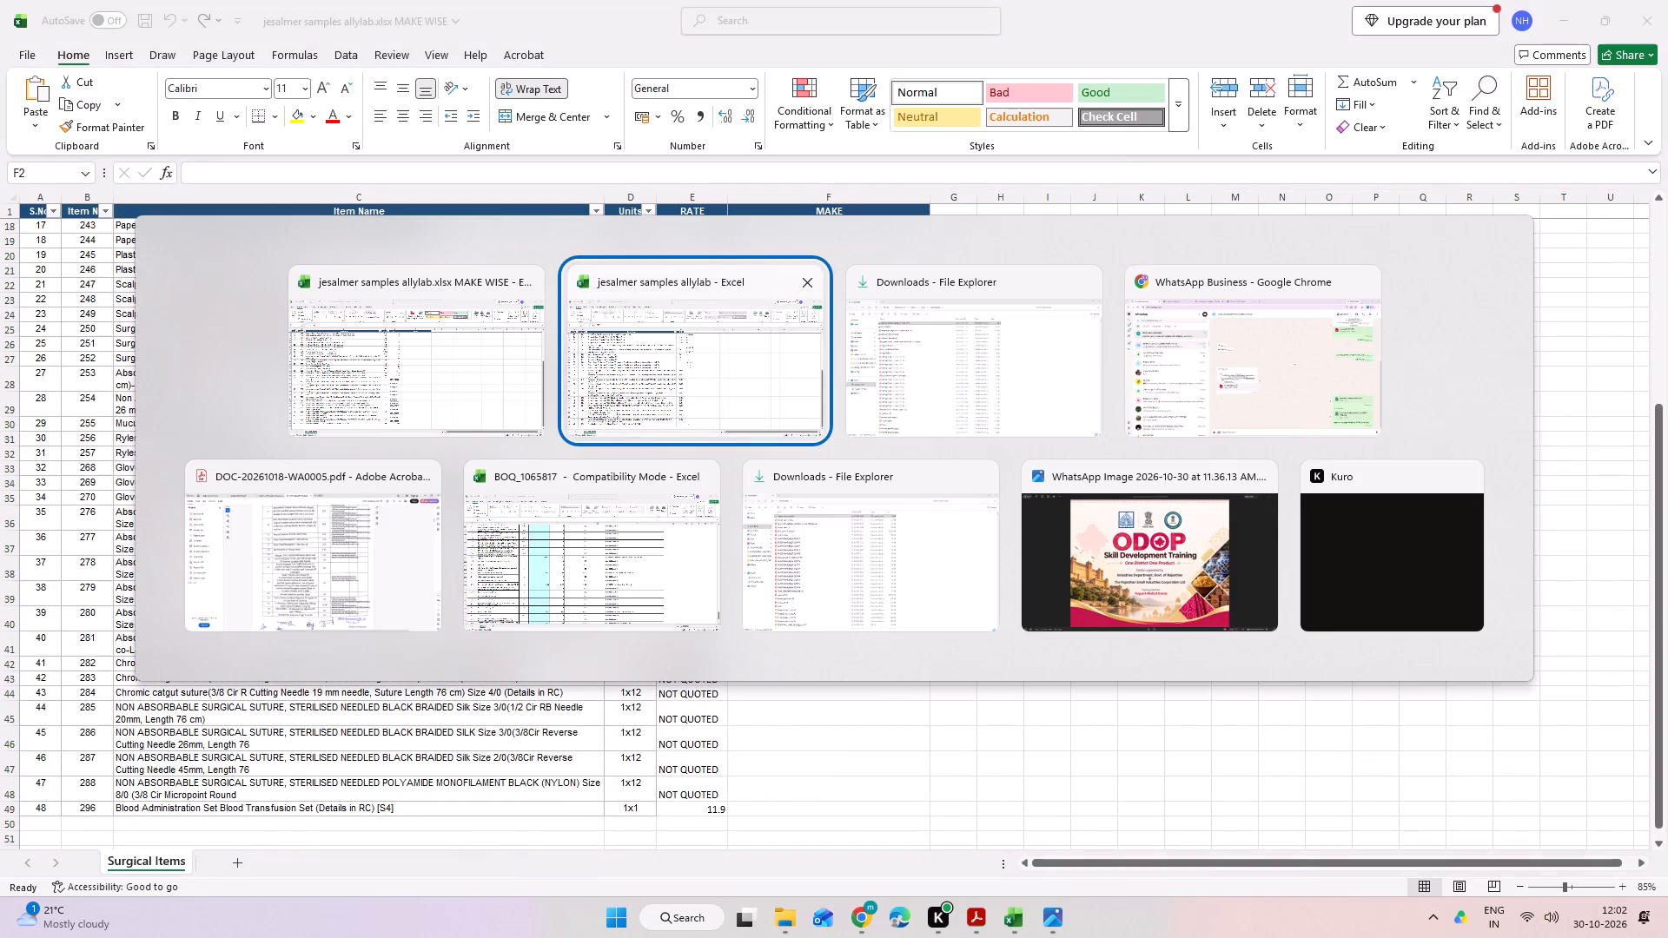
key(alt+Tab)
key(alt+Tab)
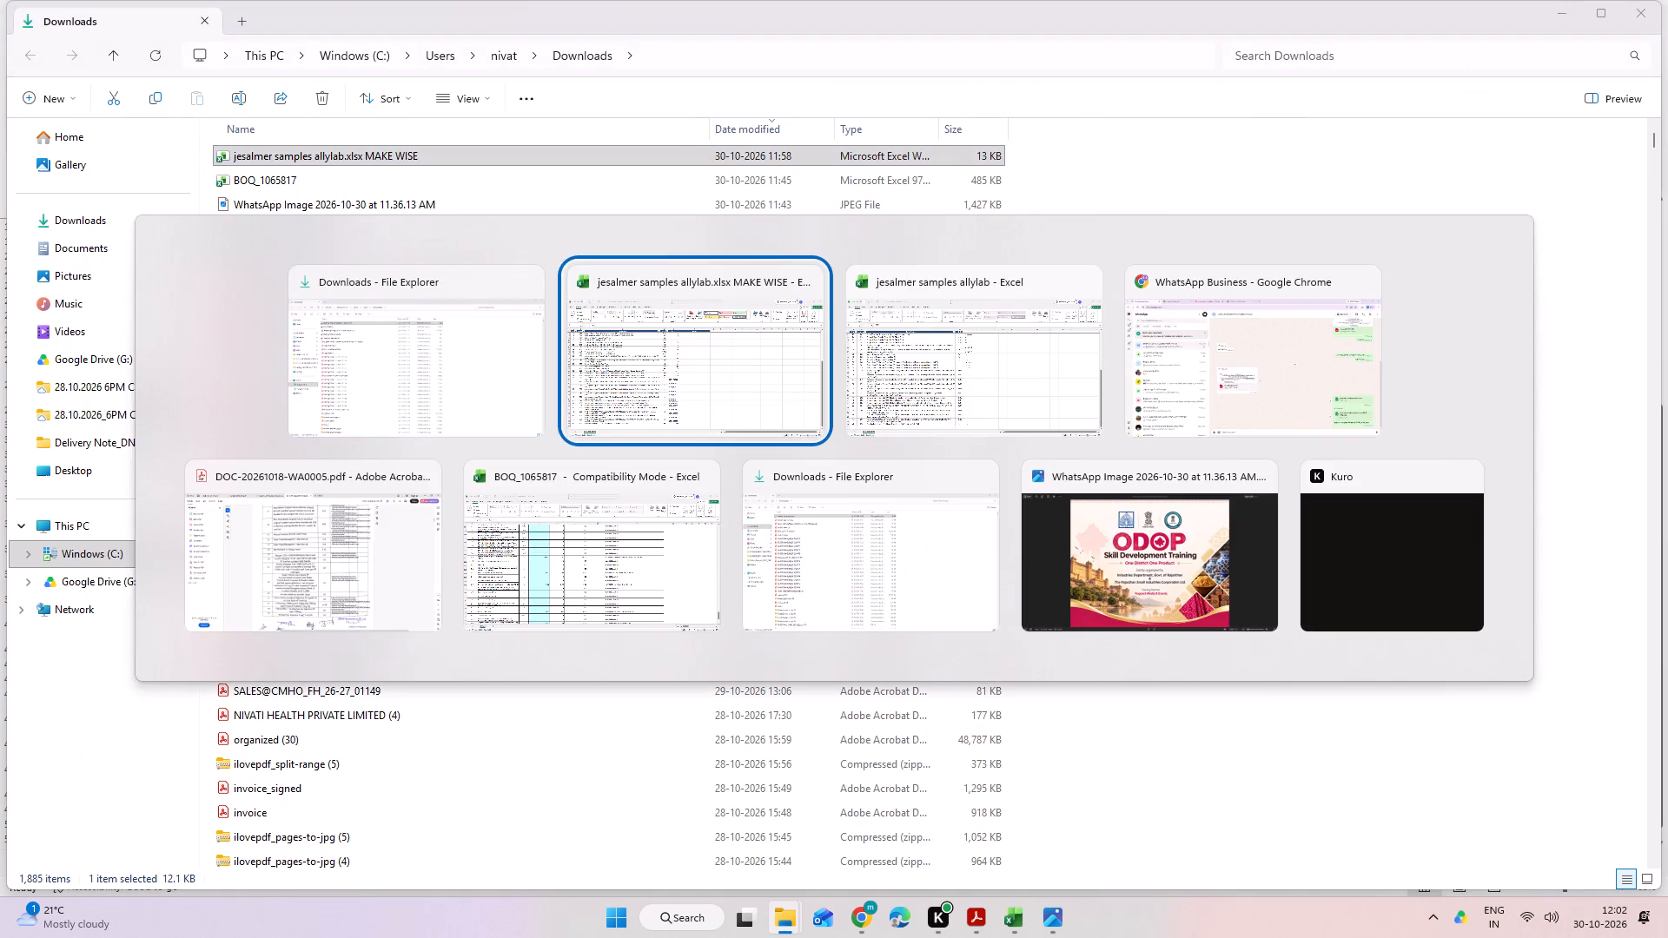
key(alt+Tab)
right_click(824, 345)
right_click(812, 353)
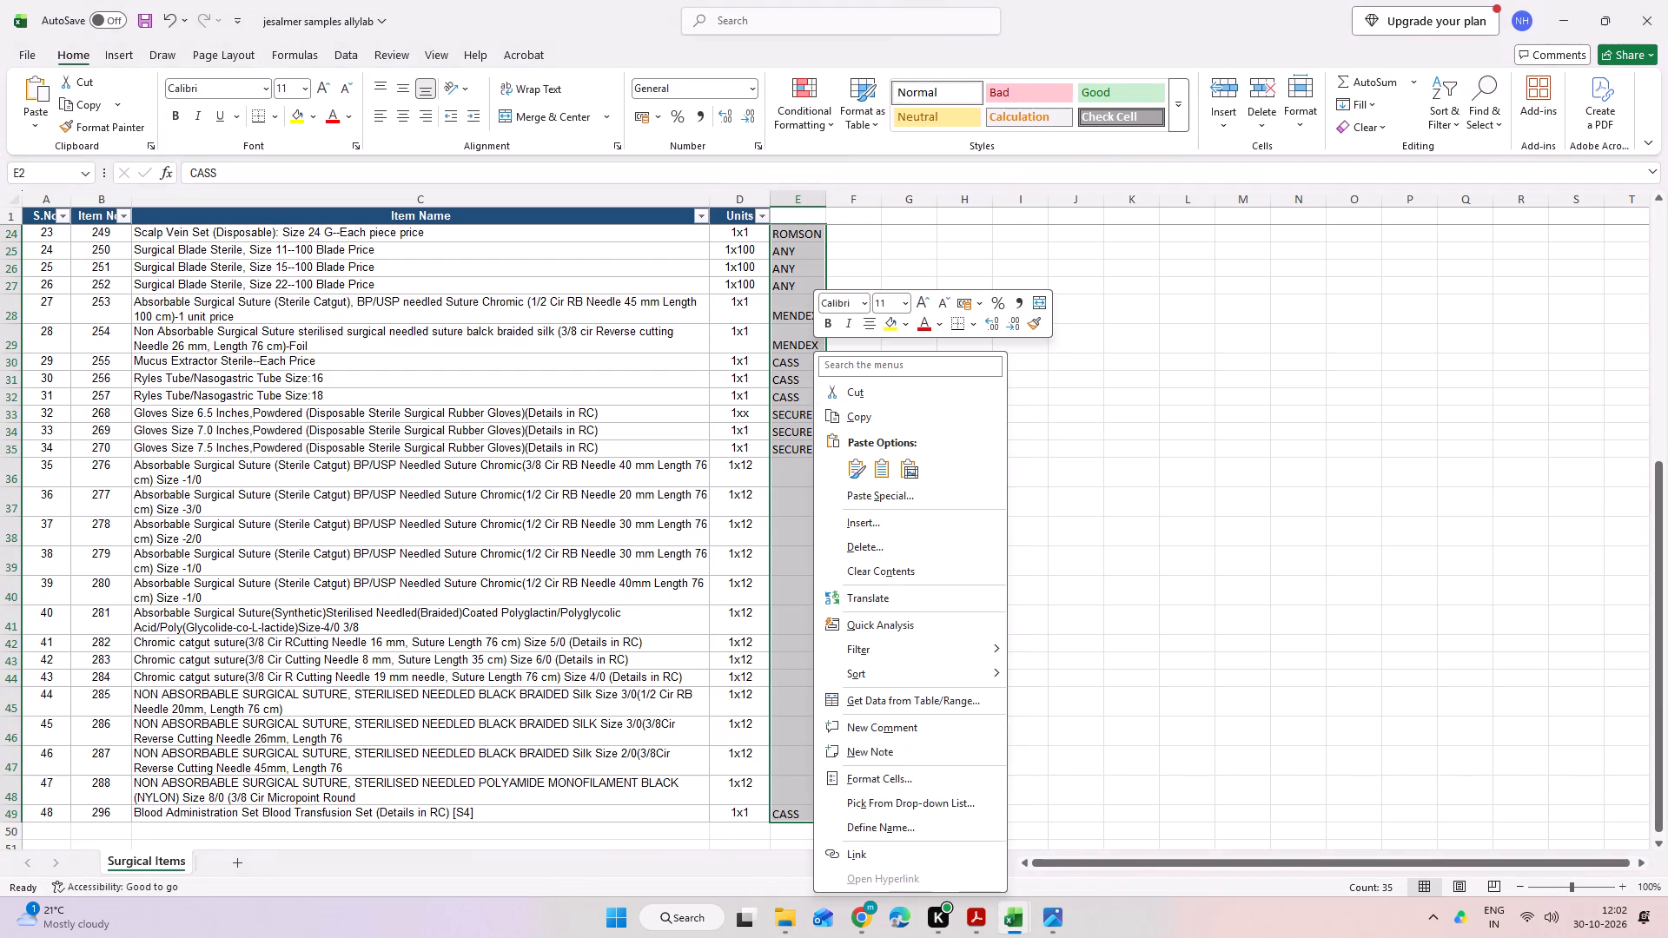
click(858, 409)
Switch to the jesalmer samples allylab.xlsx MAKE WISE workbook.
key(alt+Tab)
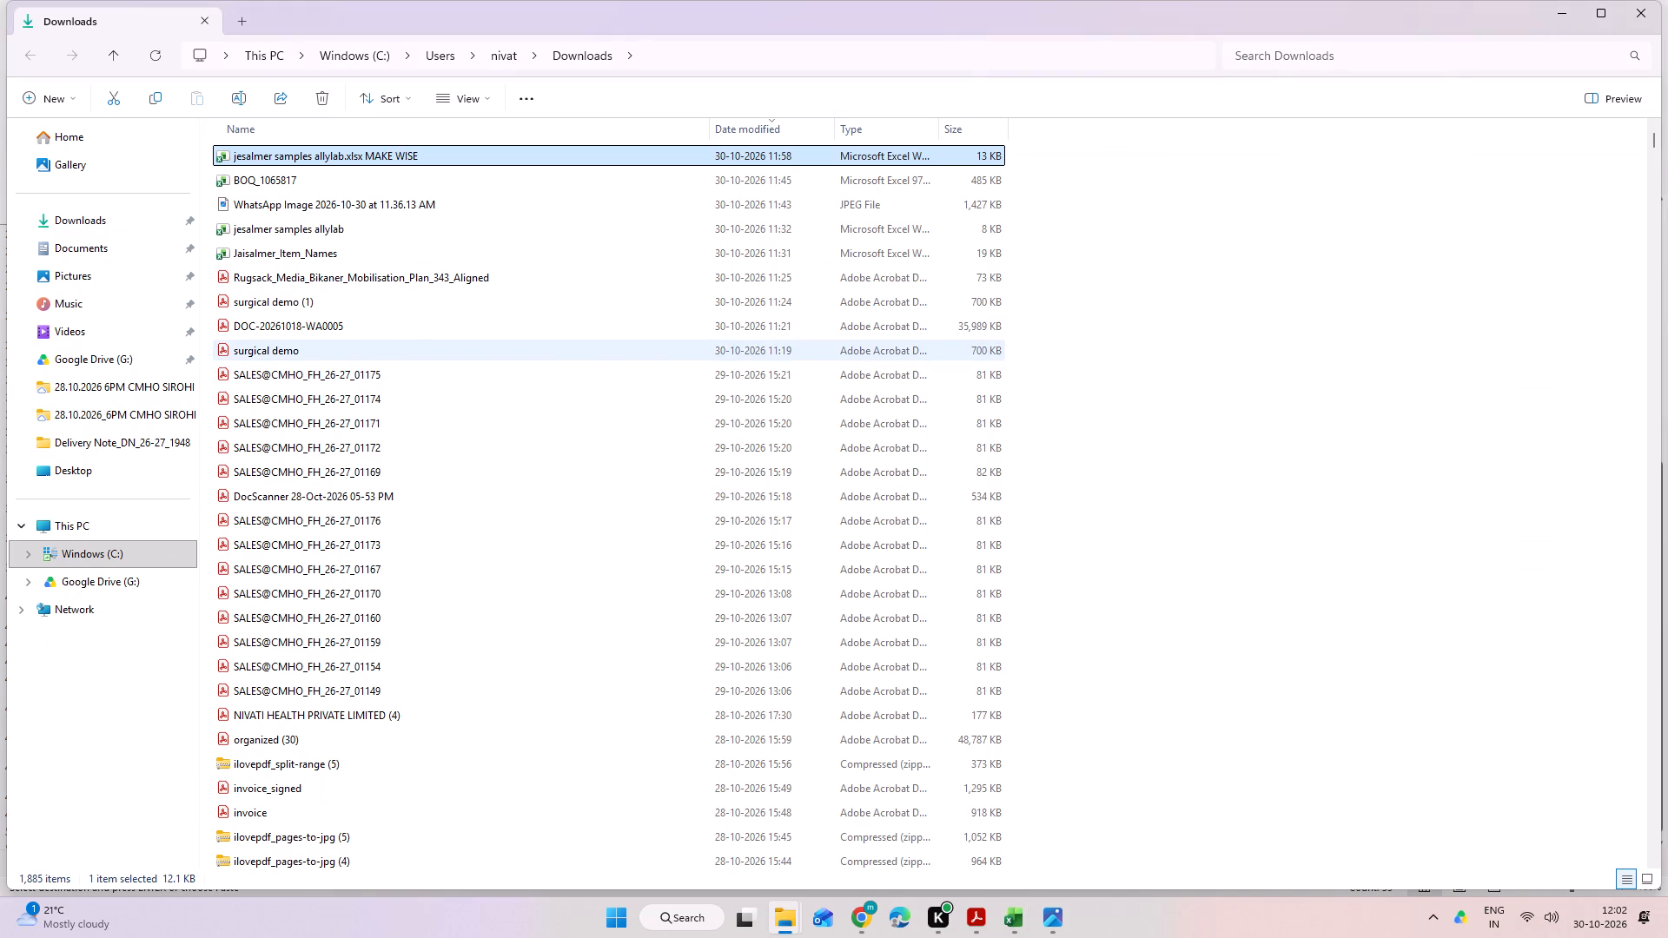
key(alt+Tab)
key(alt+Tab)
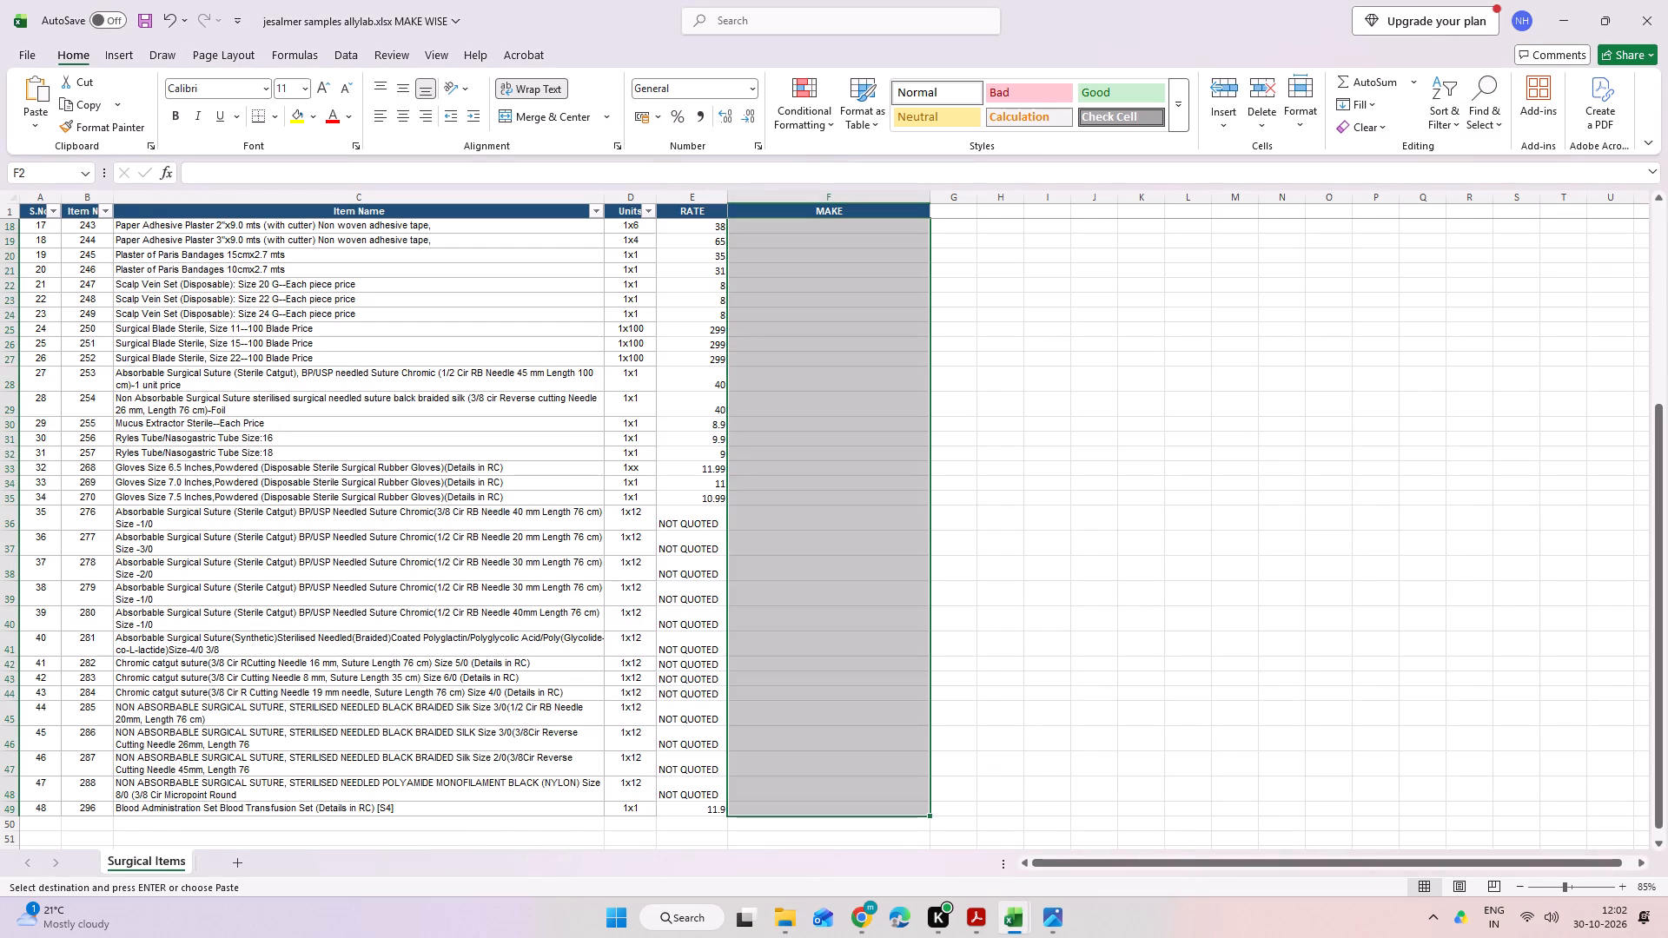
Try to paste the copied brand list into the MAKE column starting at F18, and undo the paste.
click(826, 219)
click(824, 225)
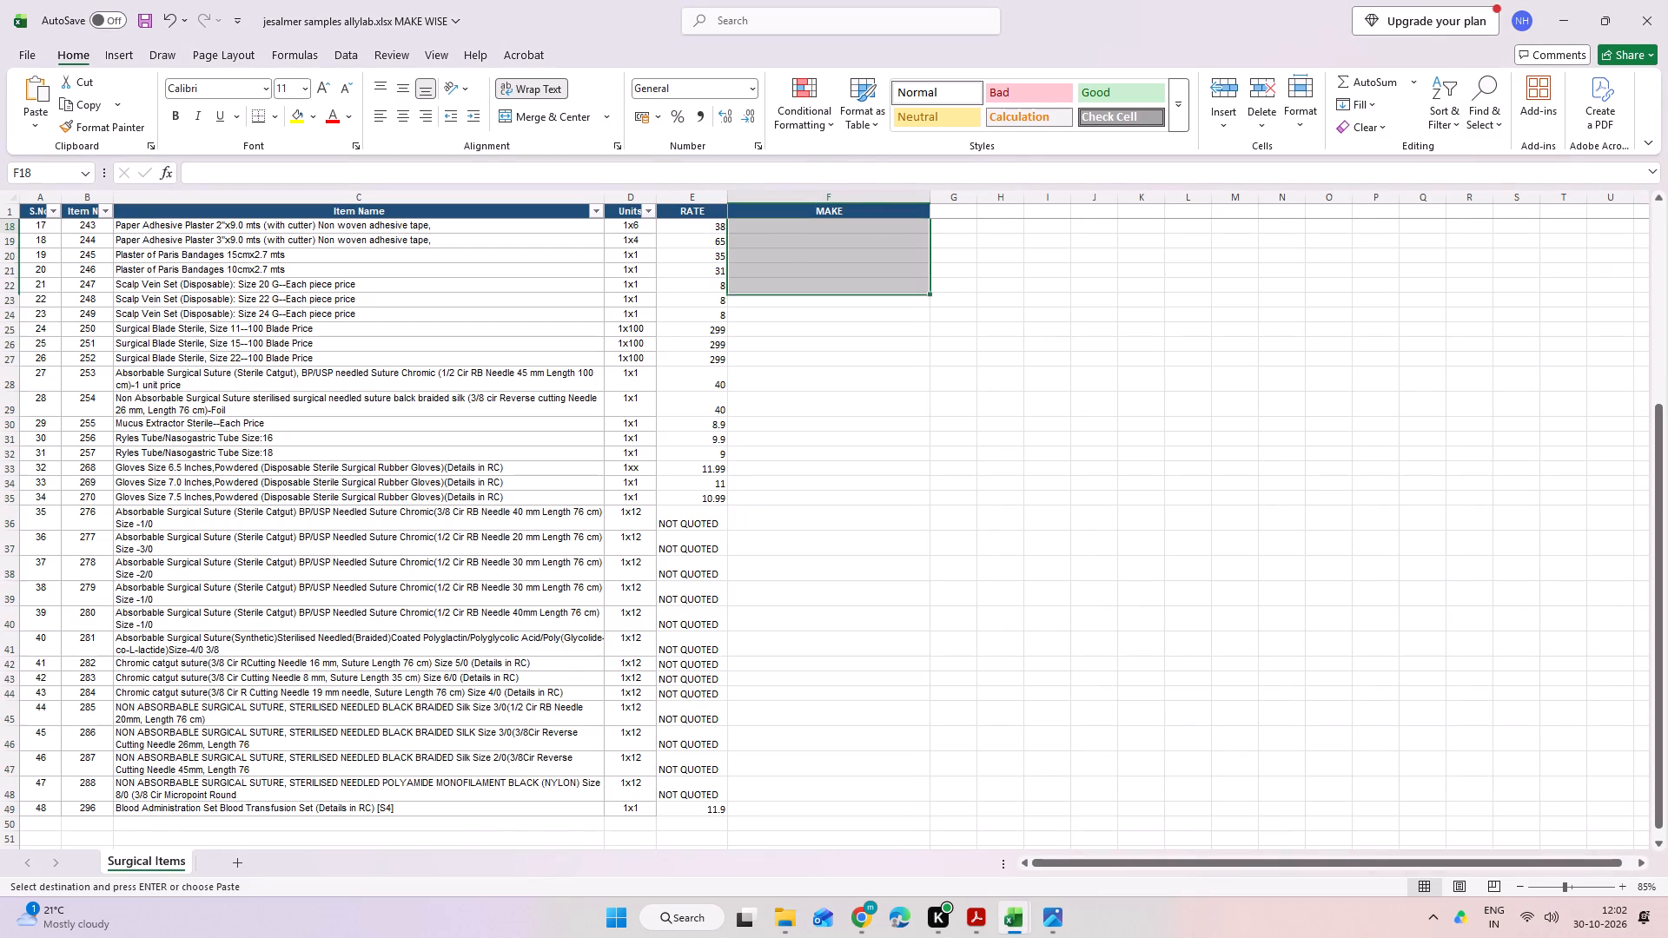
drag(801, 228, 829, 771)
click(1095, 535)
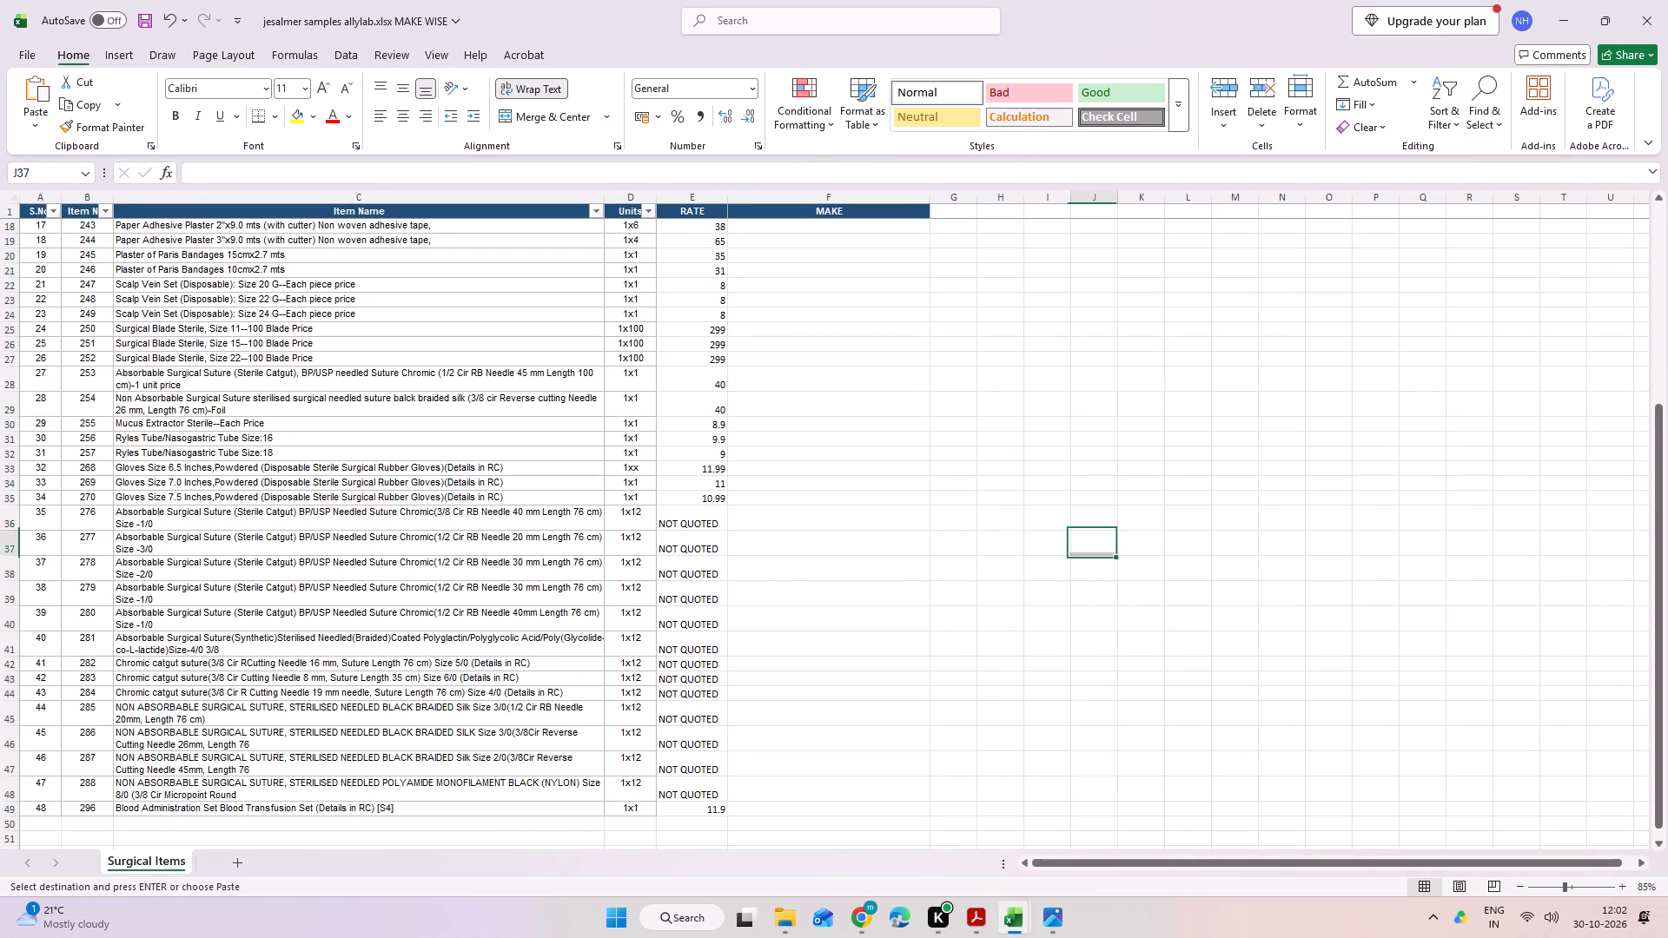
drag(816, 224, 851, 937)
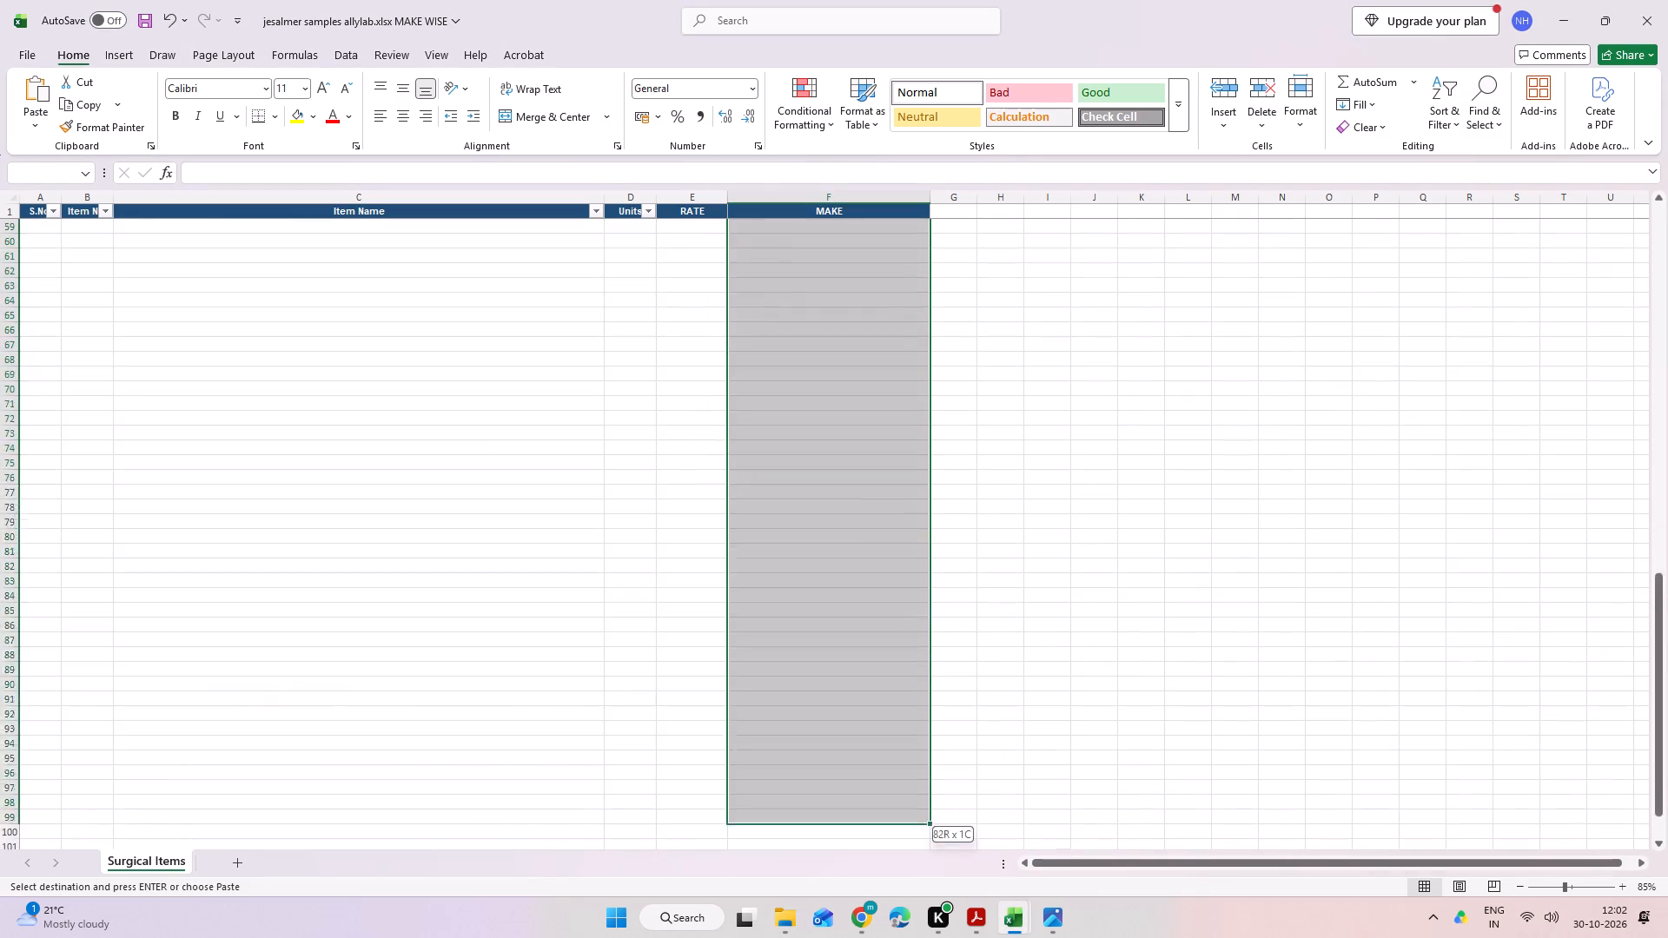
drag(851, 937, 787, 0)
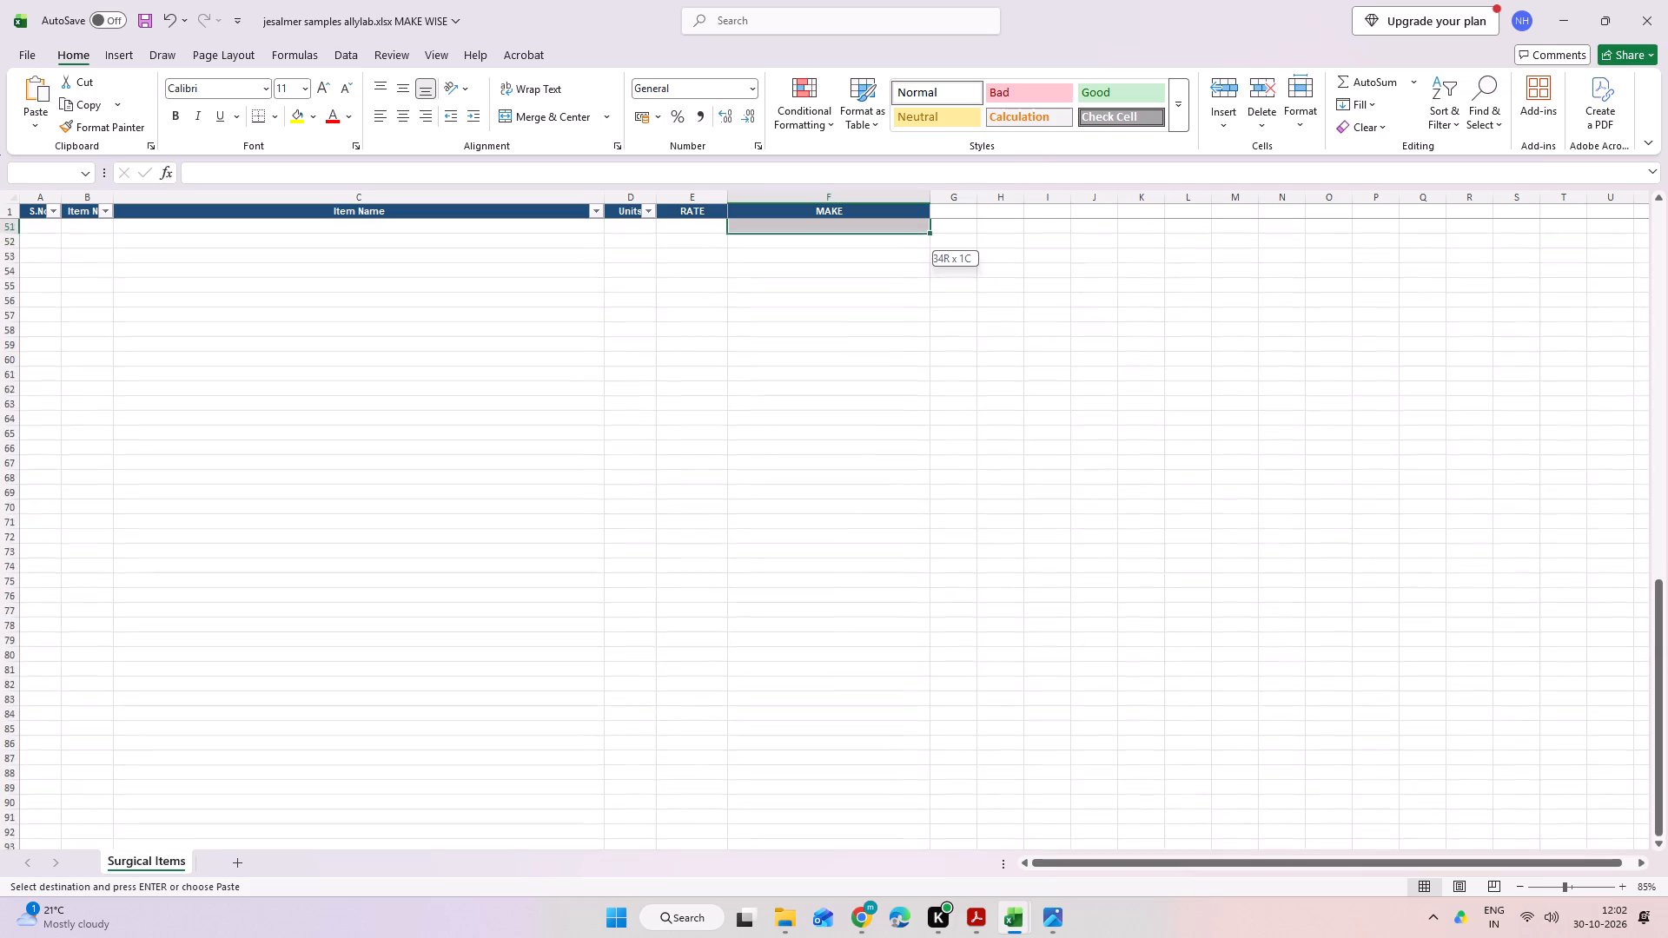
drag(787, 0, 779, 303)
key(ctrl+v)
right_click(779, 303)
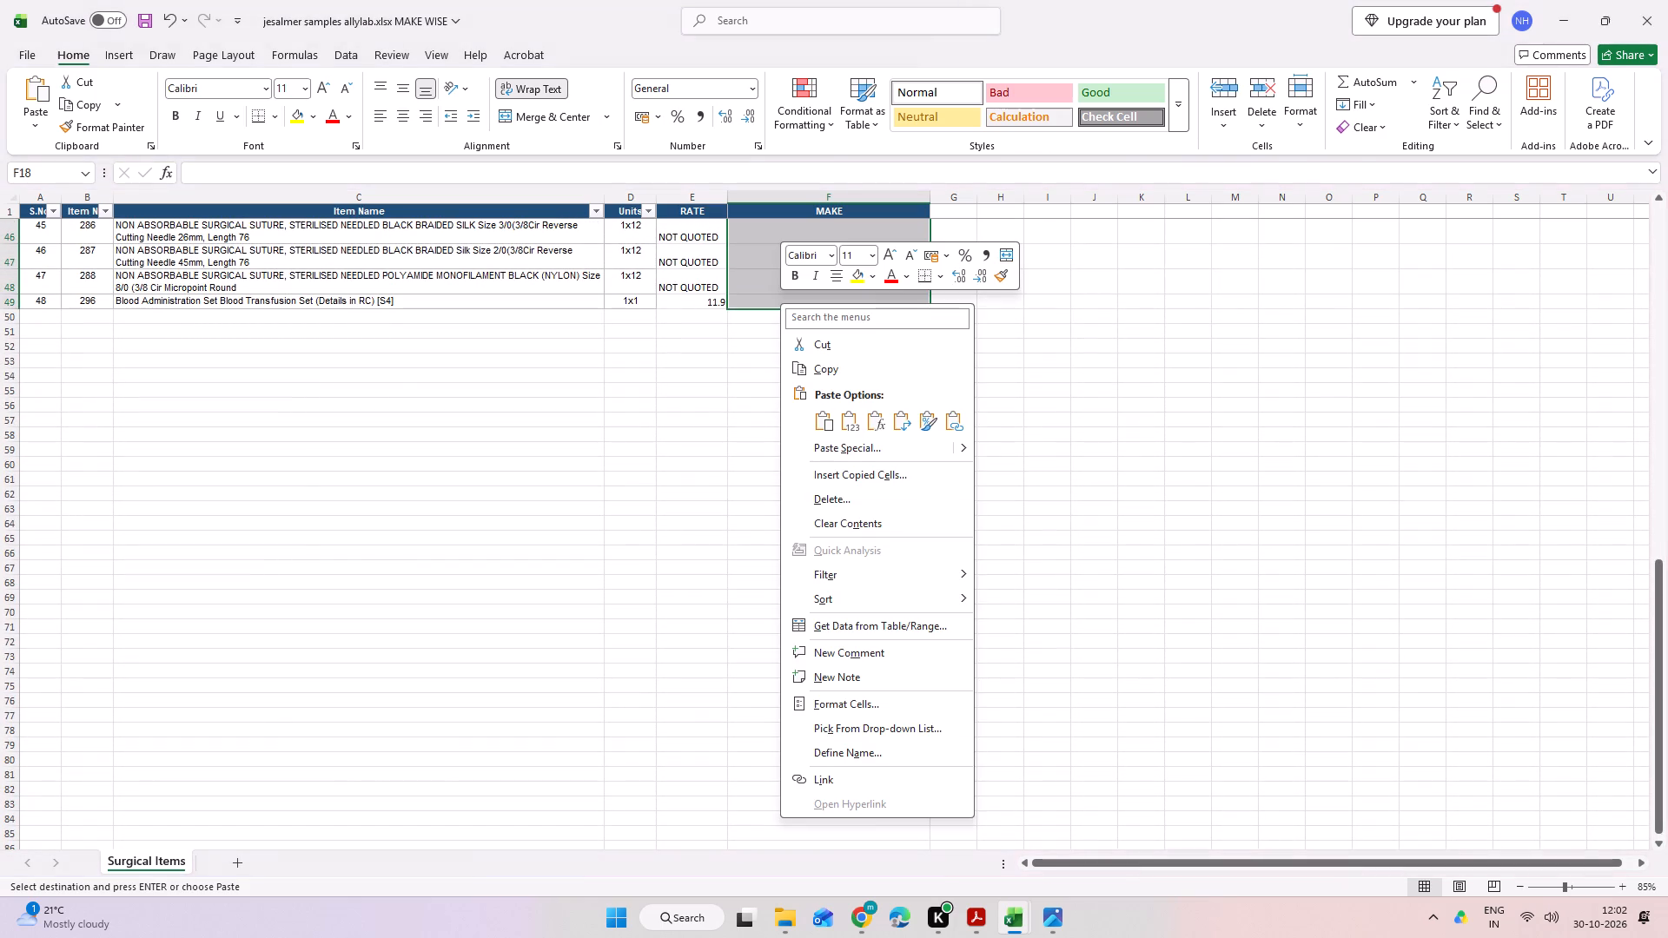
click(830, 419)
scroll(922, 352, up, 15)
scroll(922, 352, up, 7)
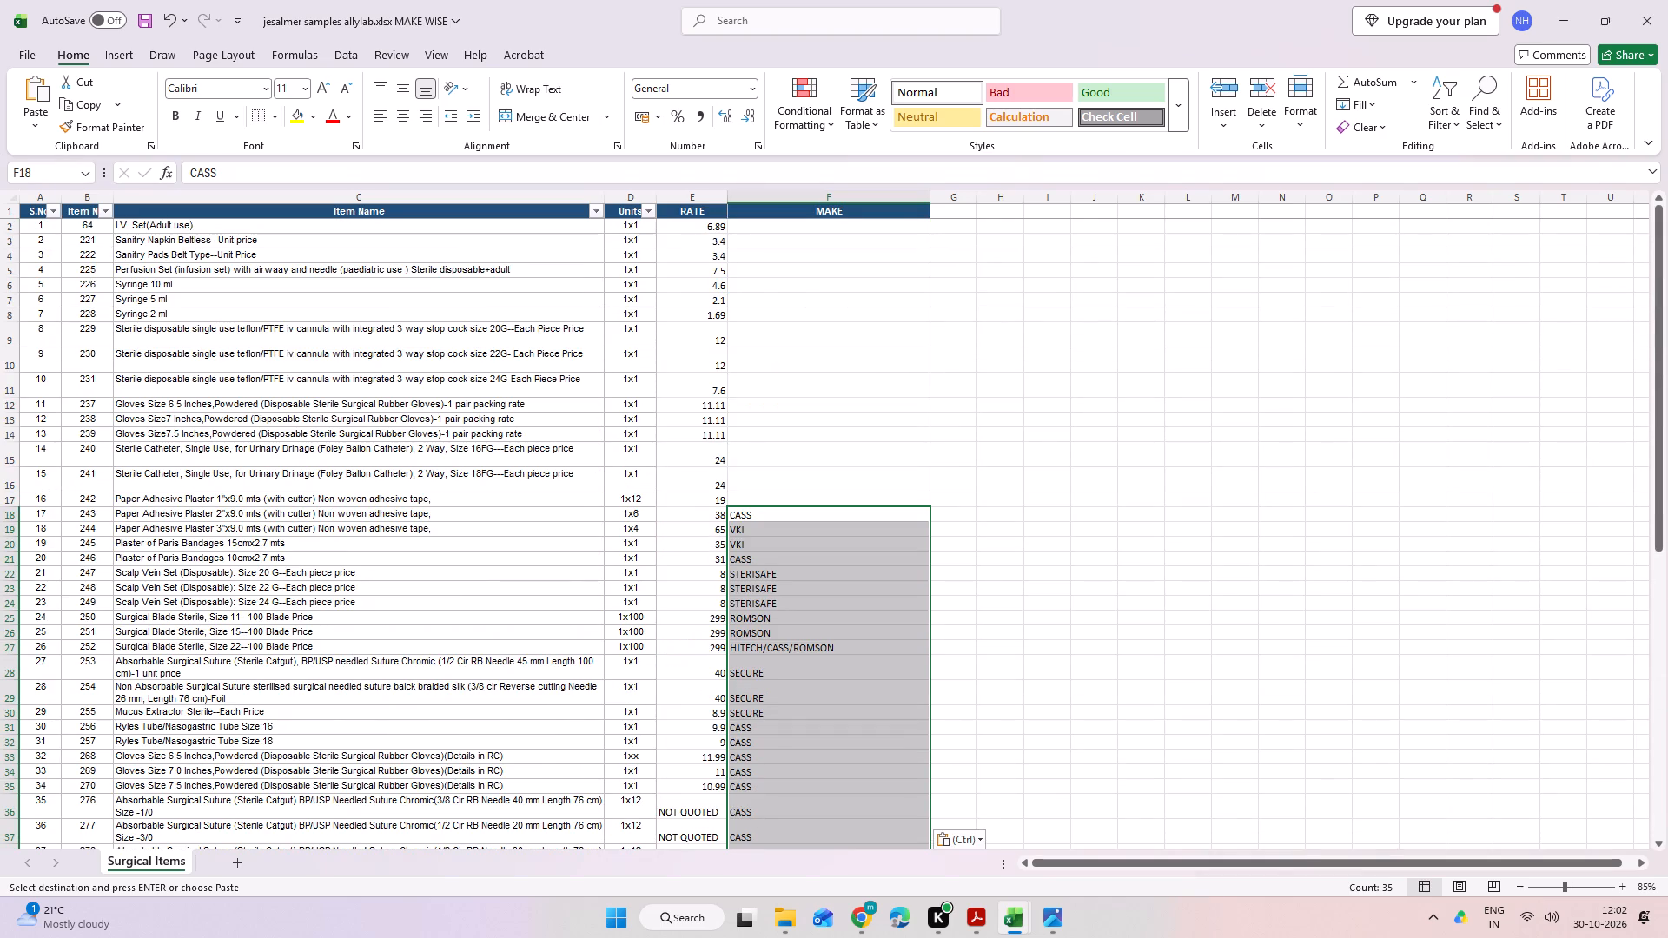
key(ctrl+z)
Paste the copied brand list into the MAKE column starting at F2 and check it down to the last item.
click(833, 229)
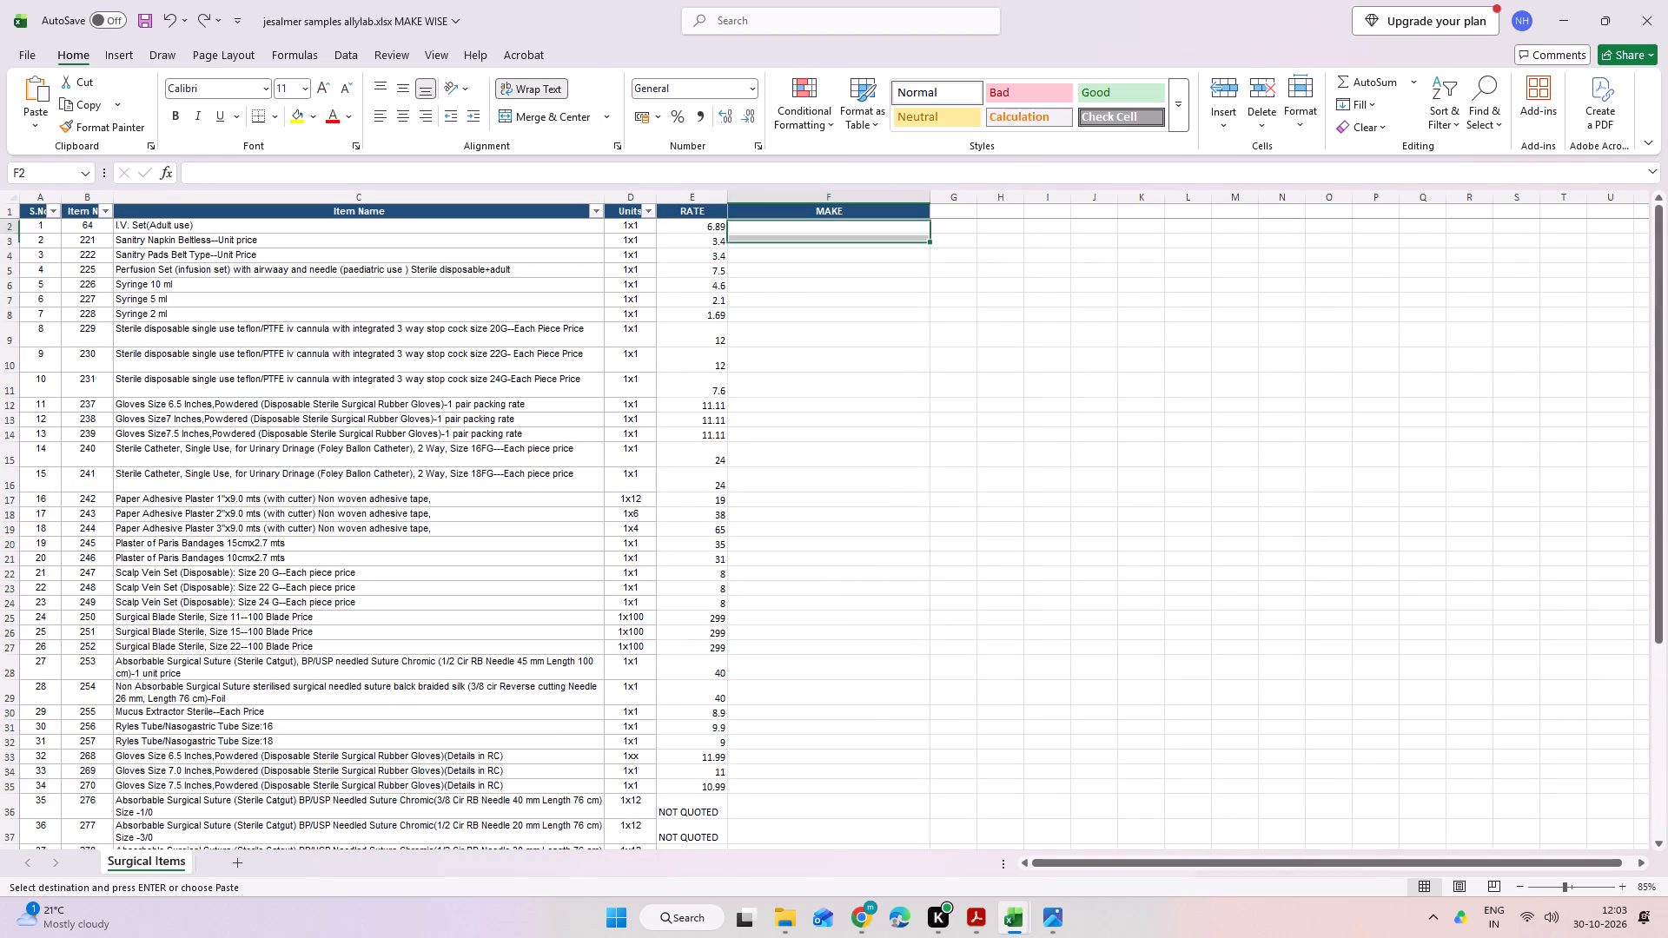
right_click(833, 229)
click(878, 339)
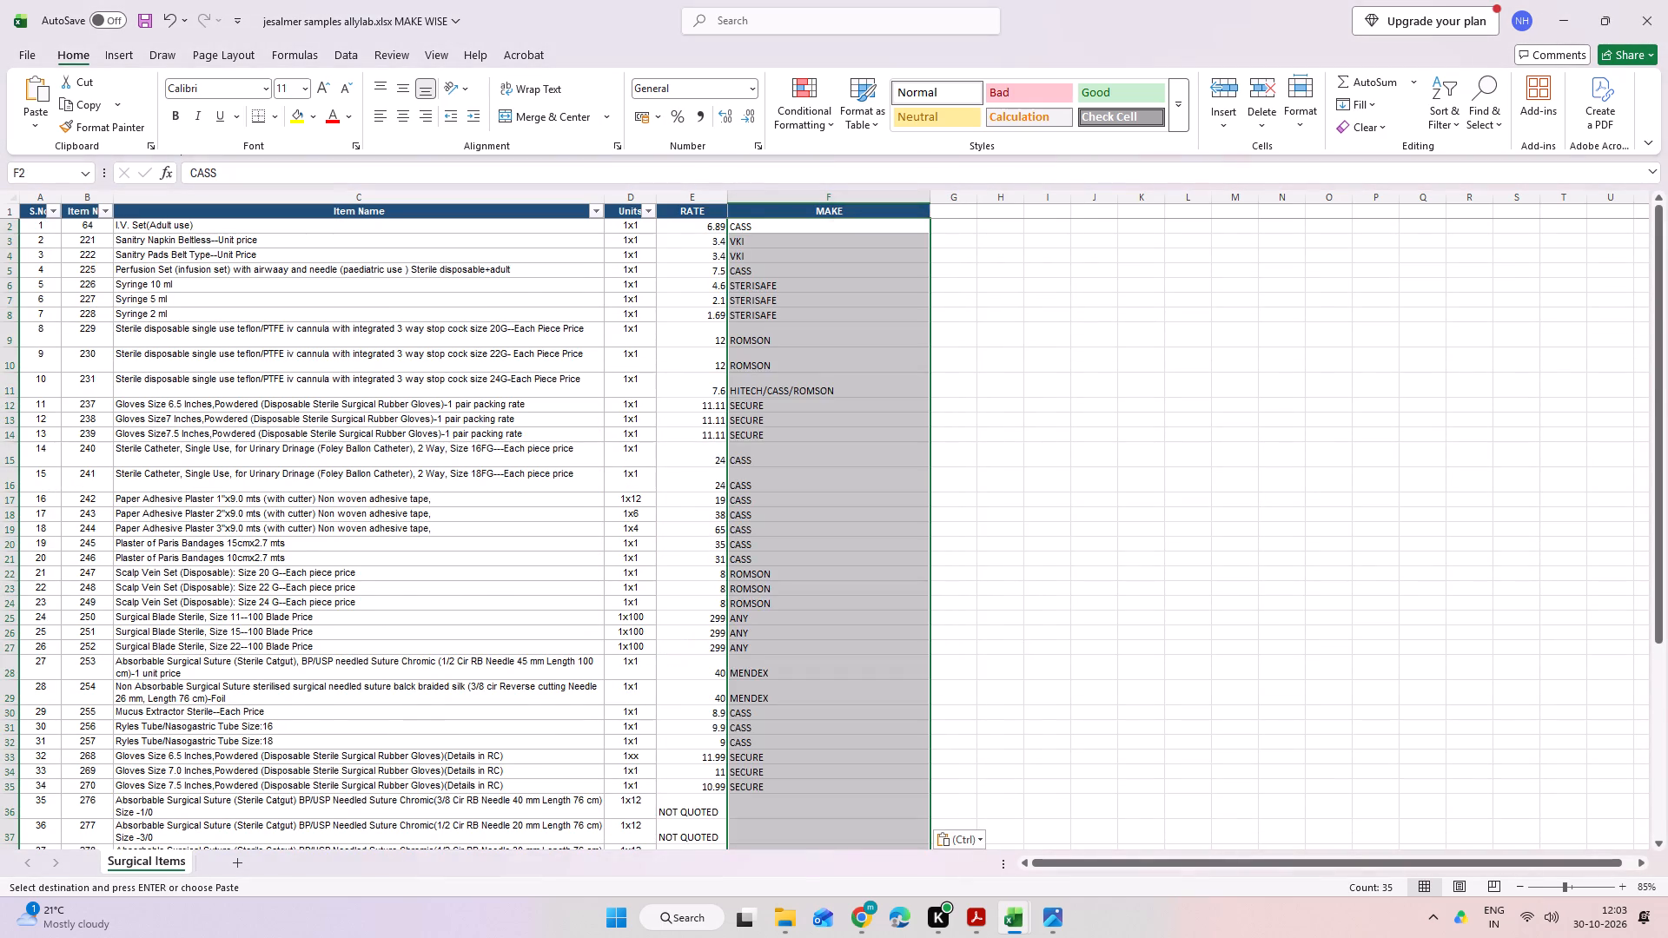
scroll(941, 326, down, 7)
click(1160, 437)
scroll(1160, 437, up, 12)
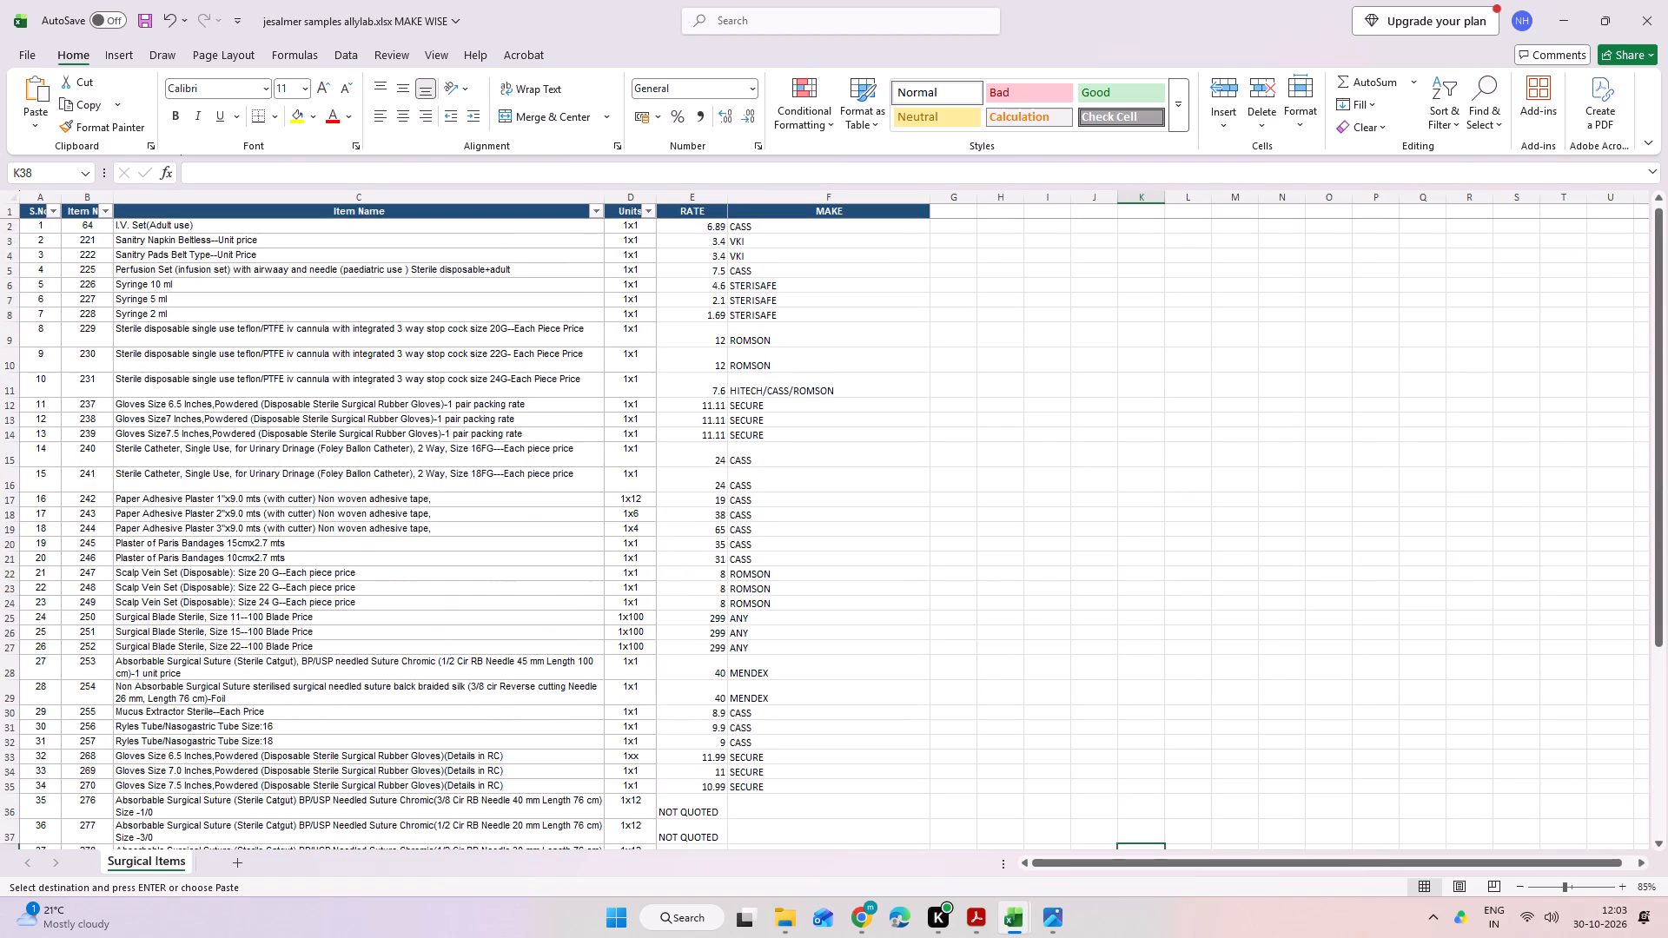
scroll(1155, 469, up, 2)
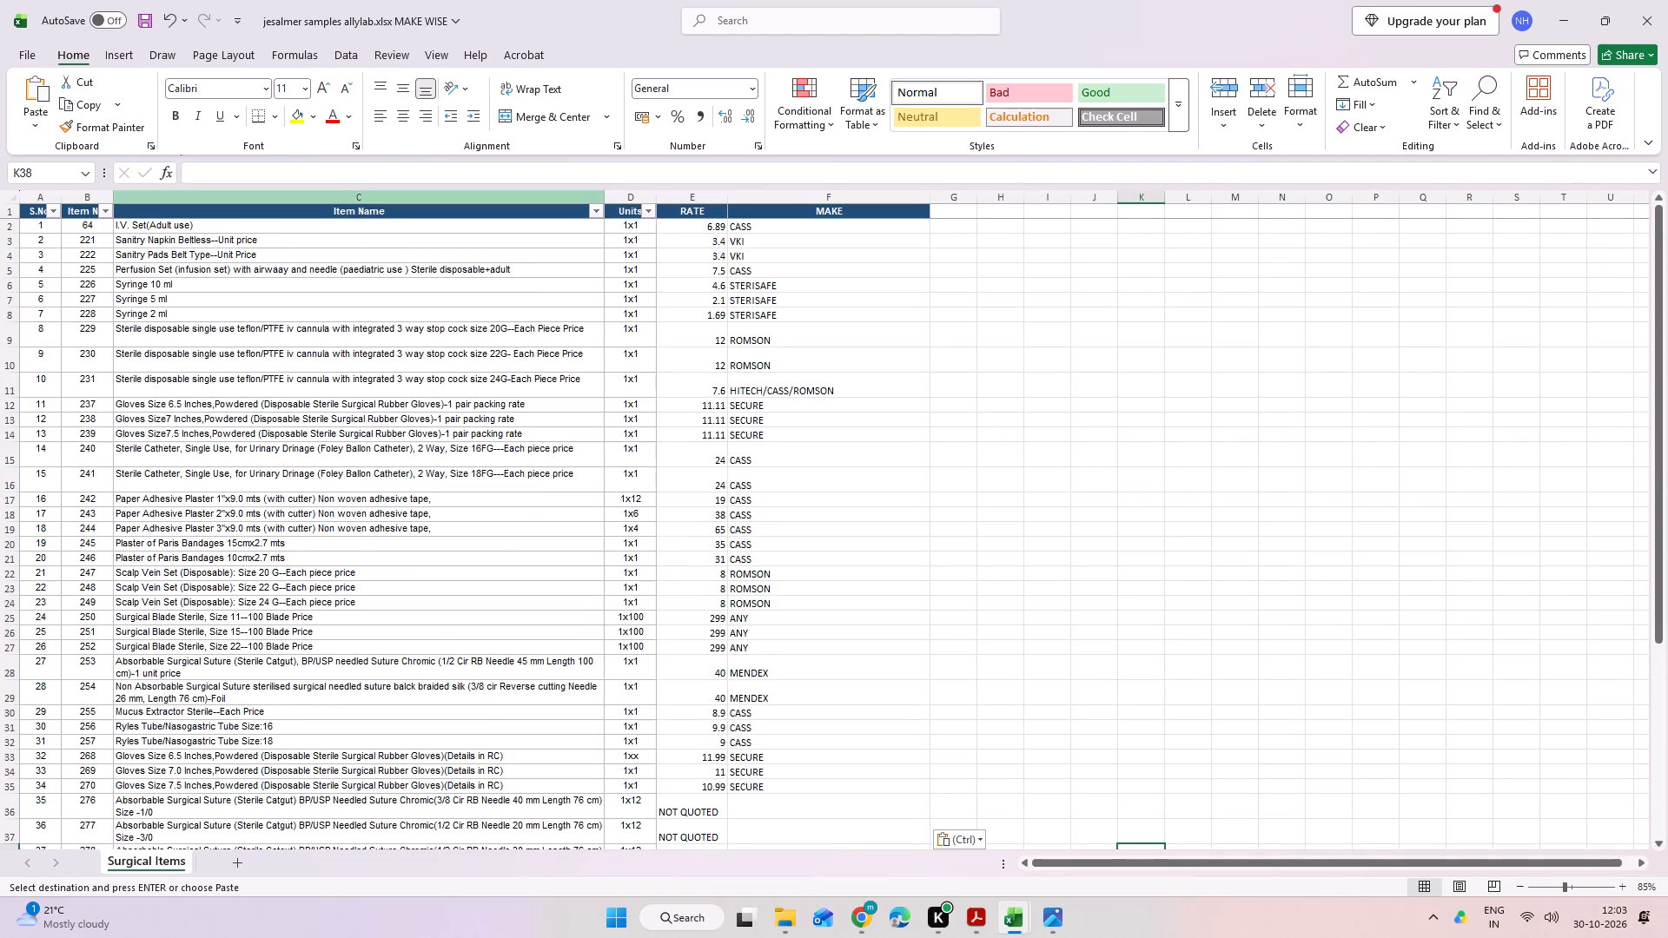
Select the whole sheet, increase all row heights equally, and set every column to a uniform width of about 30.71.
click(32, 198)
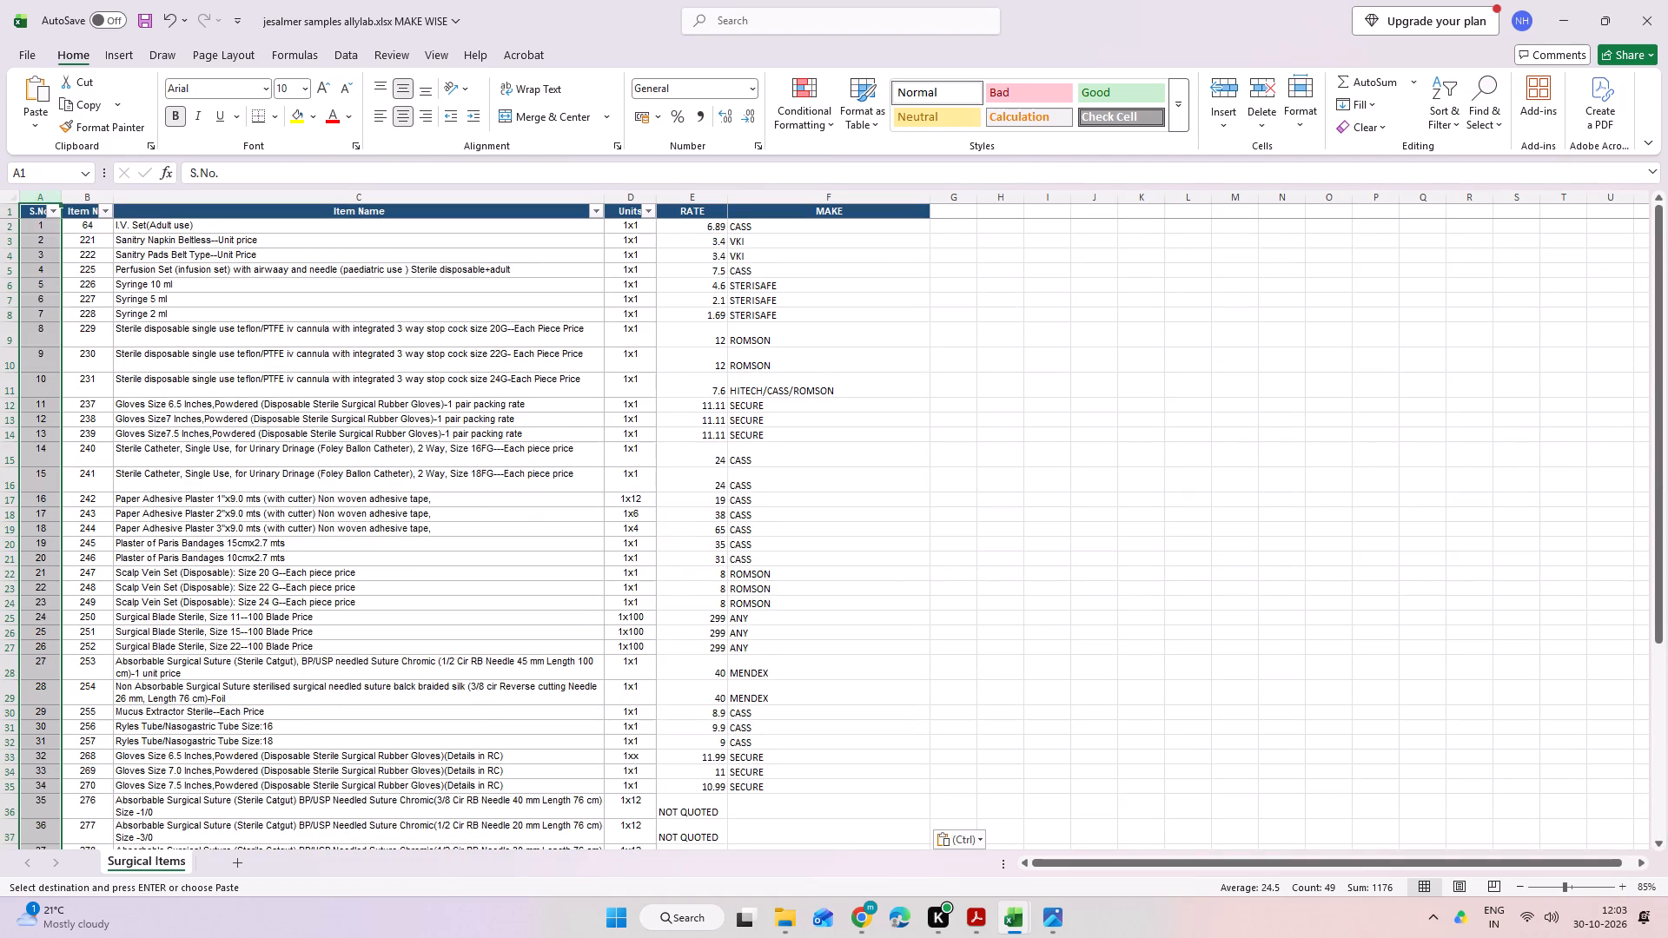
key(ctrl+a)
click(652, 291)
key(ctrl+a)
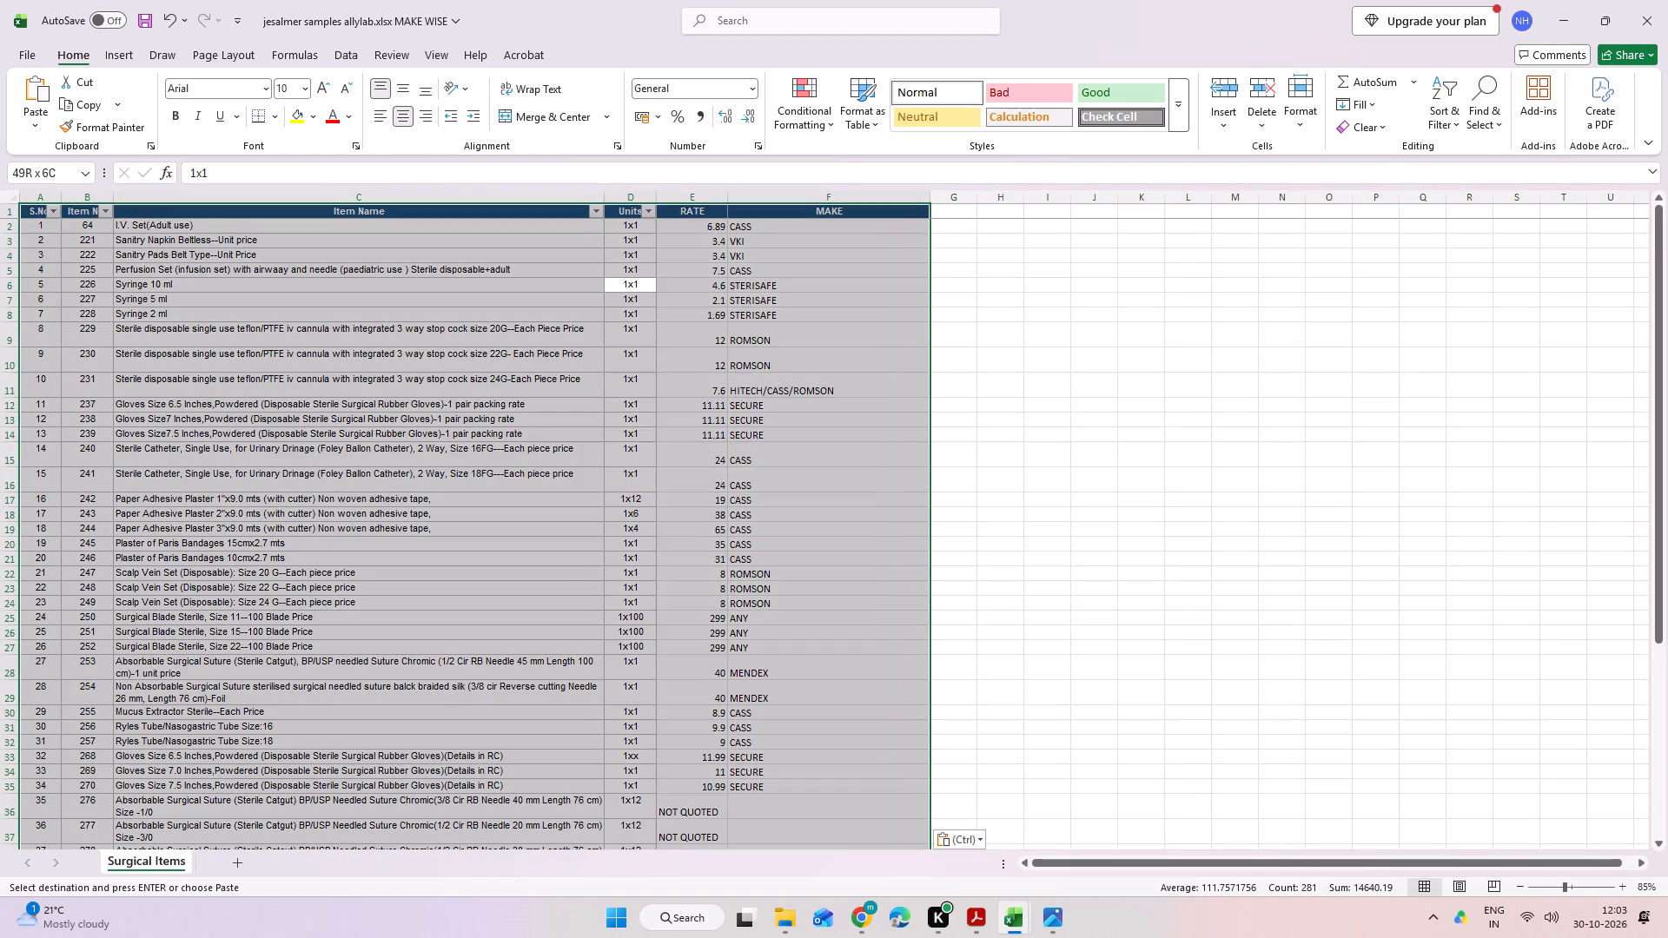
click(13, 193)
drag(11, 218, 11, 265)
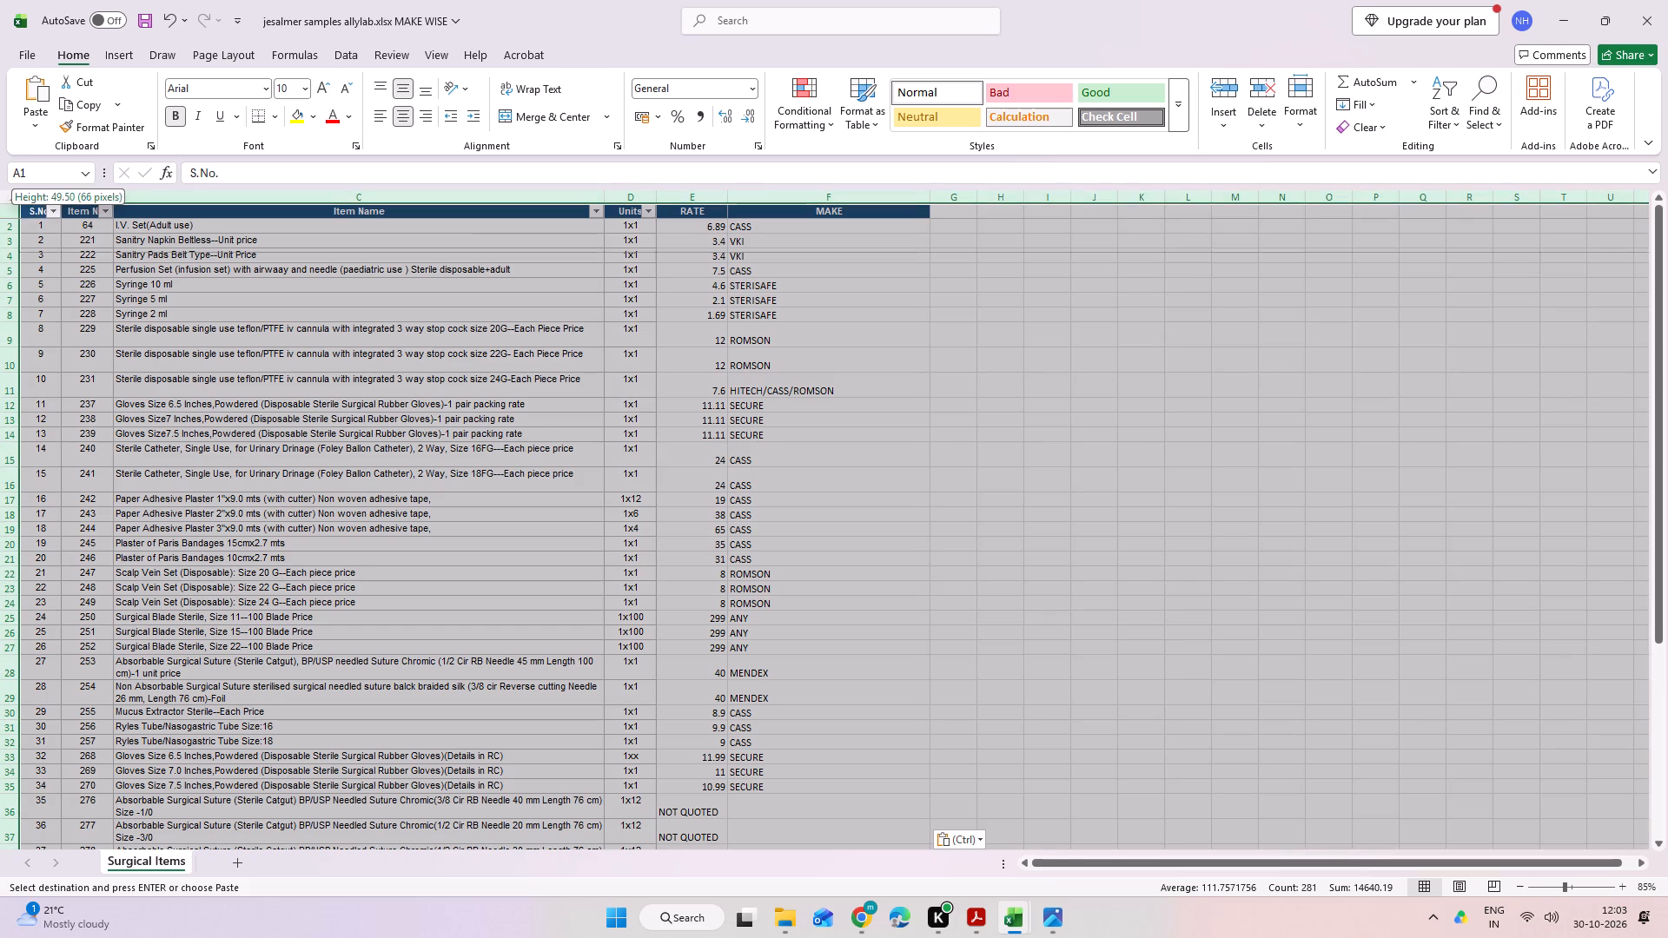
drag(11, 265, 11, 271)
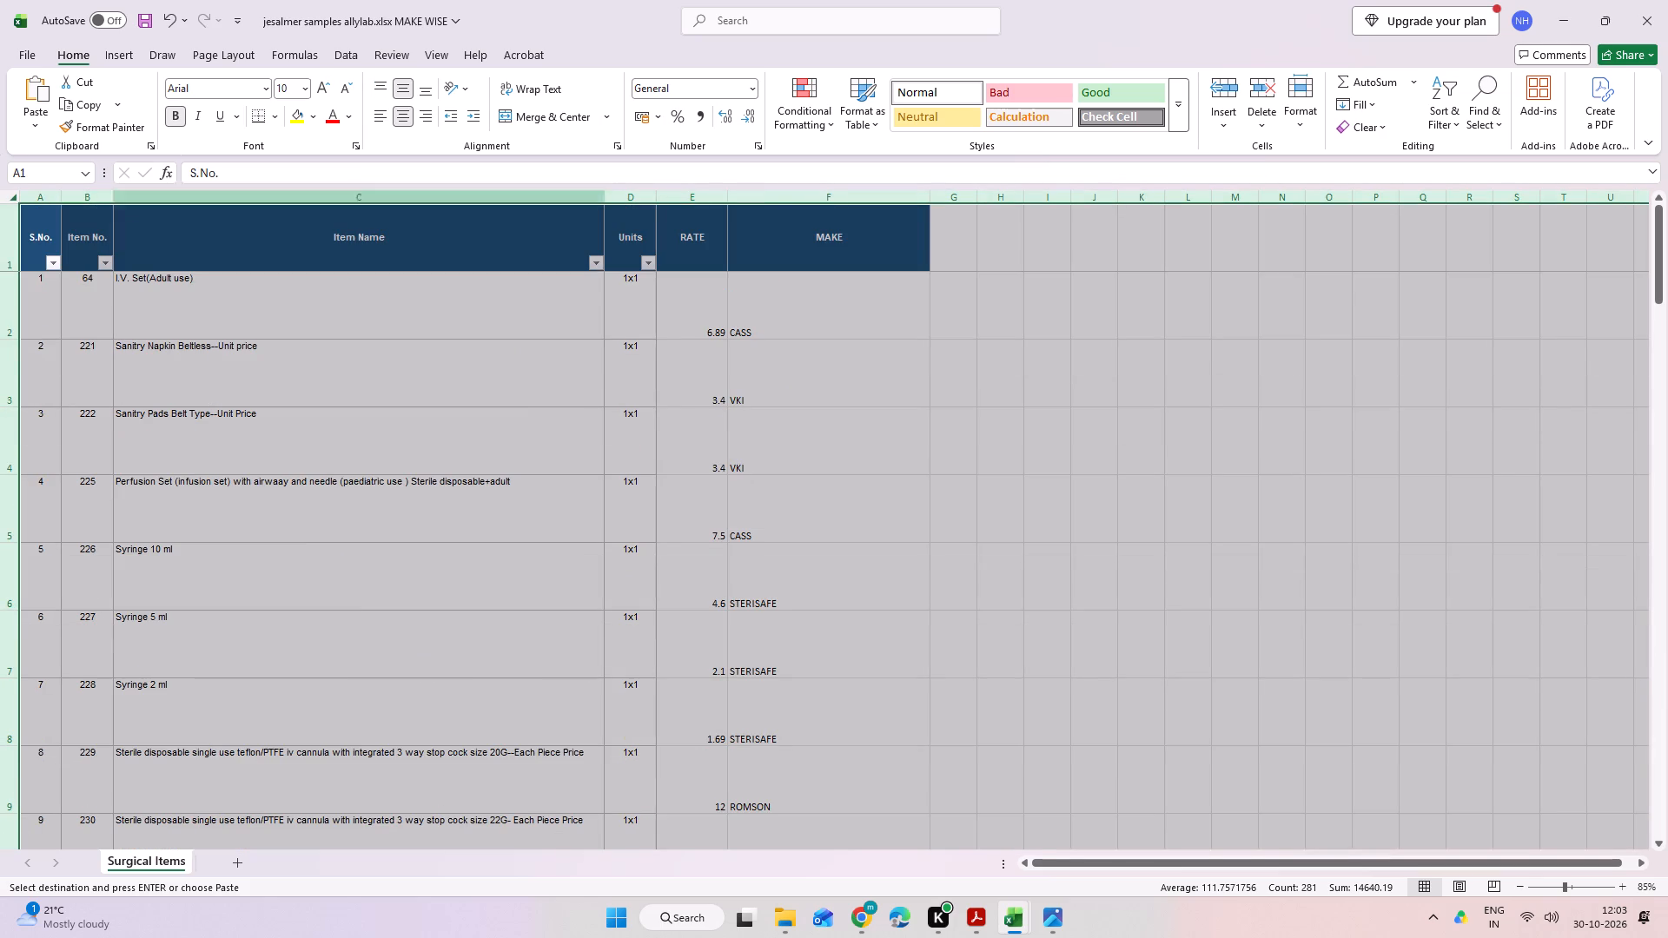
drag(604, 202, 275, 205)
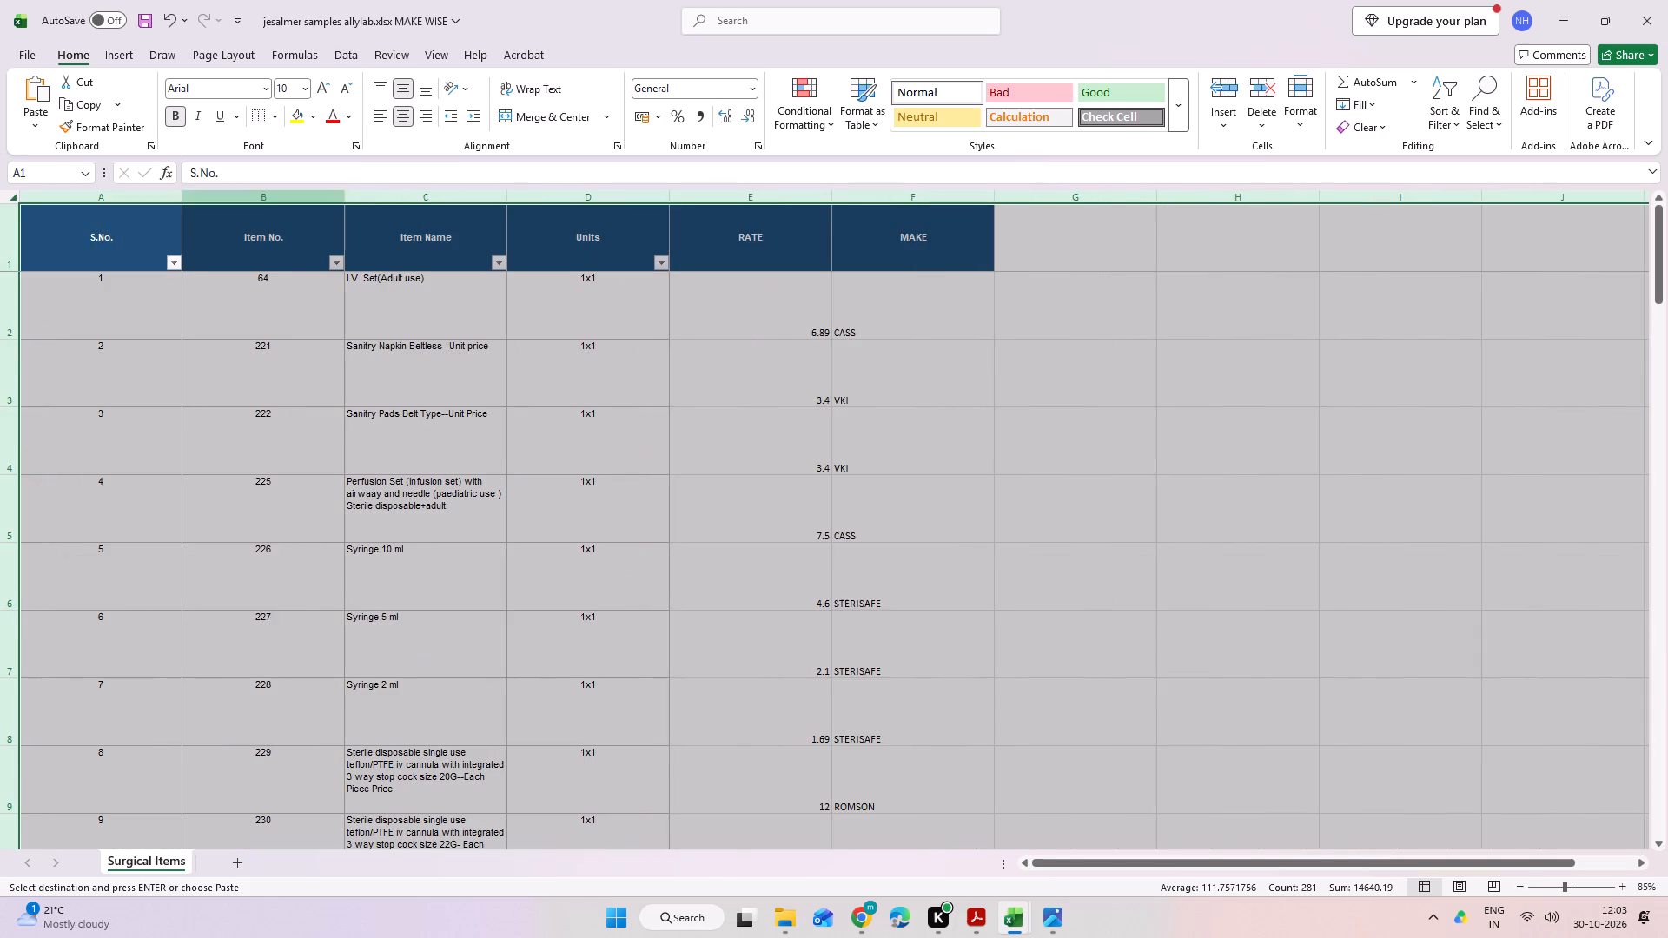
Turn on text wrapping for the whole Item Name column.
click(424, 199)
click(531, 85)
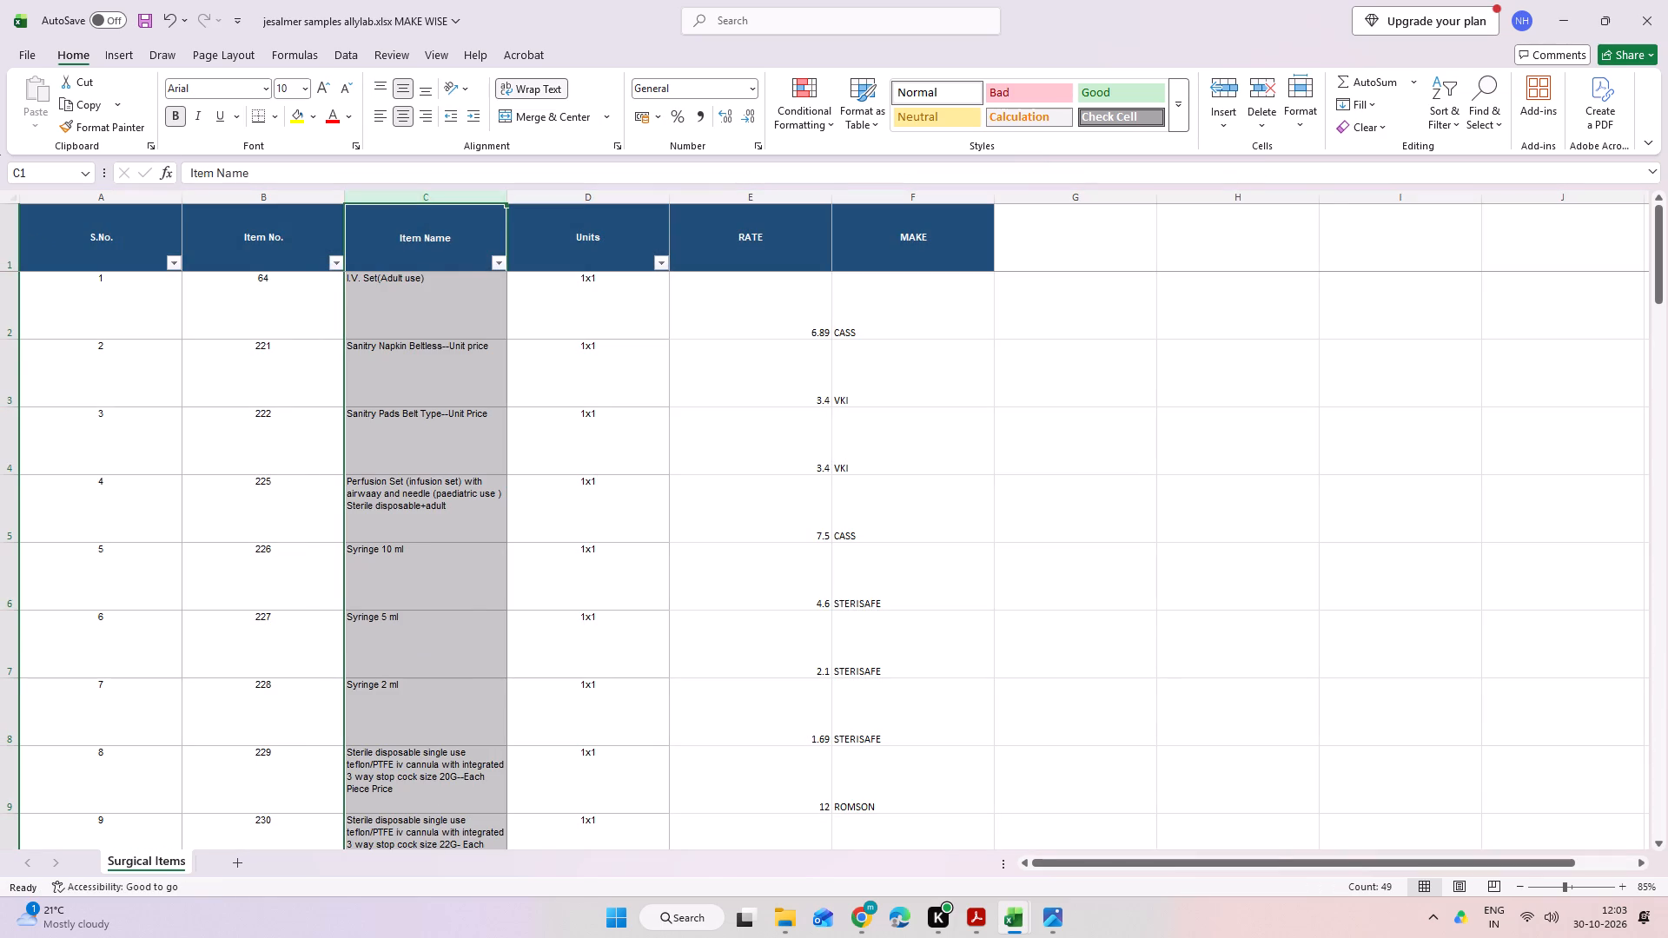
Auto-fit the Item No. and S.No. columns, and narrow the Units, RATE and MAKE columns together to an equal small width.
click(350, 205)
double_click(342, 198)
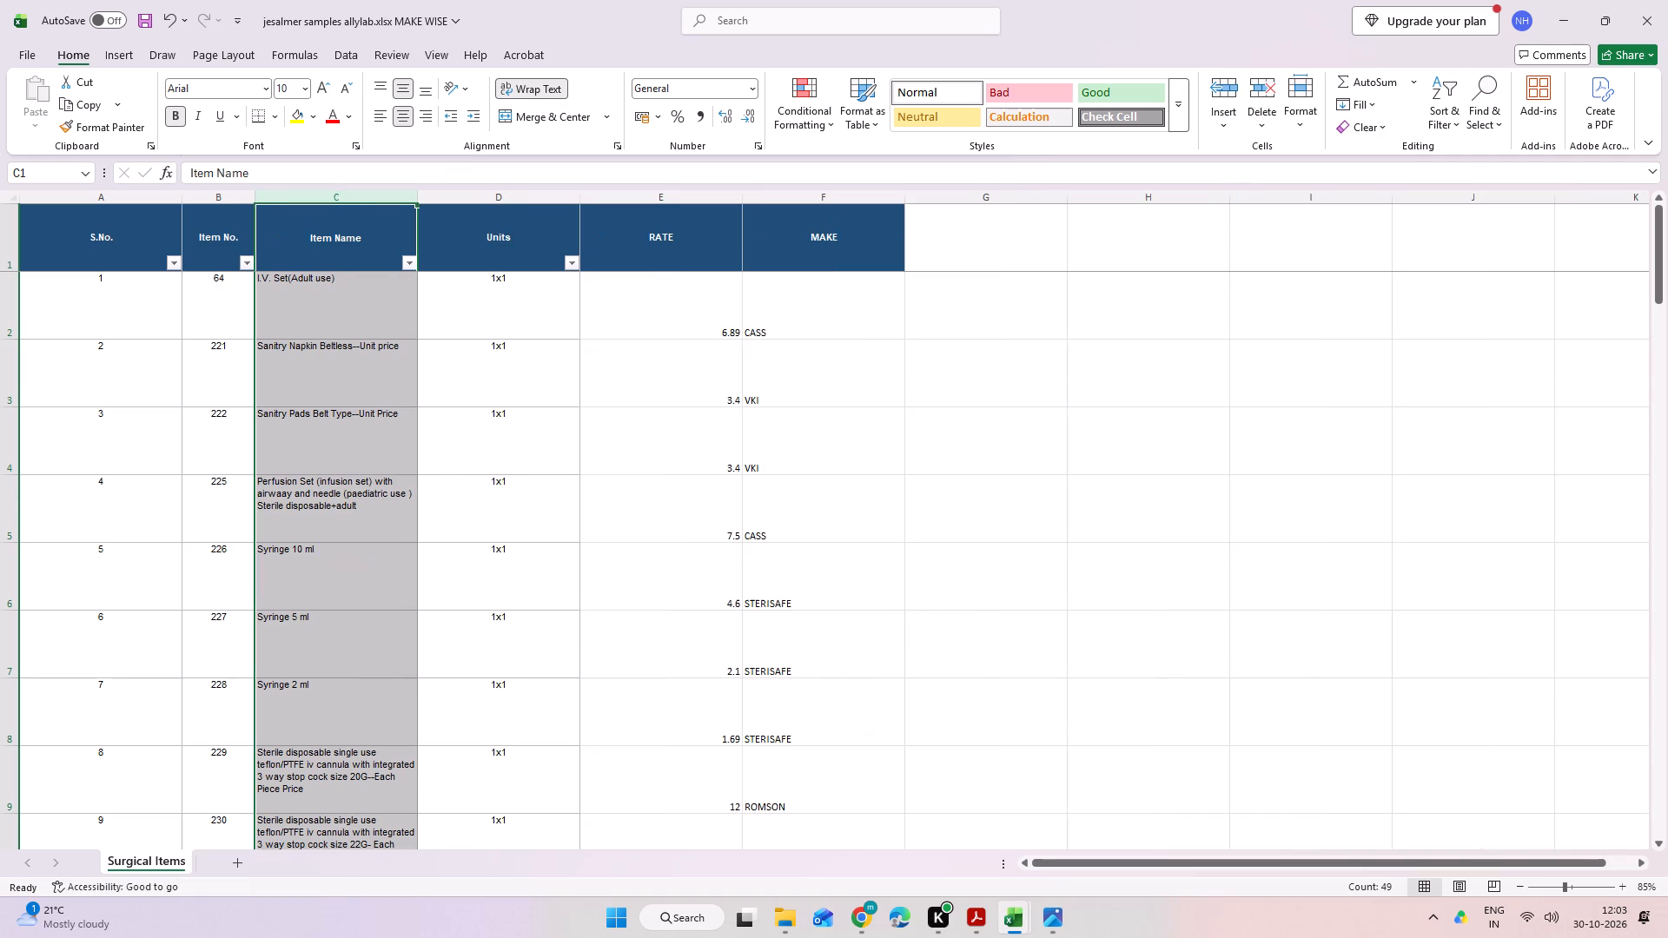
drag(544, 198, 811, 209)
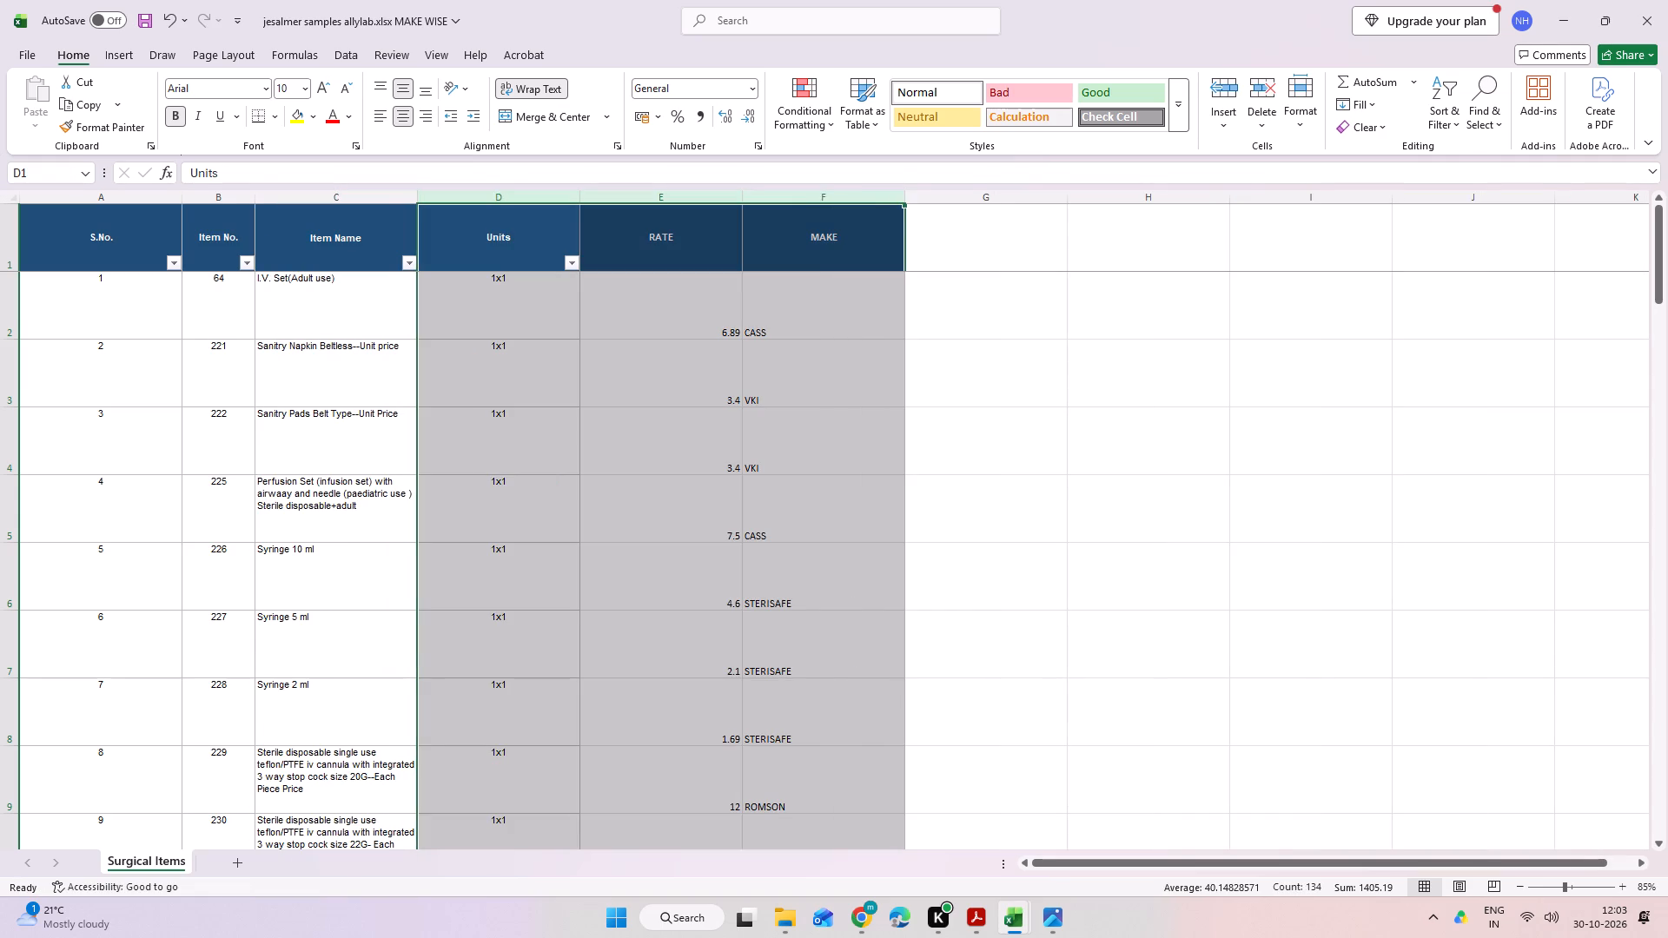
drag(745, 195, 604, 197)
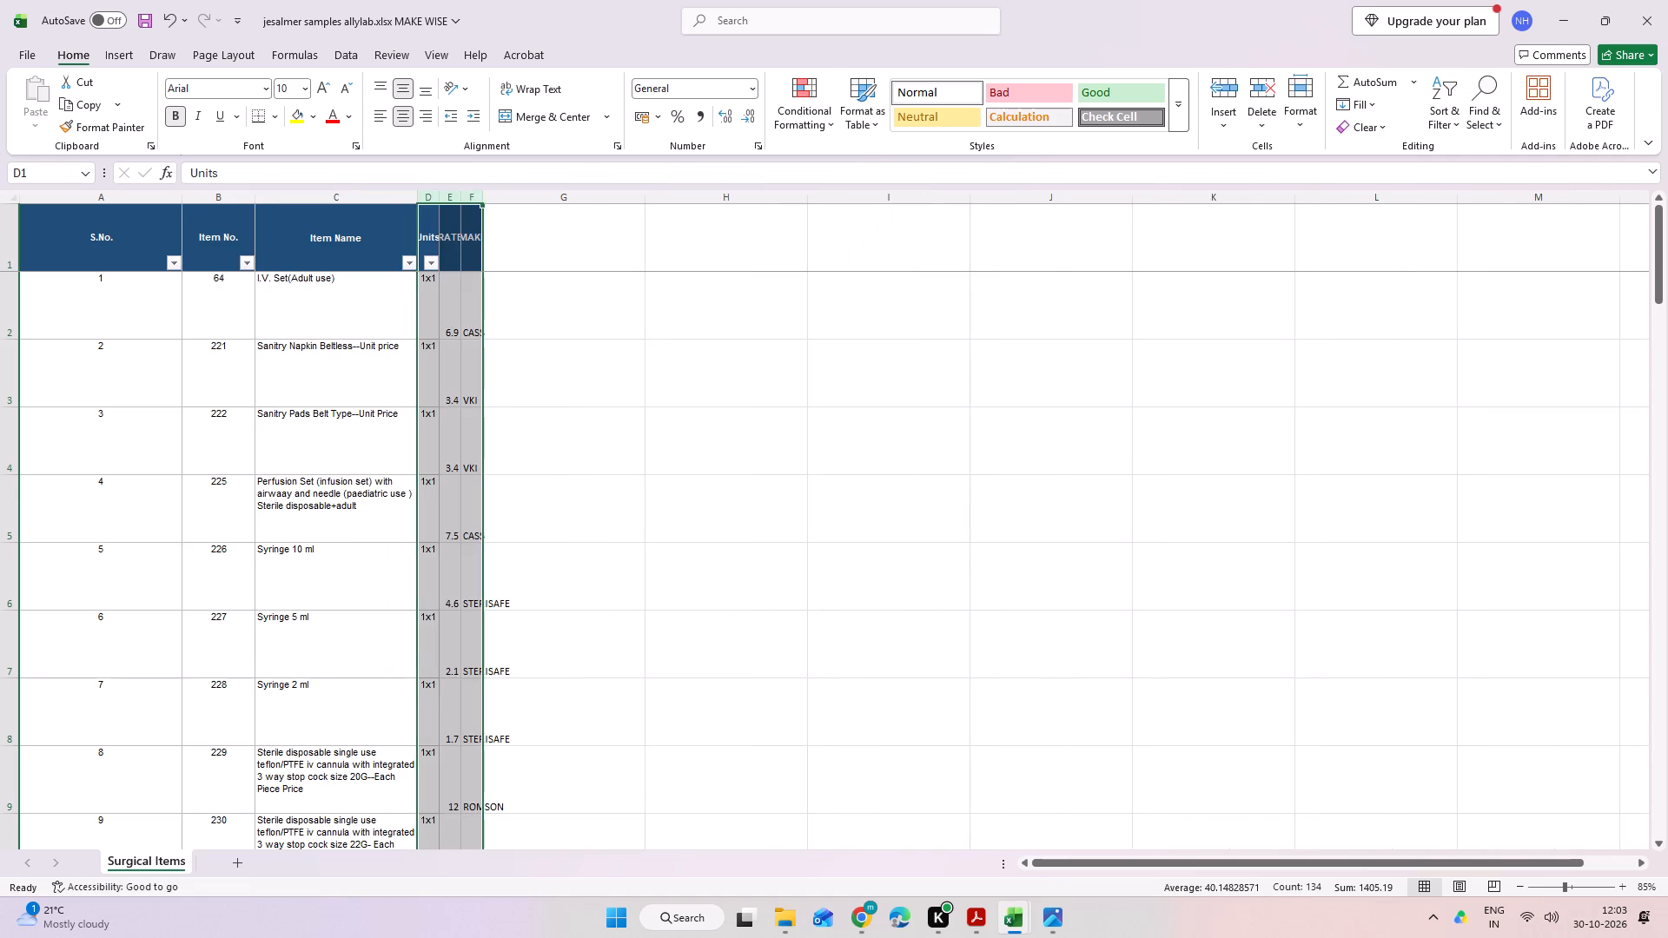
click(587, 253)
click(65, 191)
double_click(179, 195)
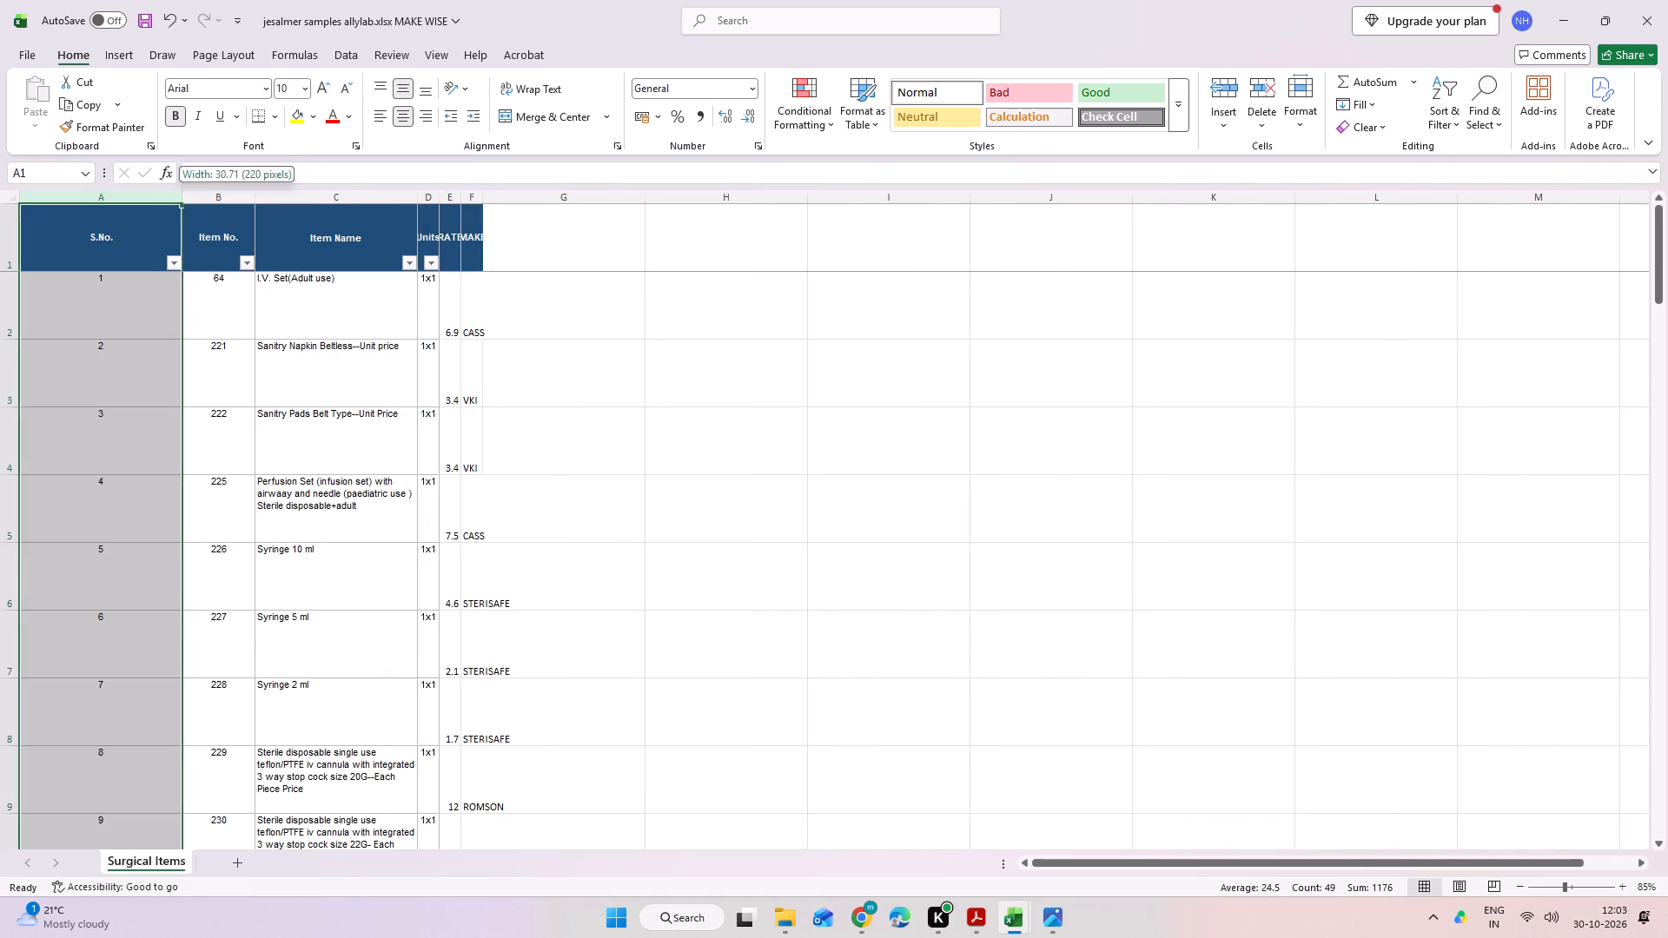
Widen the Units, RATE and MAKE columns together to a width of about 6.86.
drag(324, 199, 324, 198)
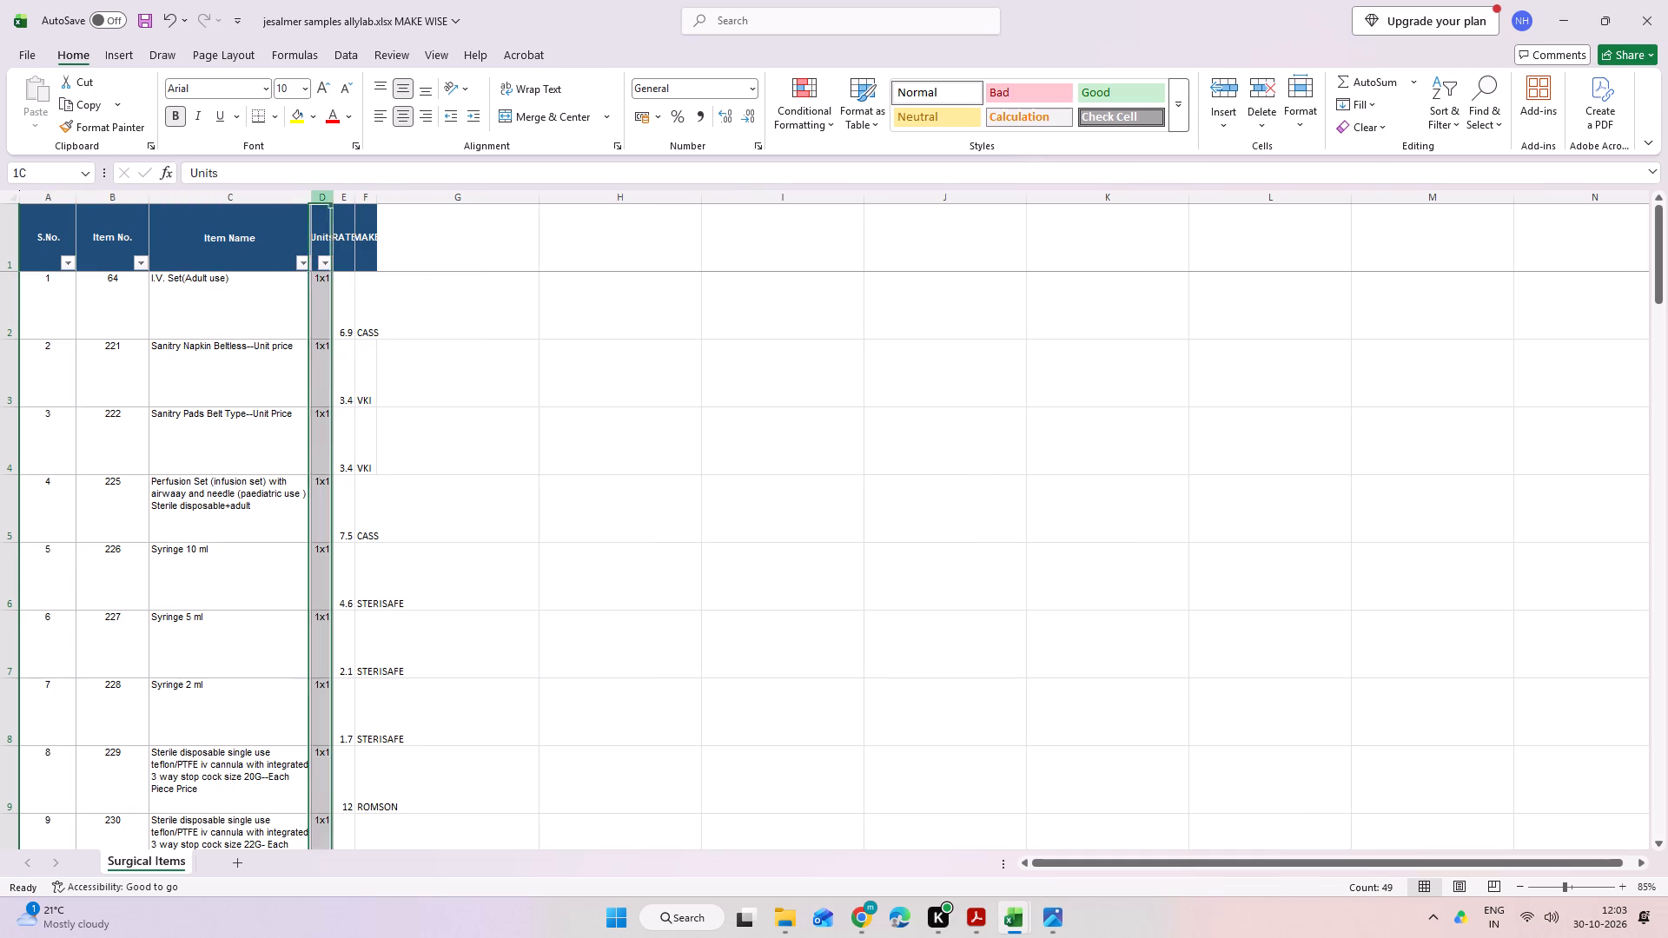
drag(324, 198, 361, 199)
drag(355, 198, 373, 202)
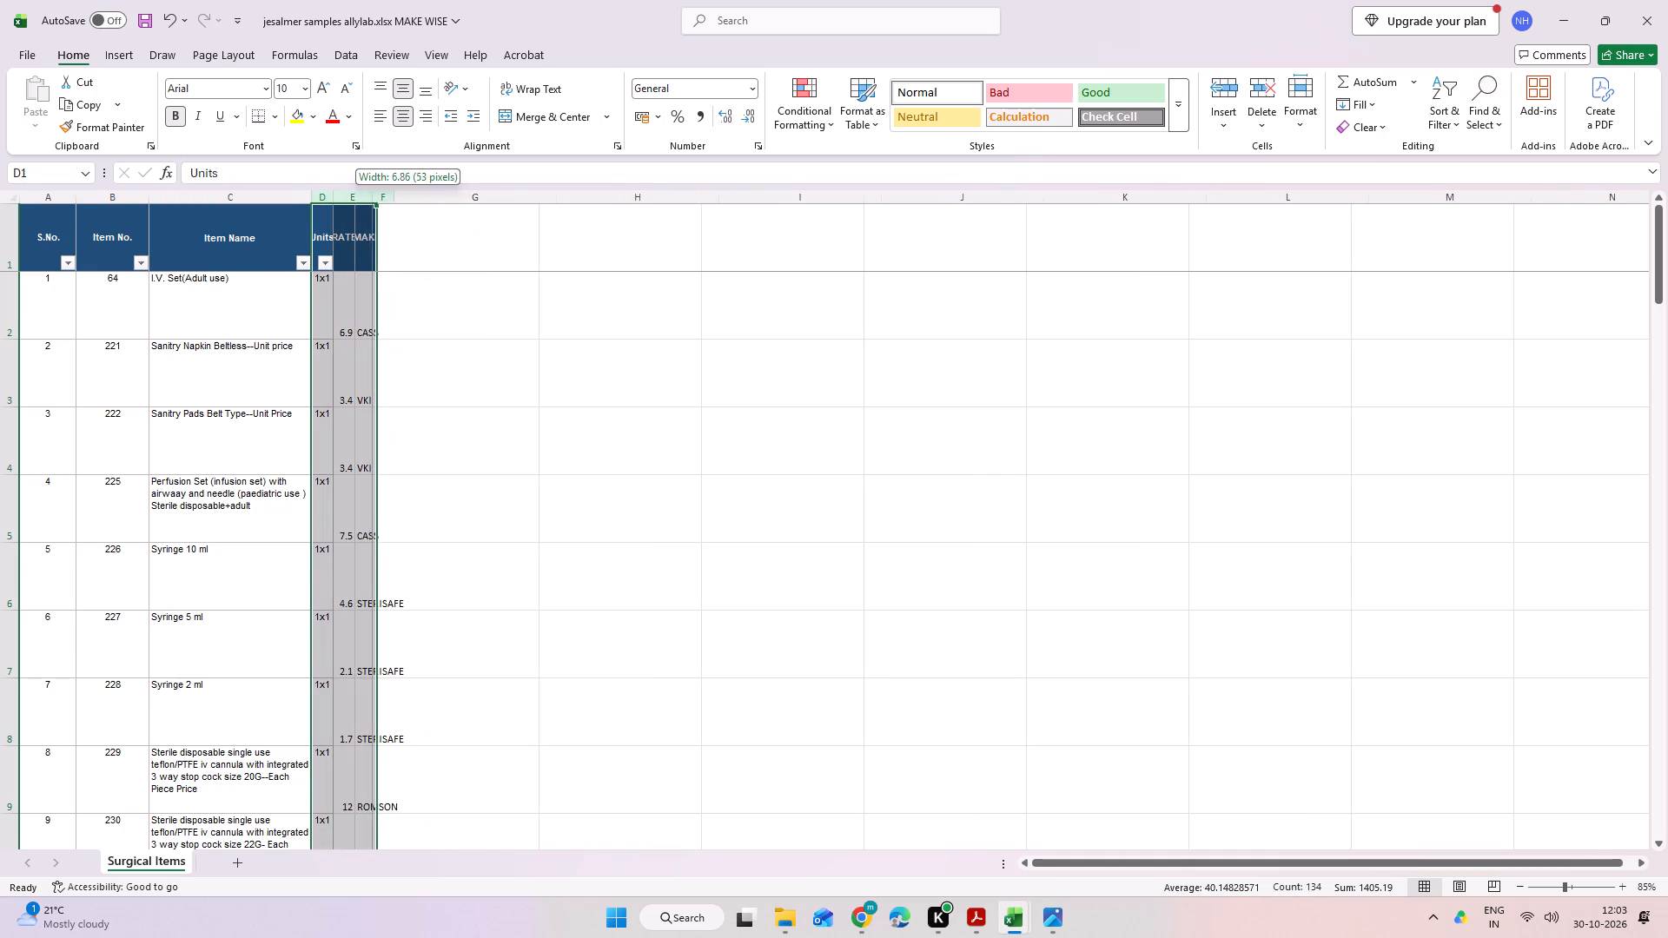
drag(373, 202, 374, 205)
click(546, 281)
Auto-fit the widths of the MAKE, RATE and Units columns to their contents.
double_click(434, 197)
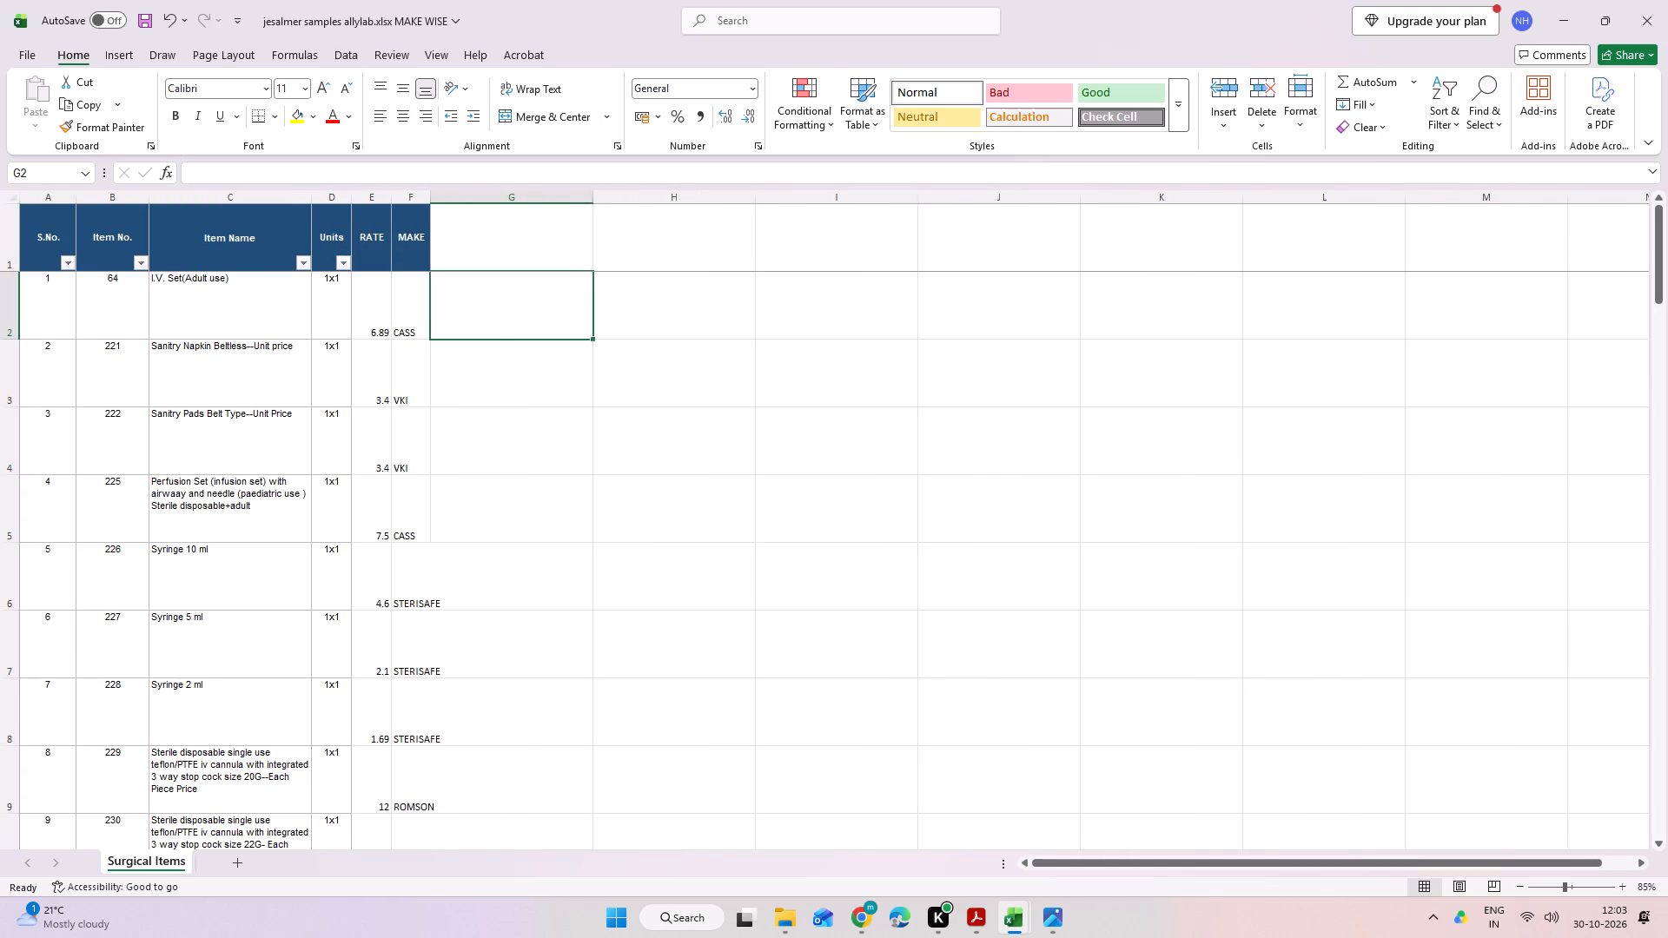
double_click(388, 195)
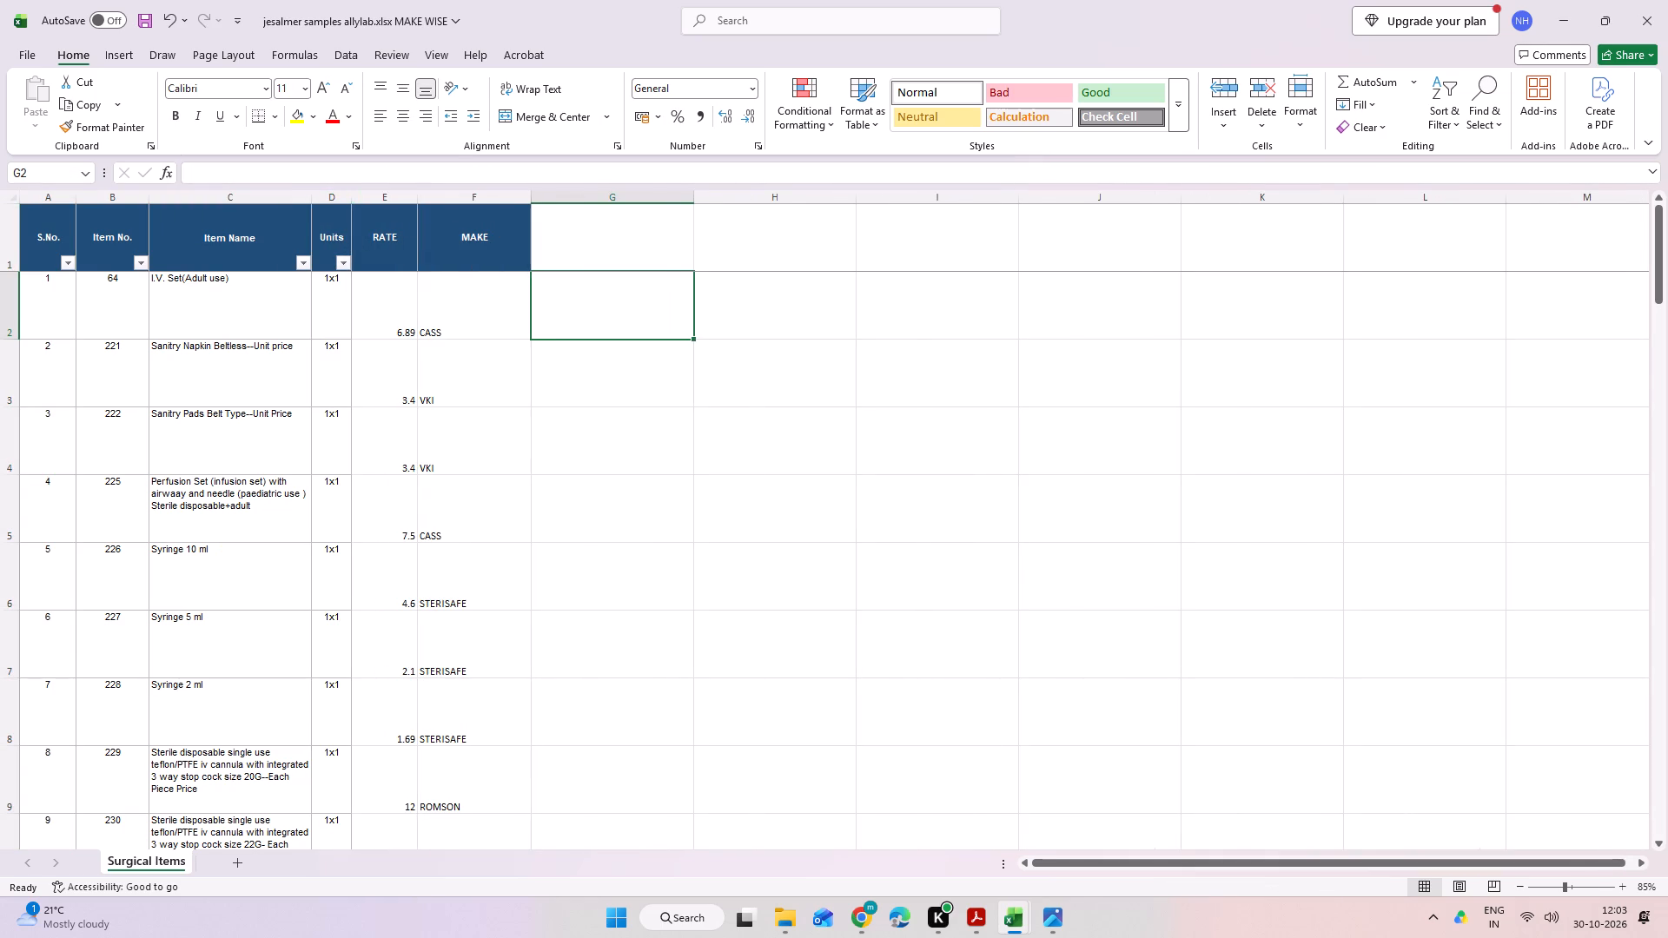
double_click(354, 193)
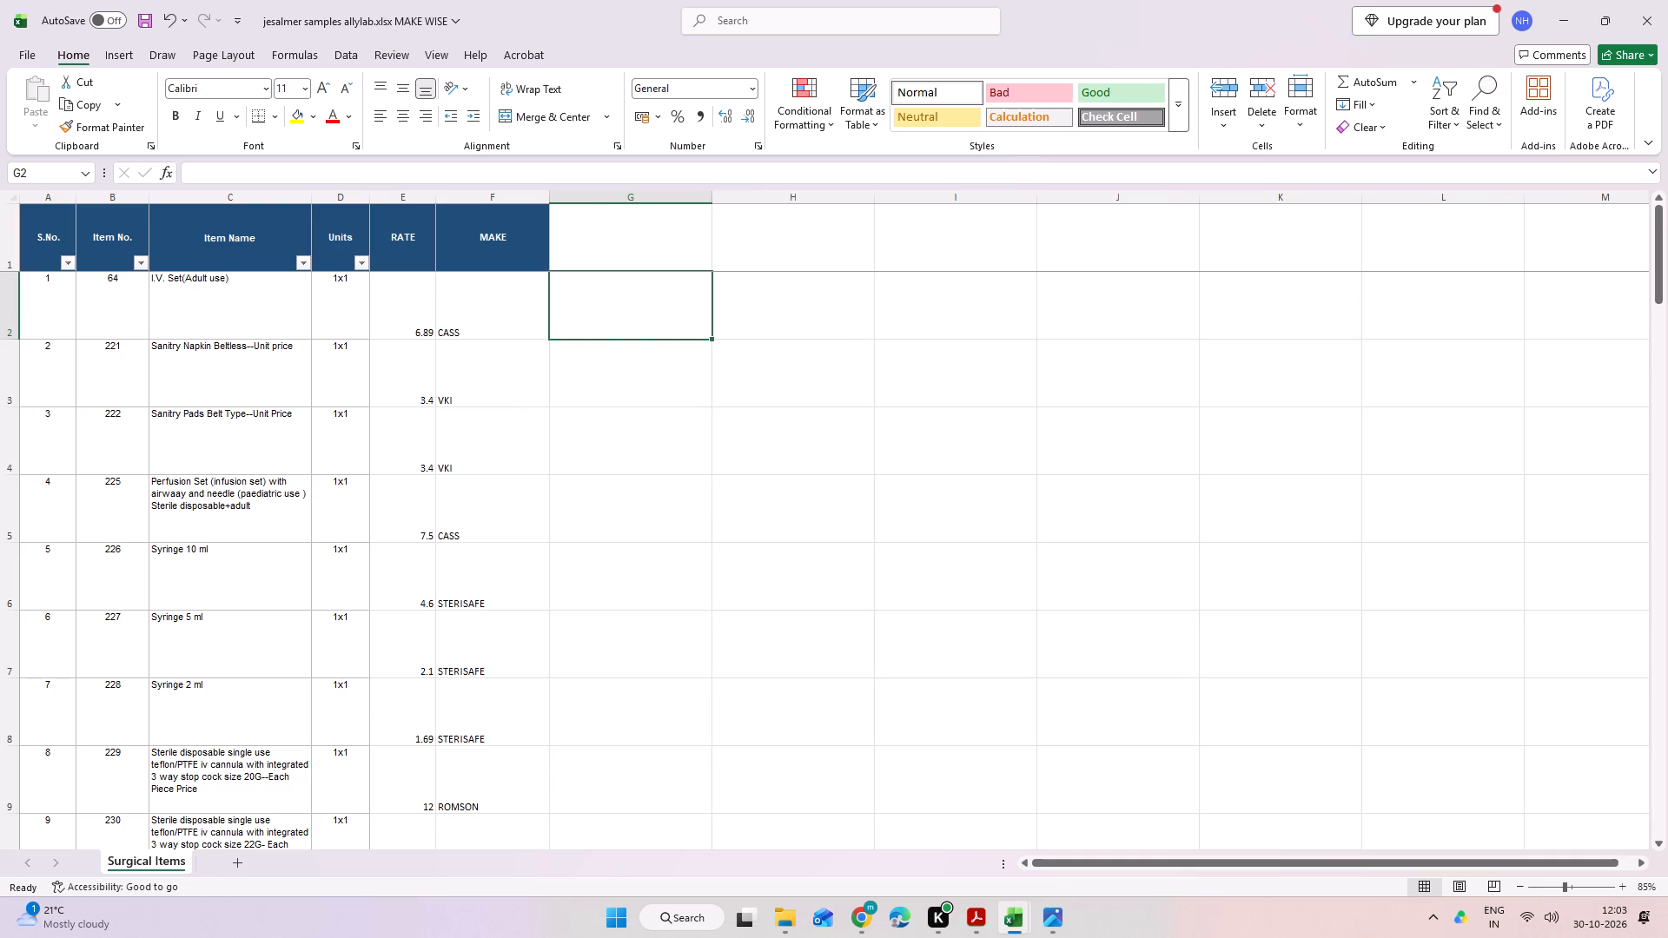
Select the whole sheet and auto-fit all row heights to their contents.
click(4, 189)
click(9, 199)
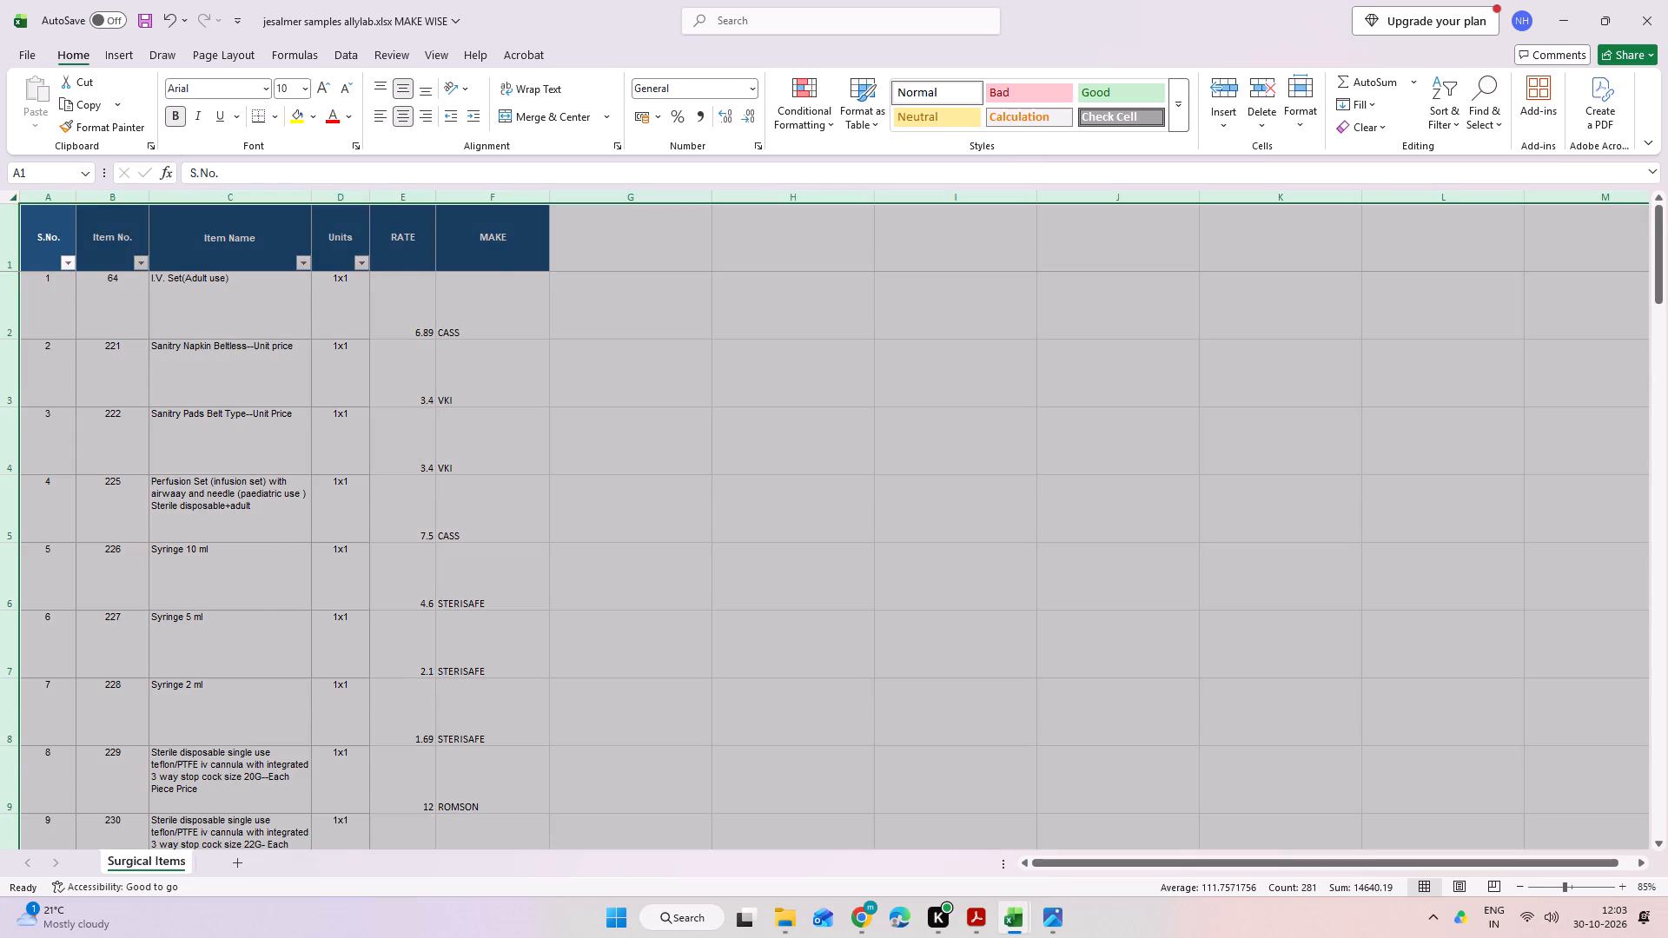
double_click(16, 268)
click(647, 426)
Examine the resized item list from the first row to the last, including its RATE and MAKE entries.
scroll(647, 425, down, 5)
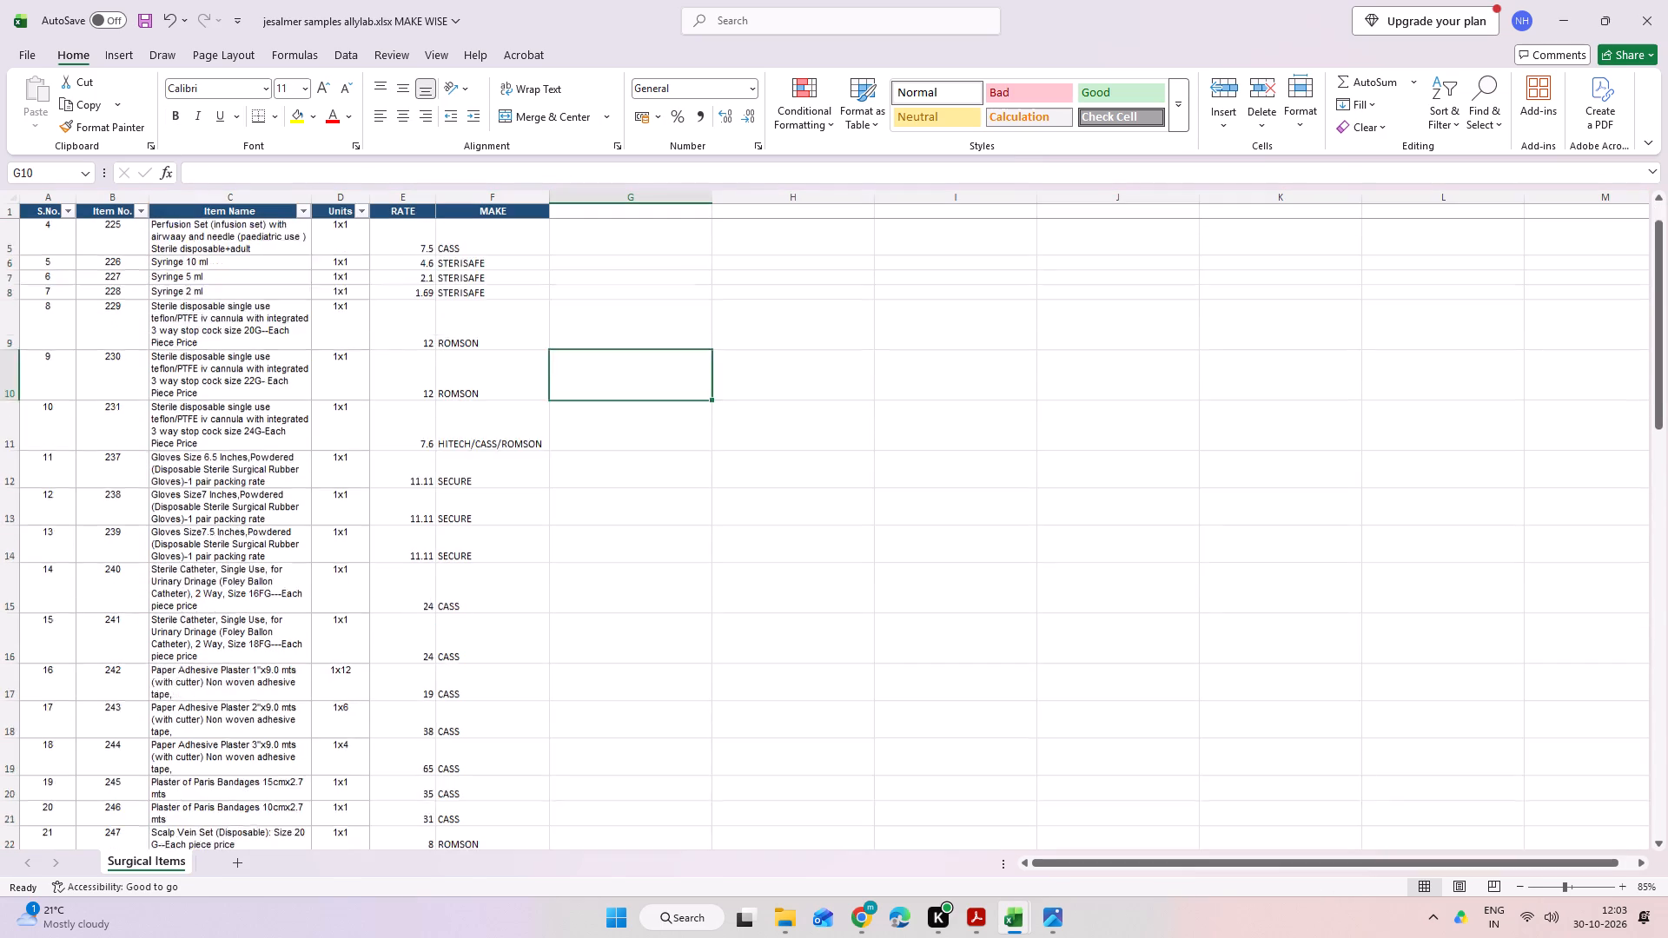
scroll(647, 425, down, 20)
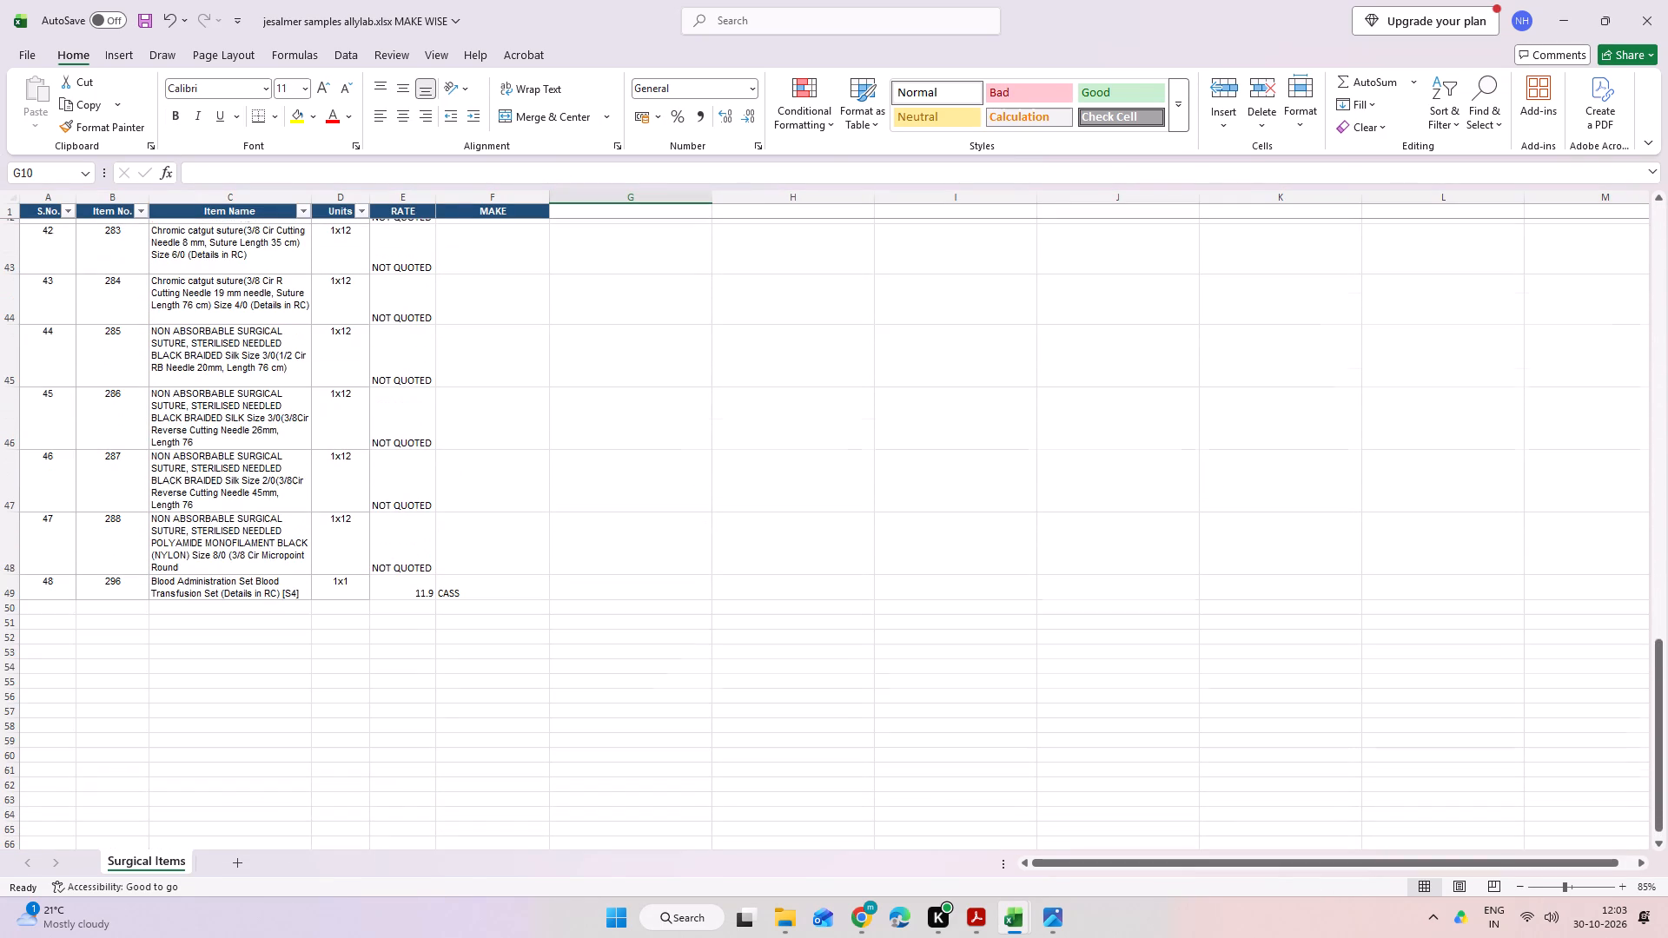
scroll(647, 425, up, 3)
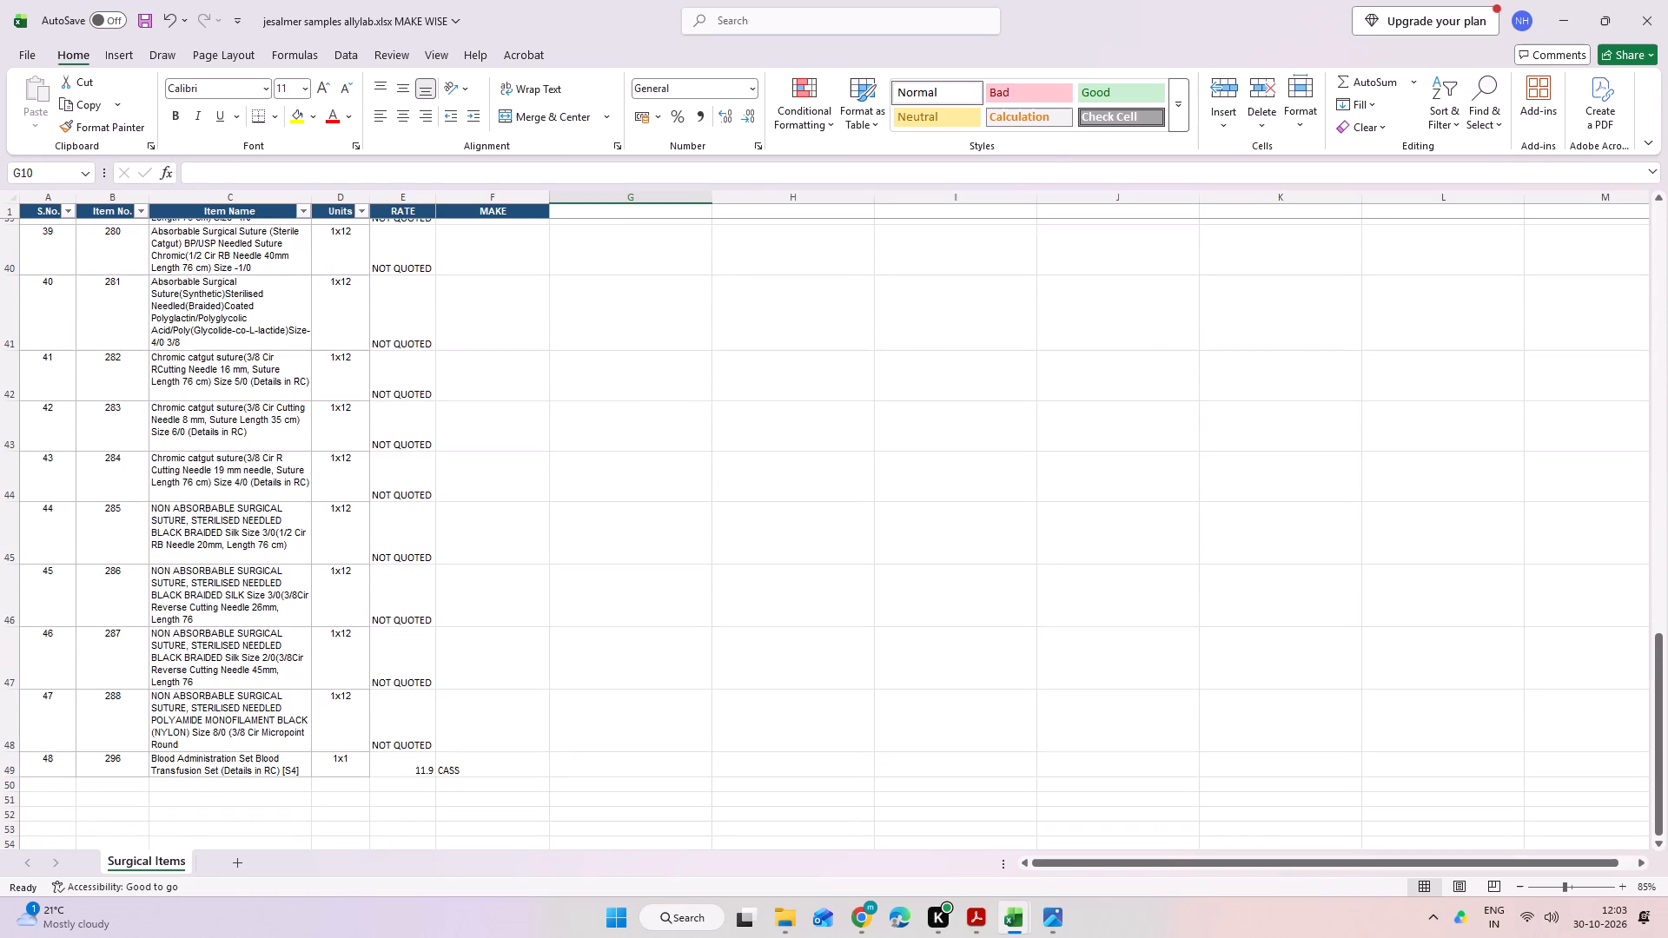
scroll(647, 425, up, 13)
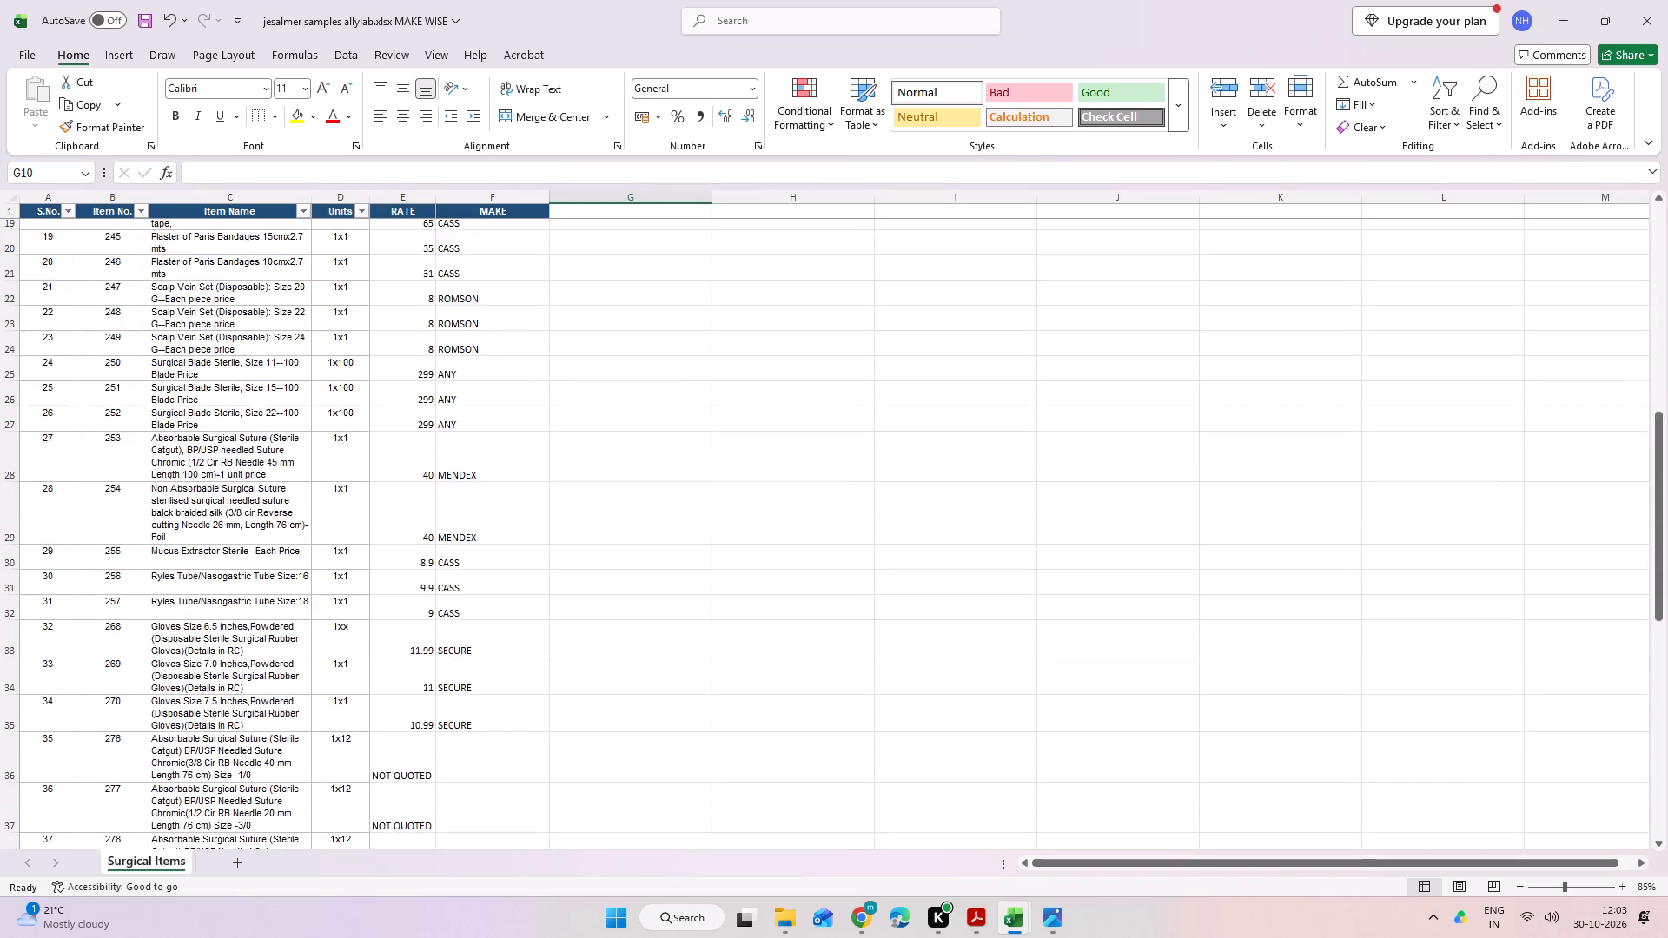
scroll(647, 425, up, 16)
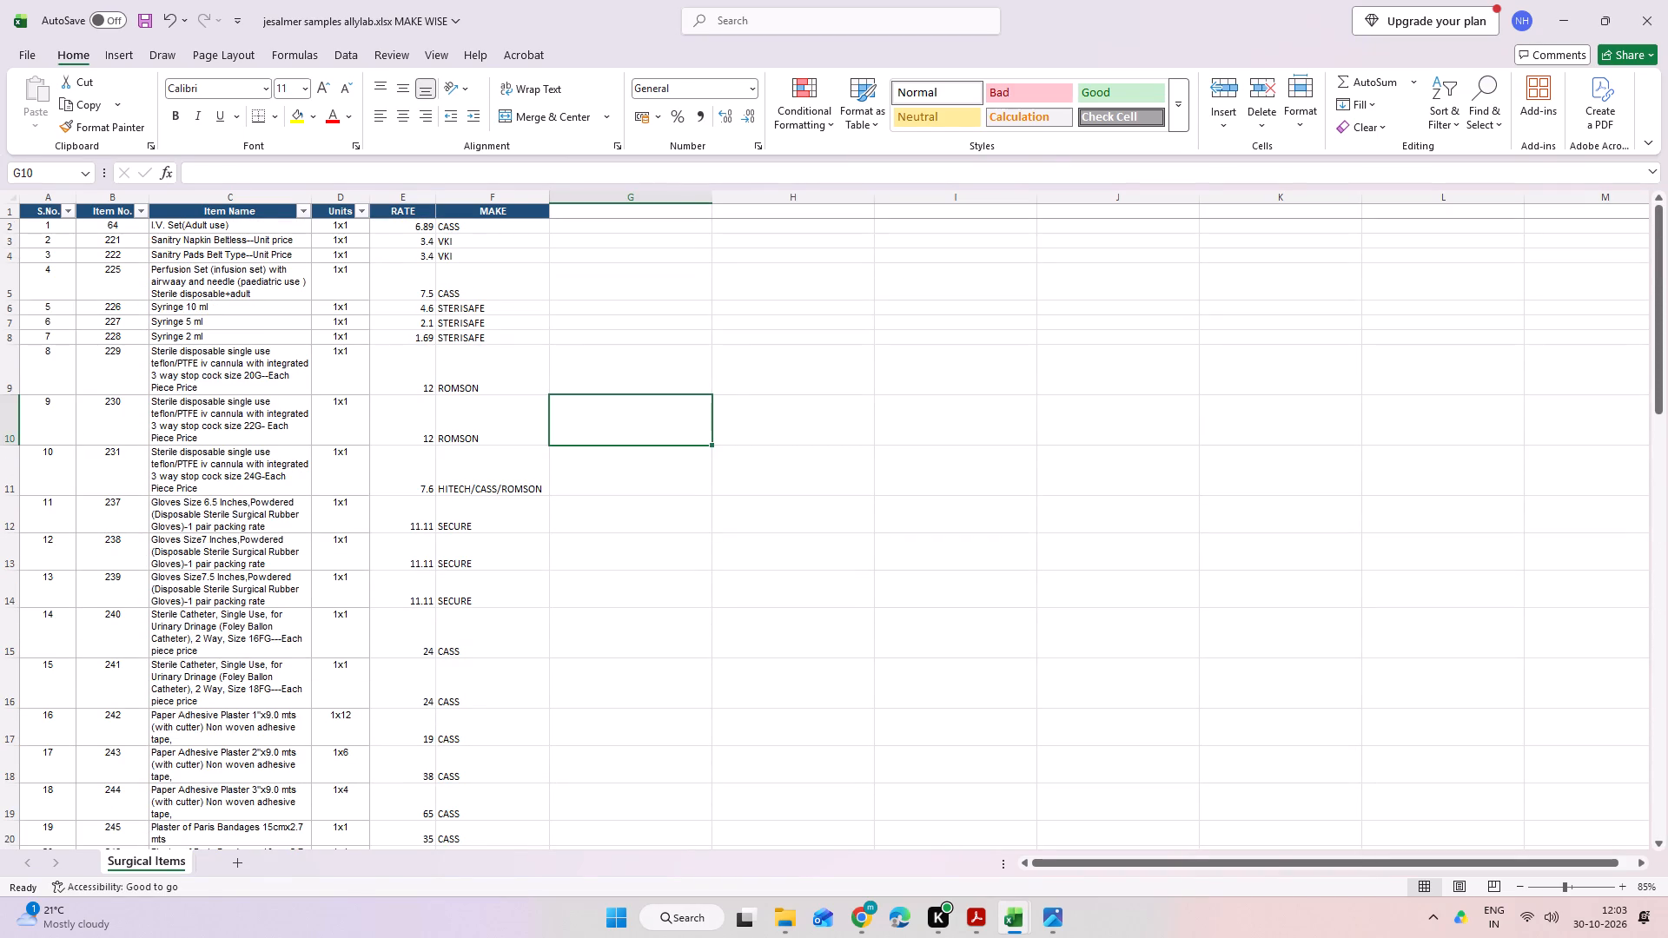
Center the RATE and MAKE columns both horizontally and vertically.
drag(398, 194, 495, 206)
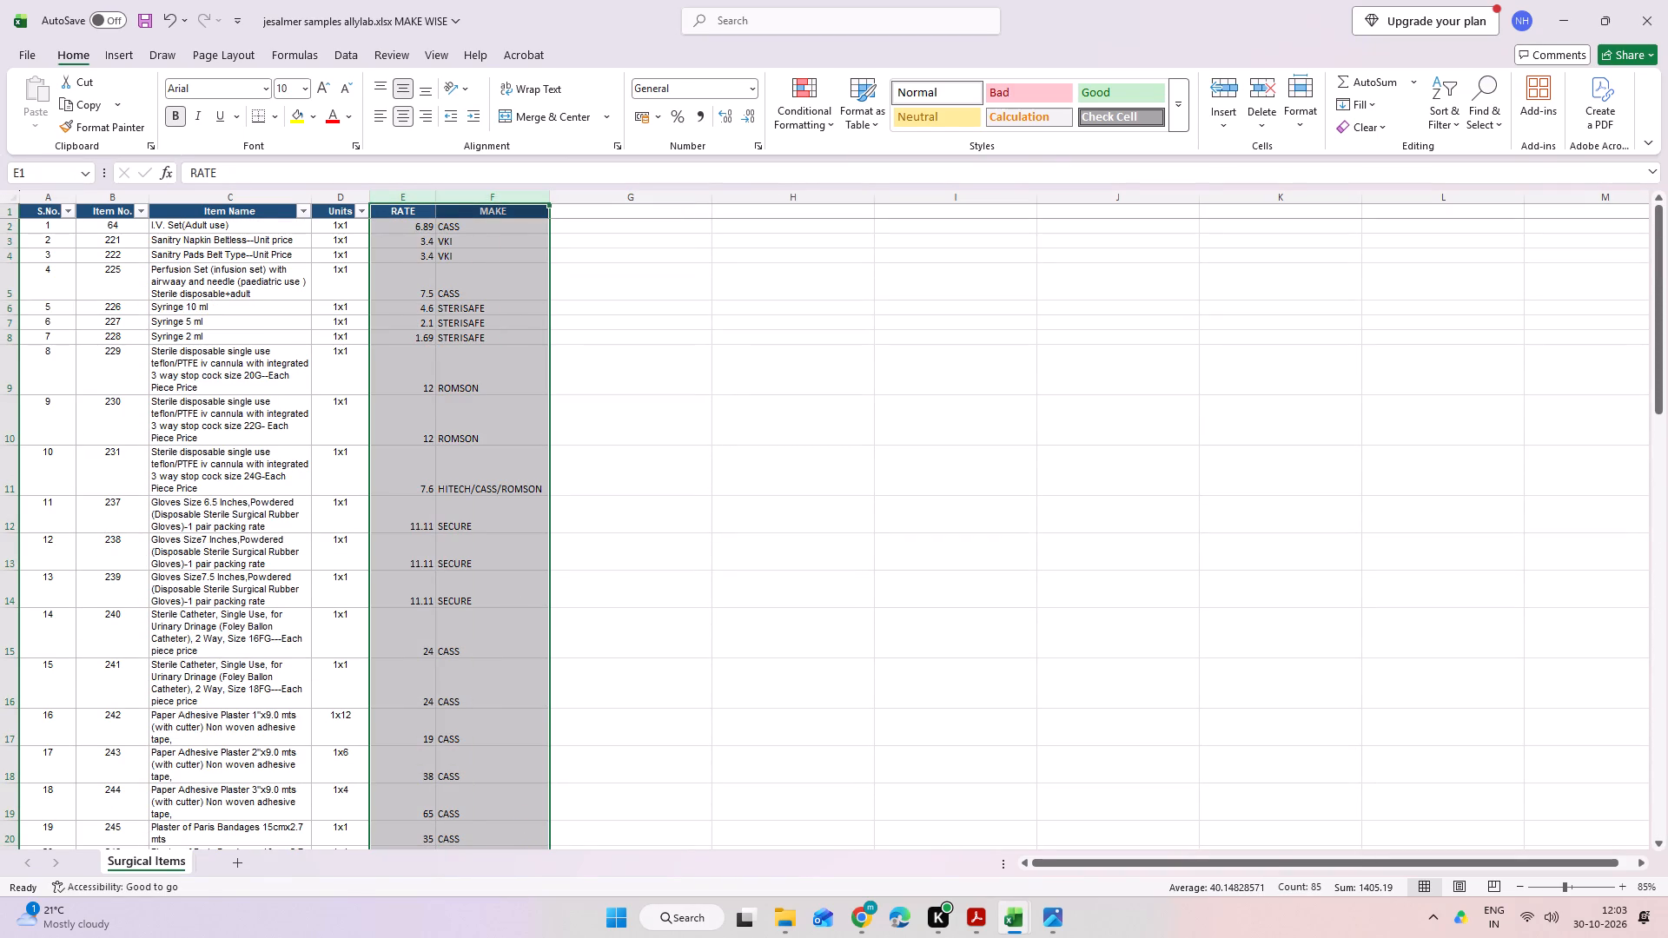
double_click(410, 113)
double_click(398, 86)
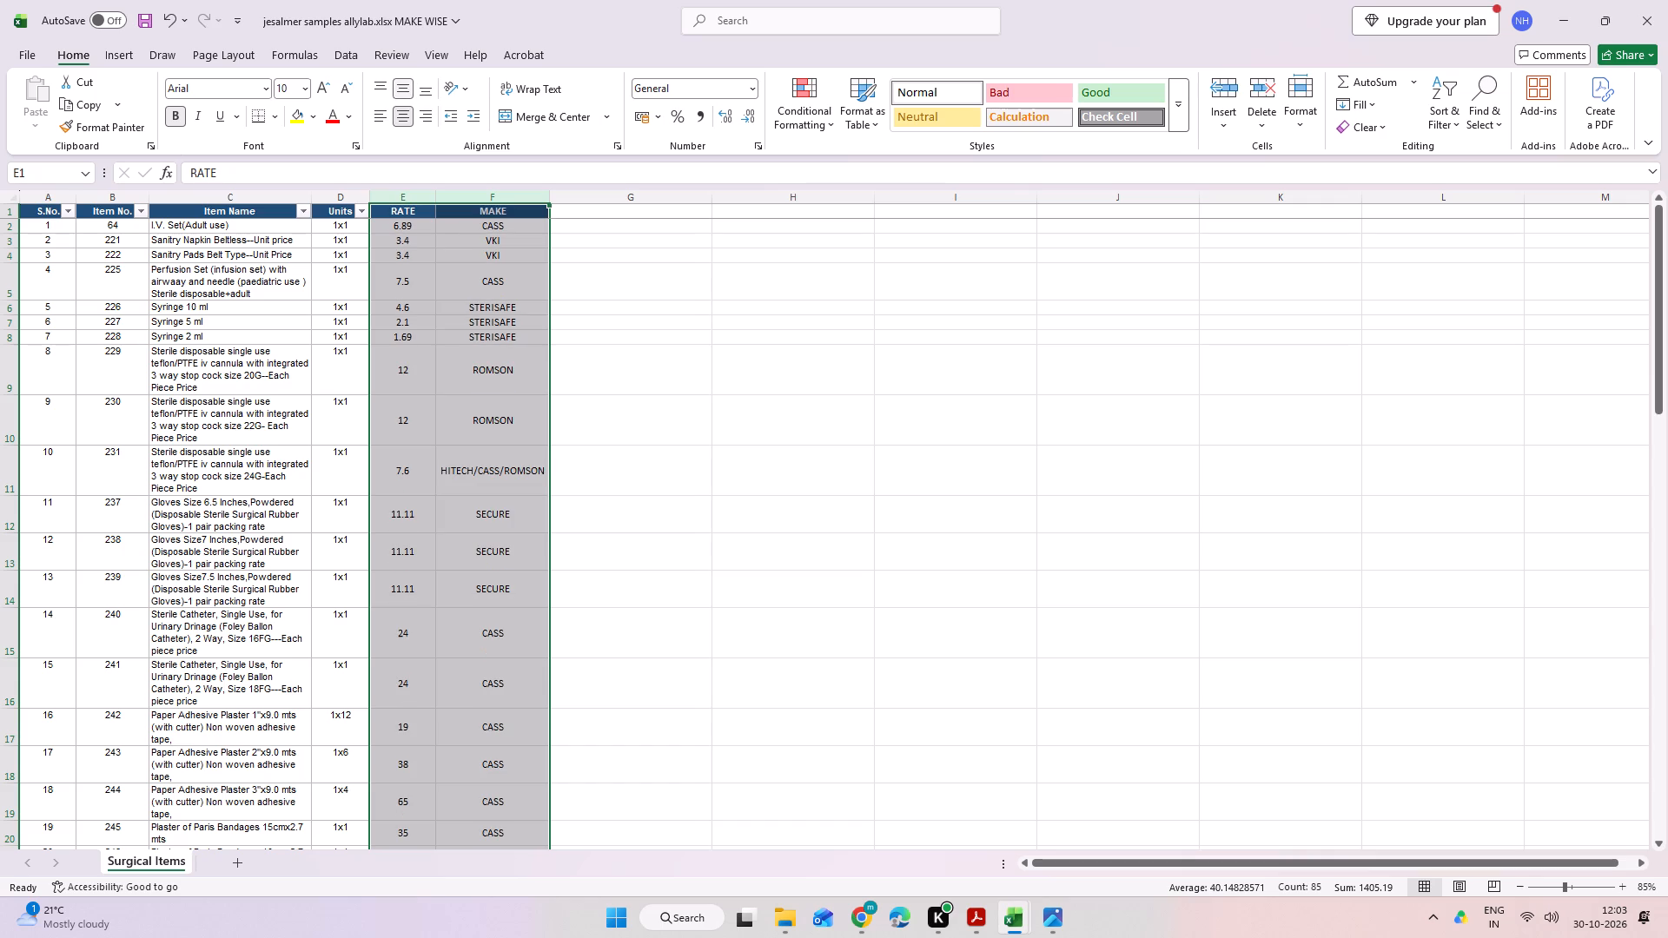
Set the font of the whole item table to Calibri at size 11.
click(877, 486)
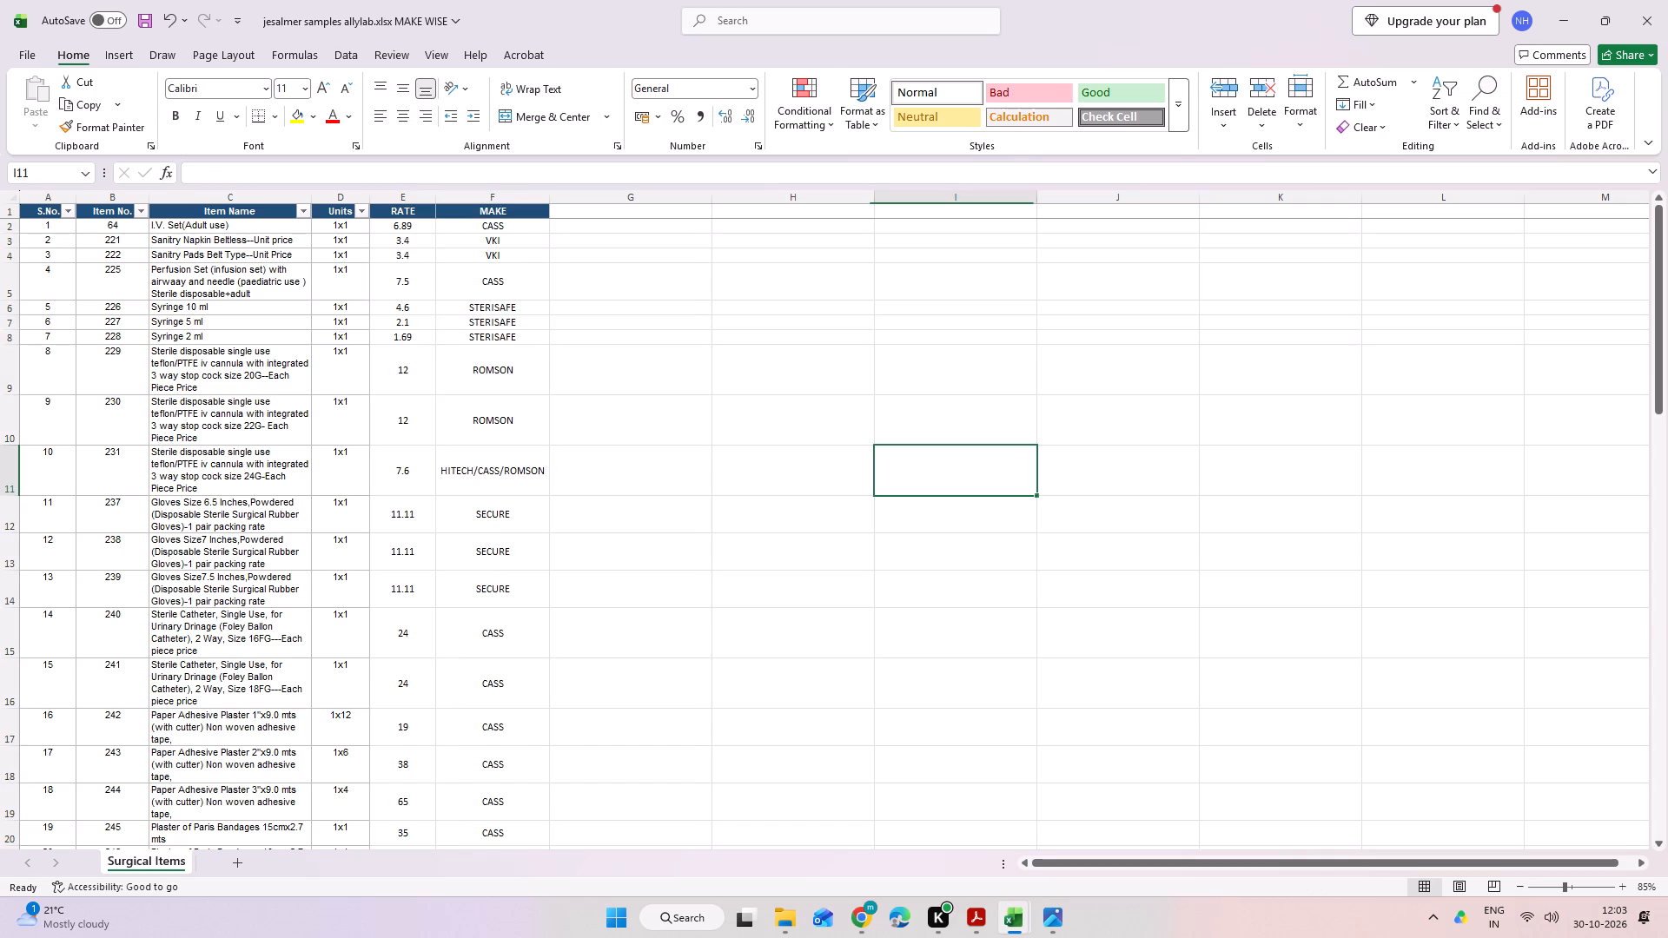
click(65, 240)
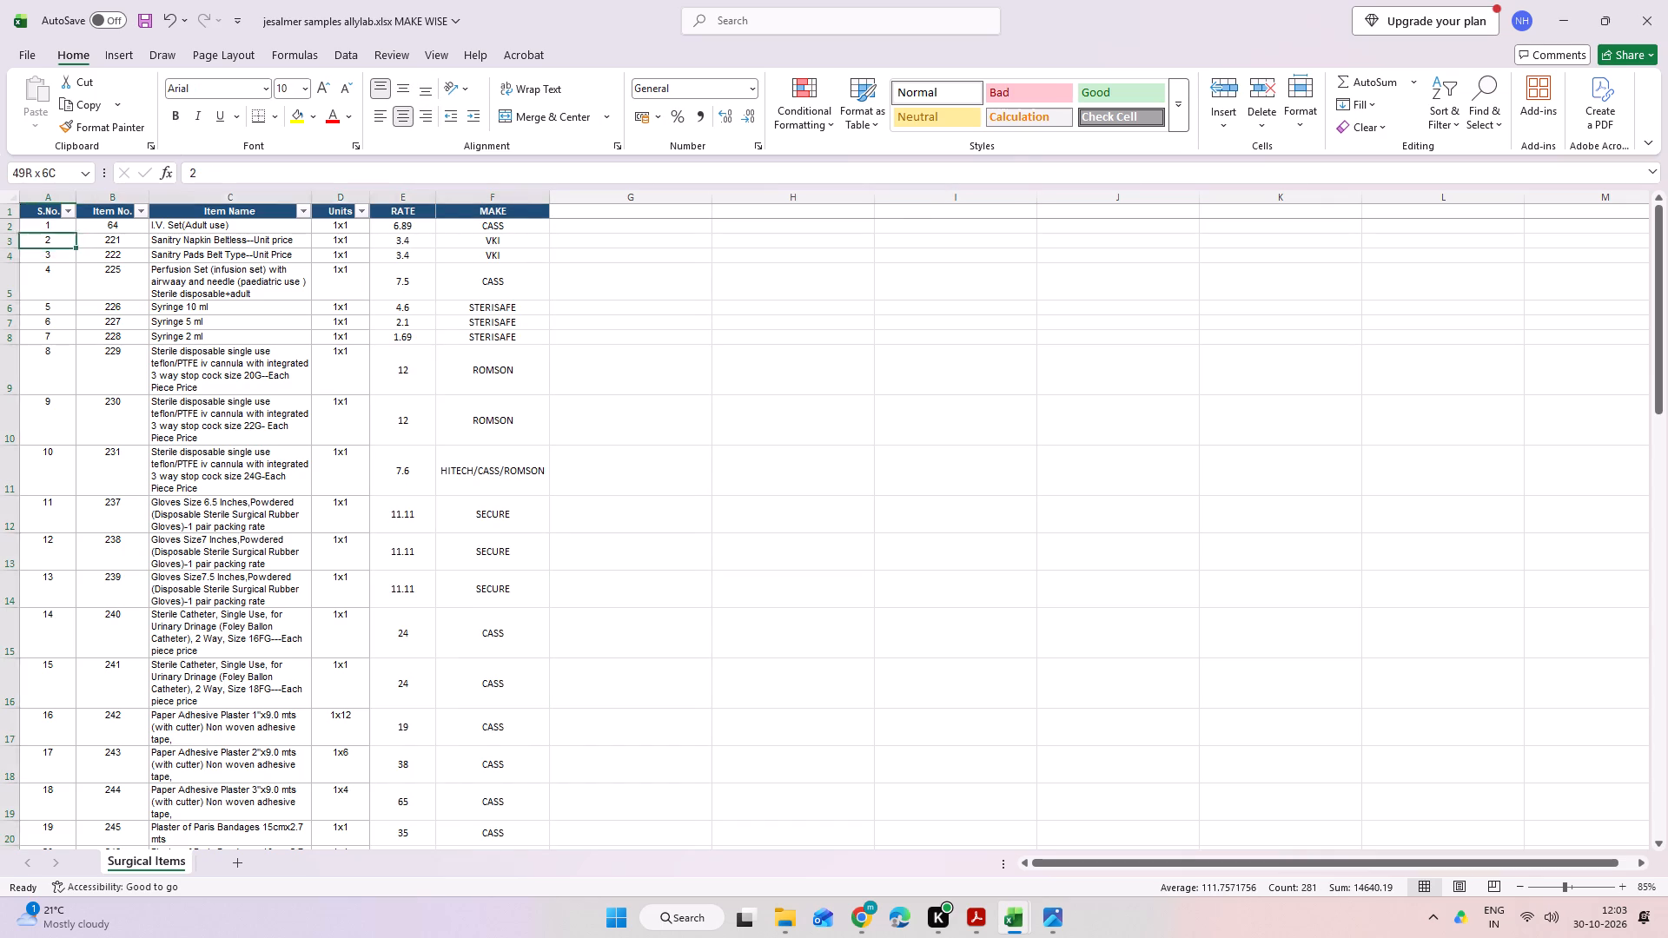
click(321, 82)
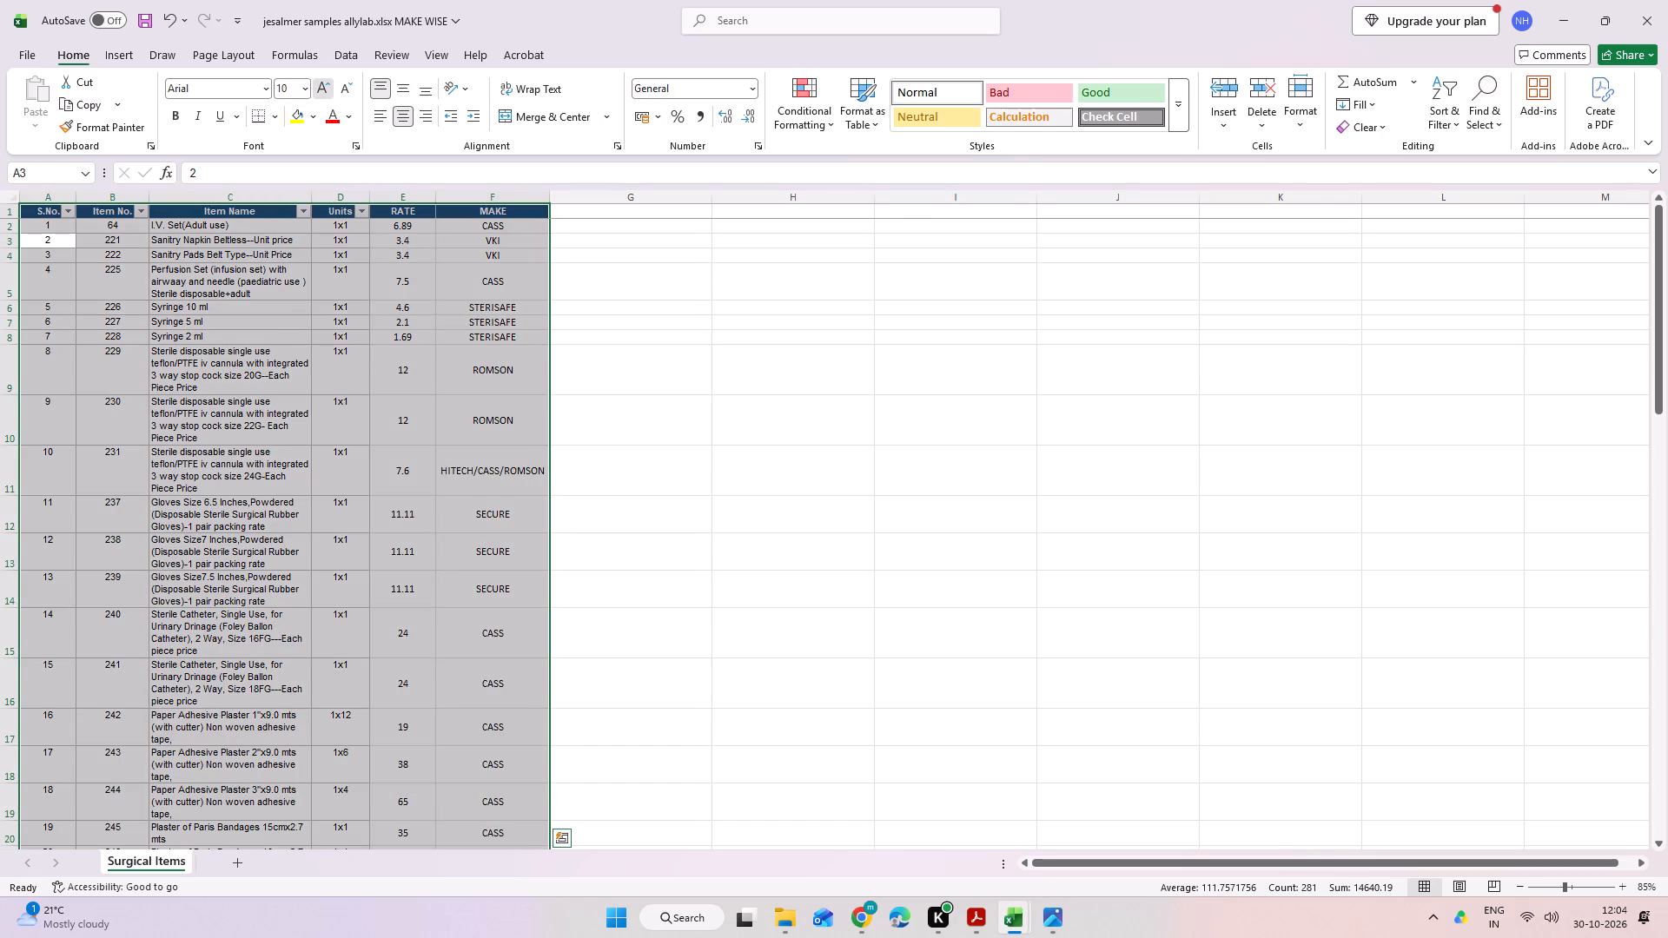
click(262, 86)
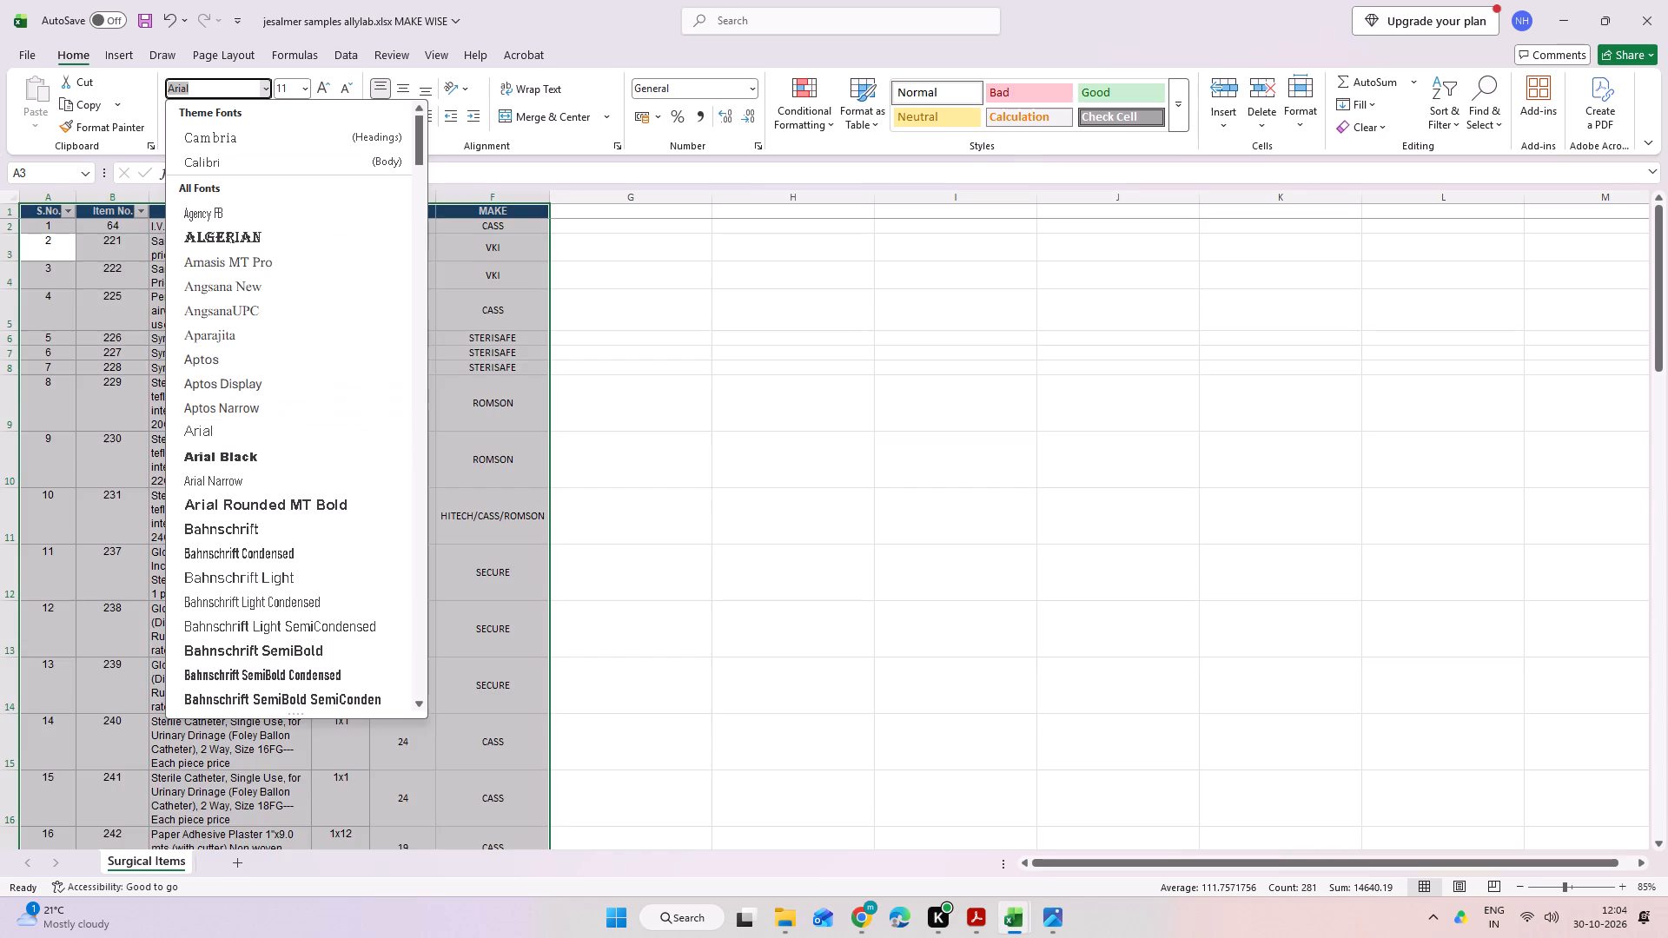
click(213, 156)
click(672, 400)
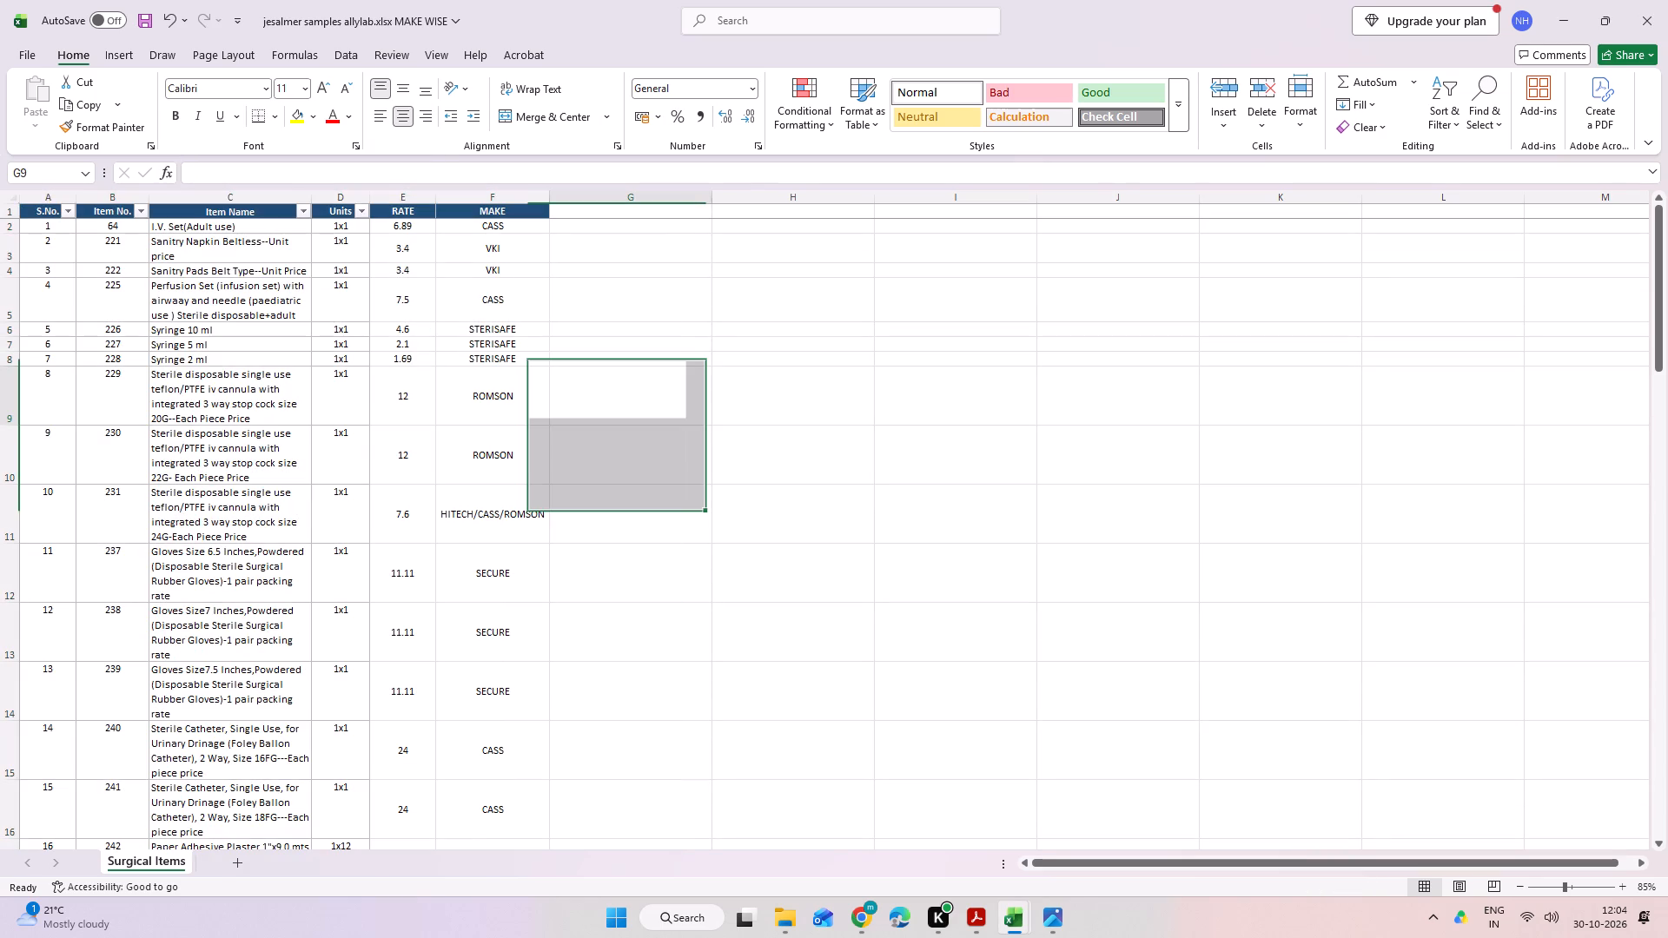
click(479, 541)
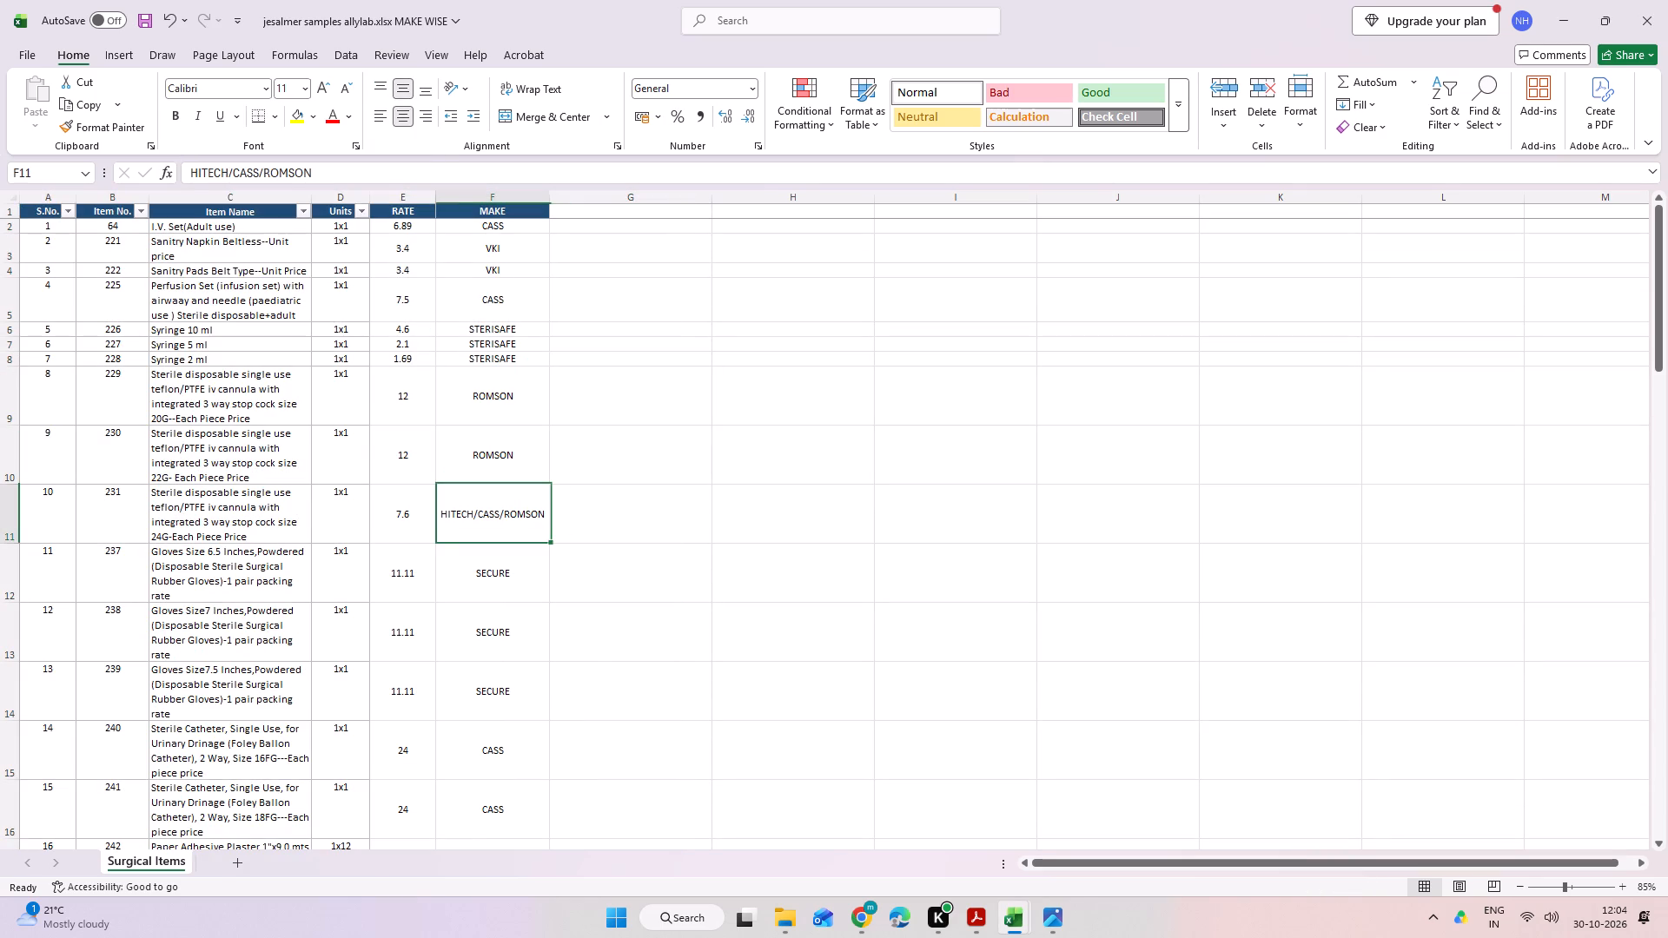
Apply all borders to the item table from the S.No. header through the MAKE entry of item 48.
drag(47, 211, 480, 937)
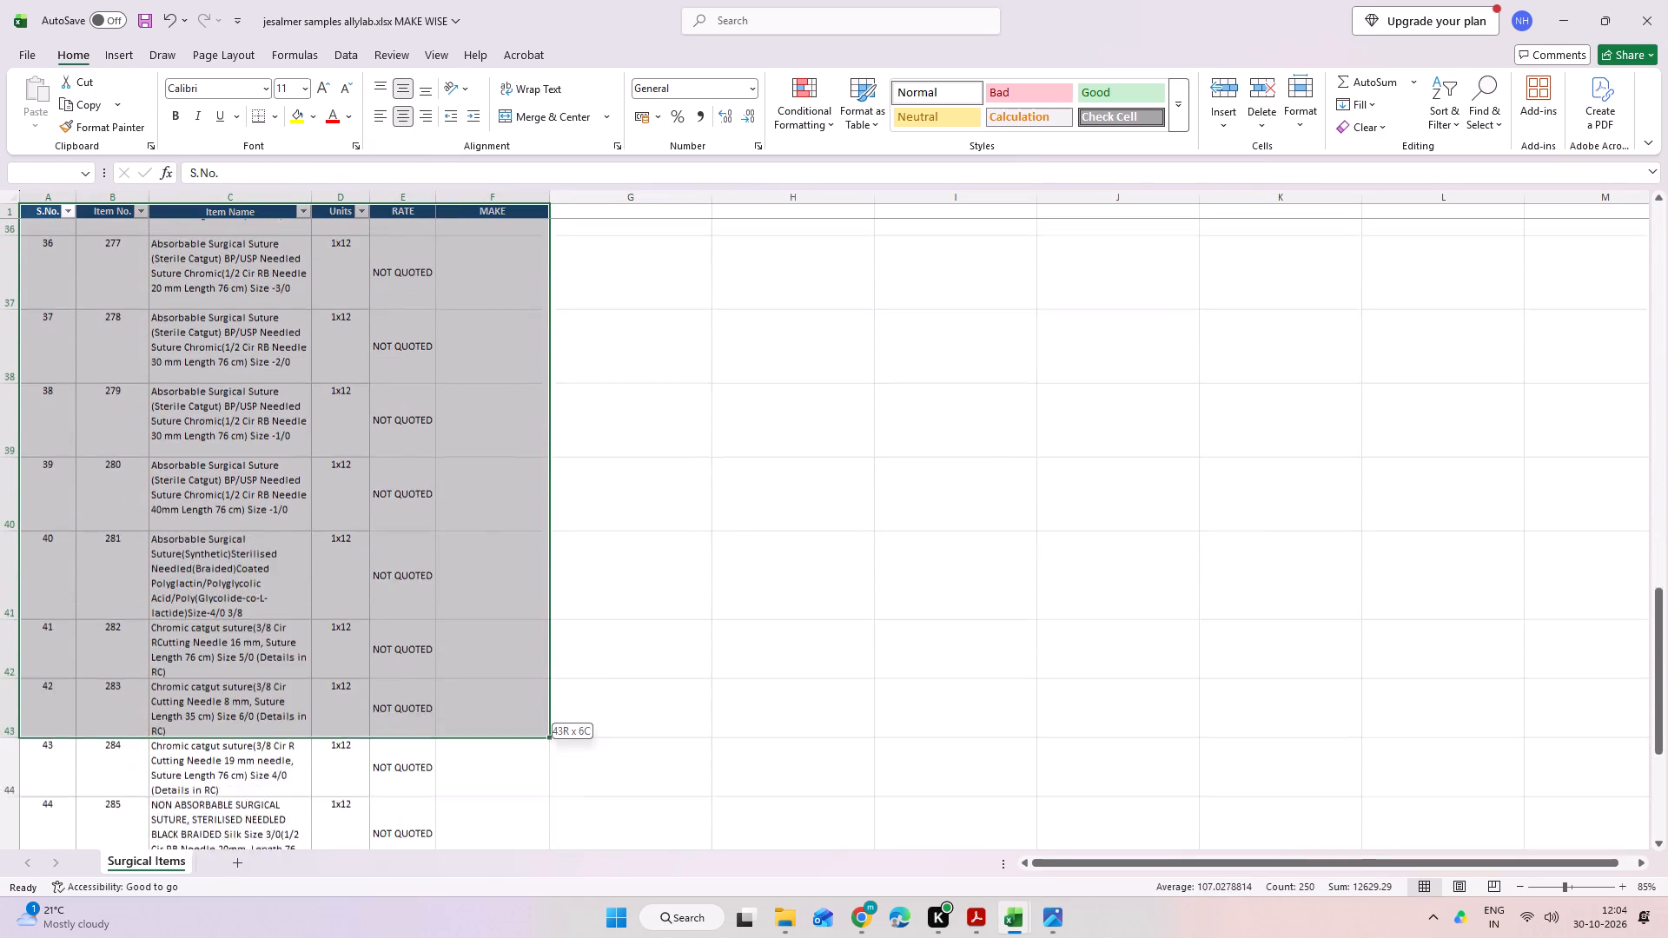
drag(480, 937, 447, 787)
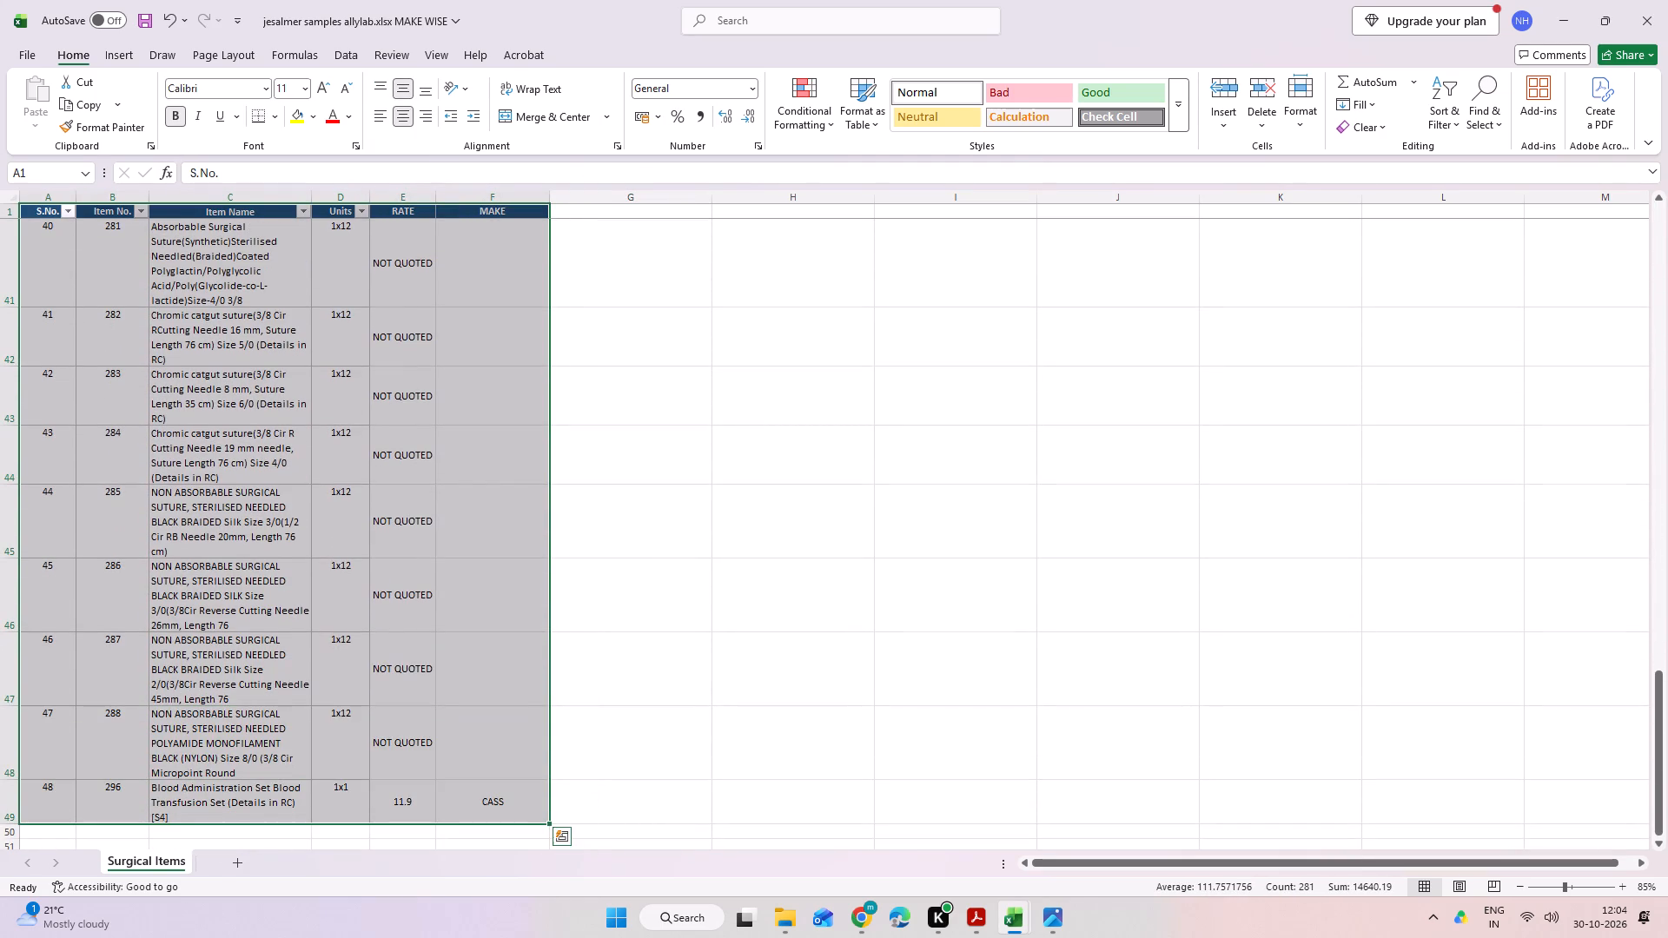
click(280, 116)
click(291, 293)
click(699, 500)
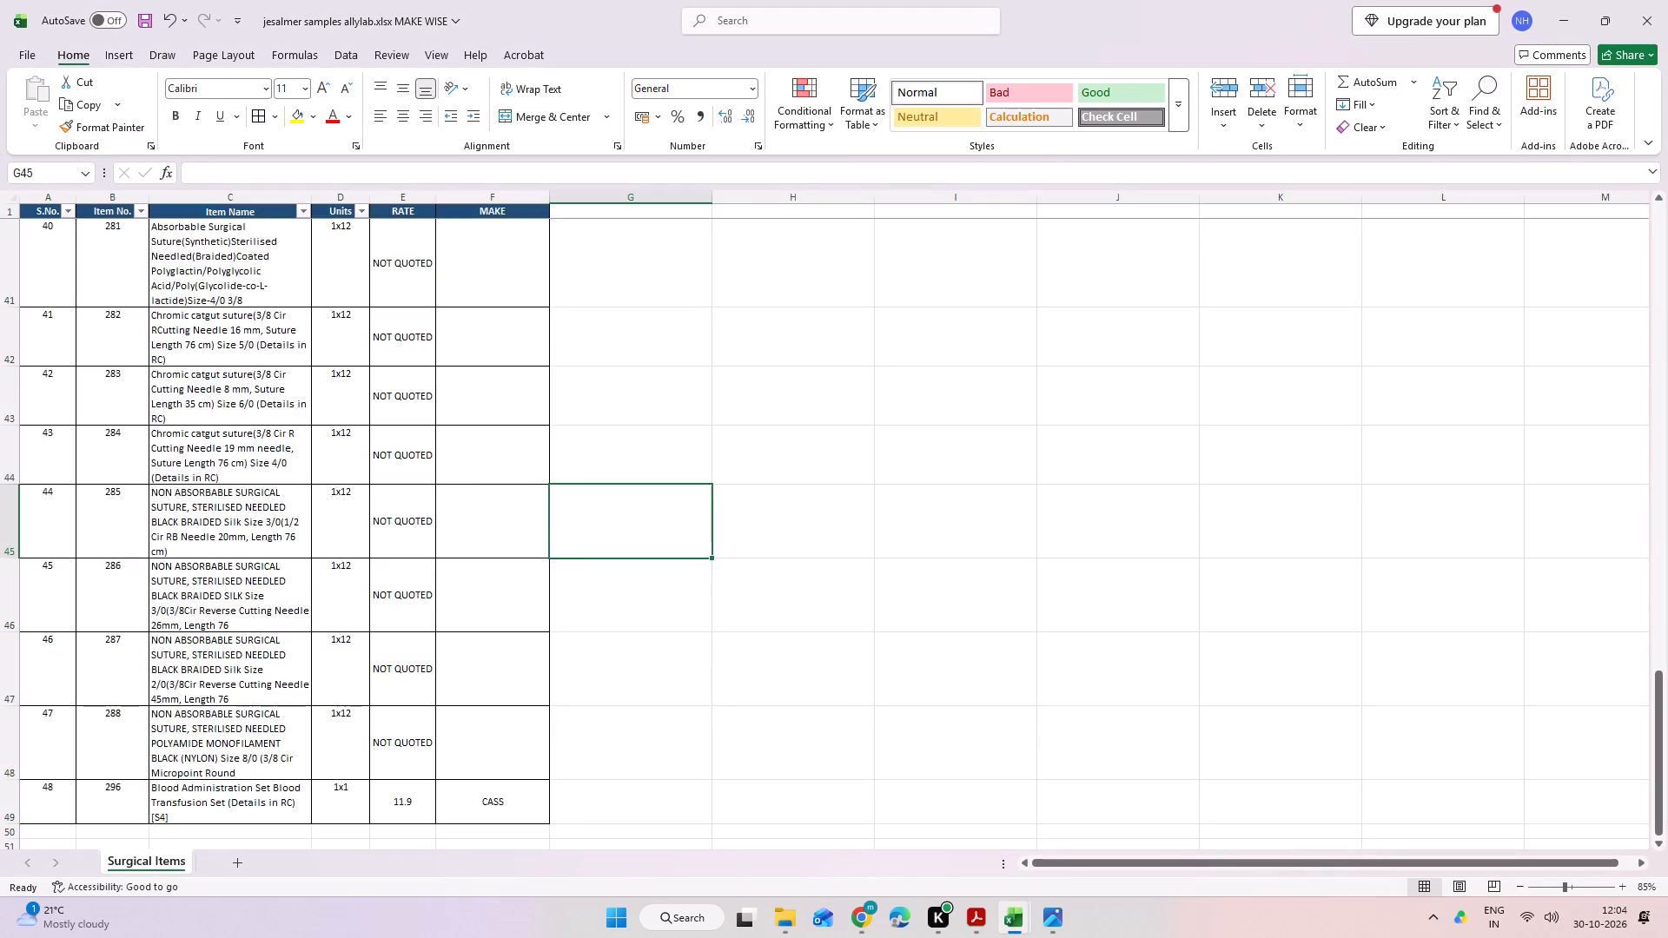
Select the whole item table and set the print margins to Narrow.
scroll(531, 486, up, 16)
click(485, 372)
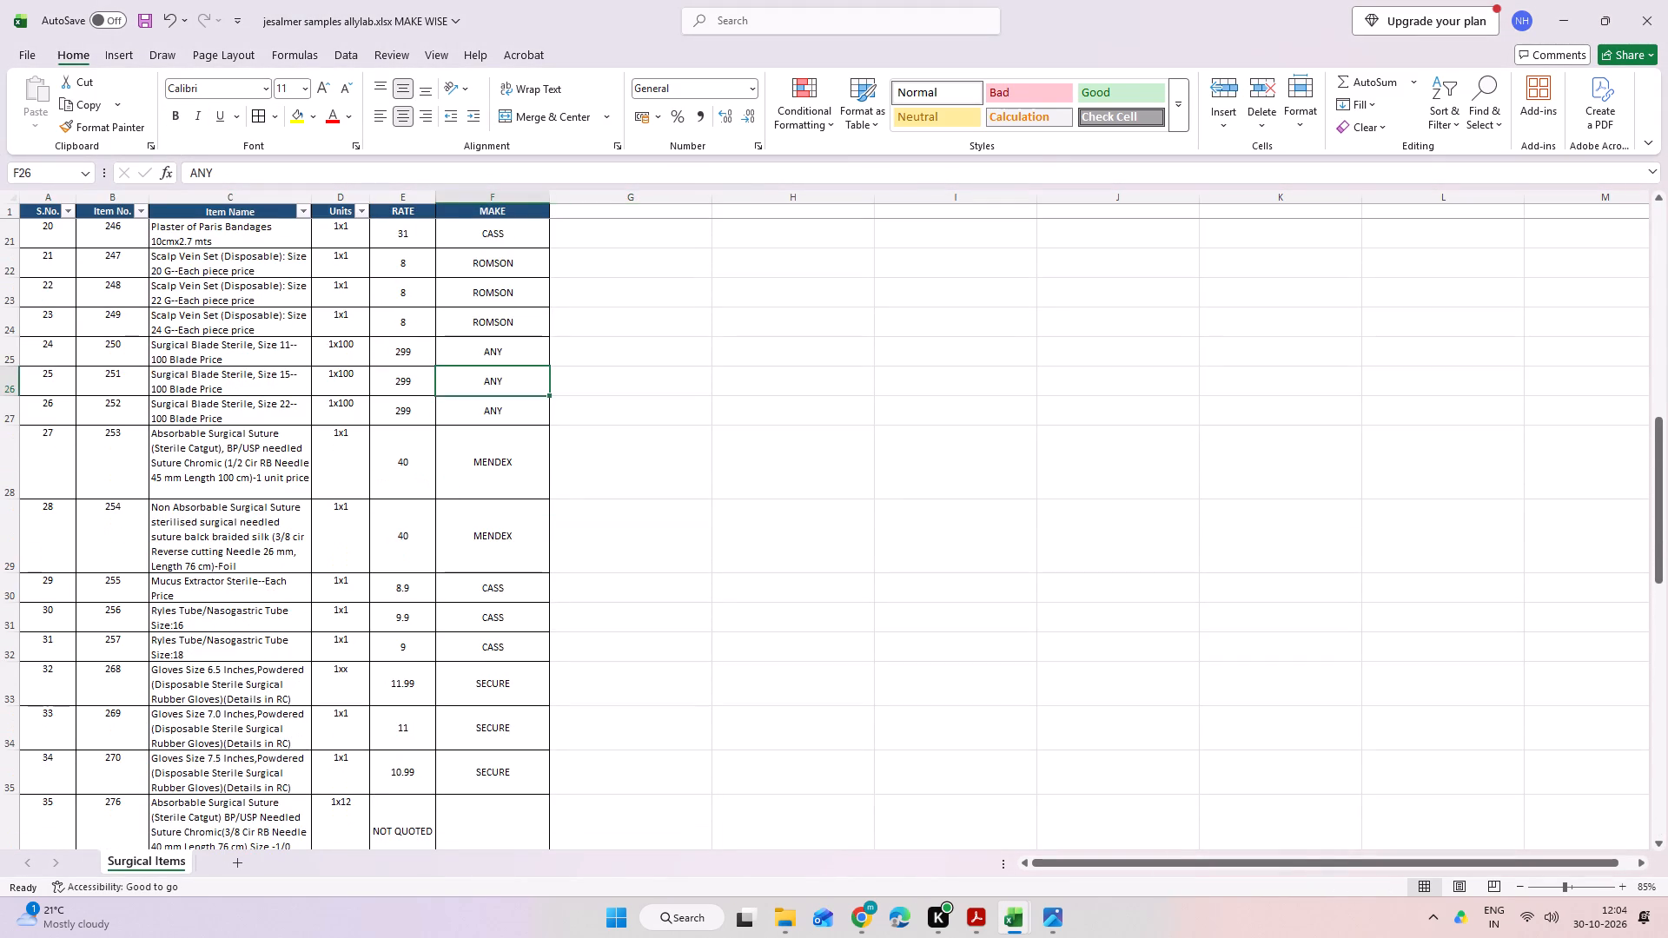
key(ctrl+a)
key(ctrl+p)
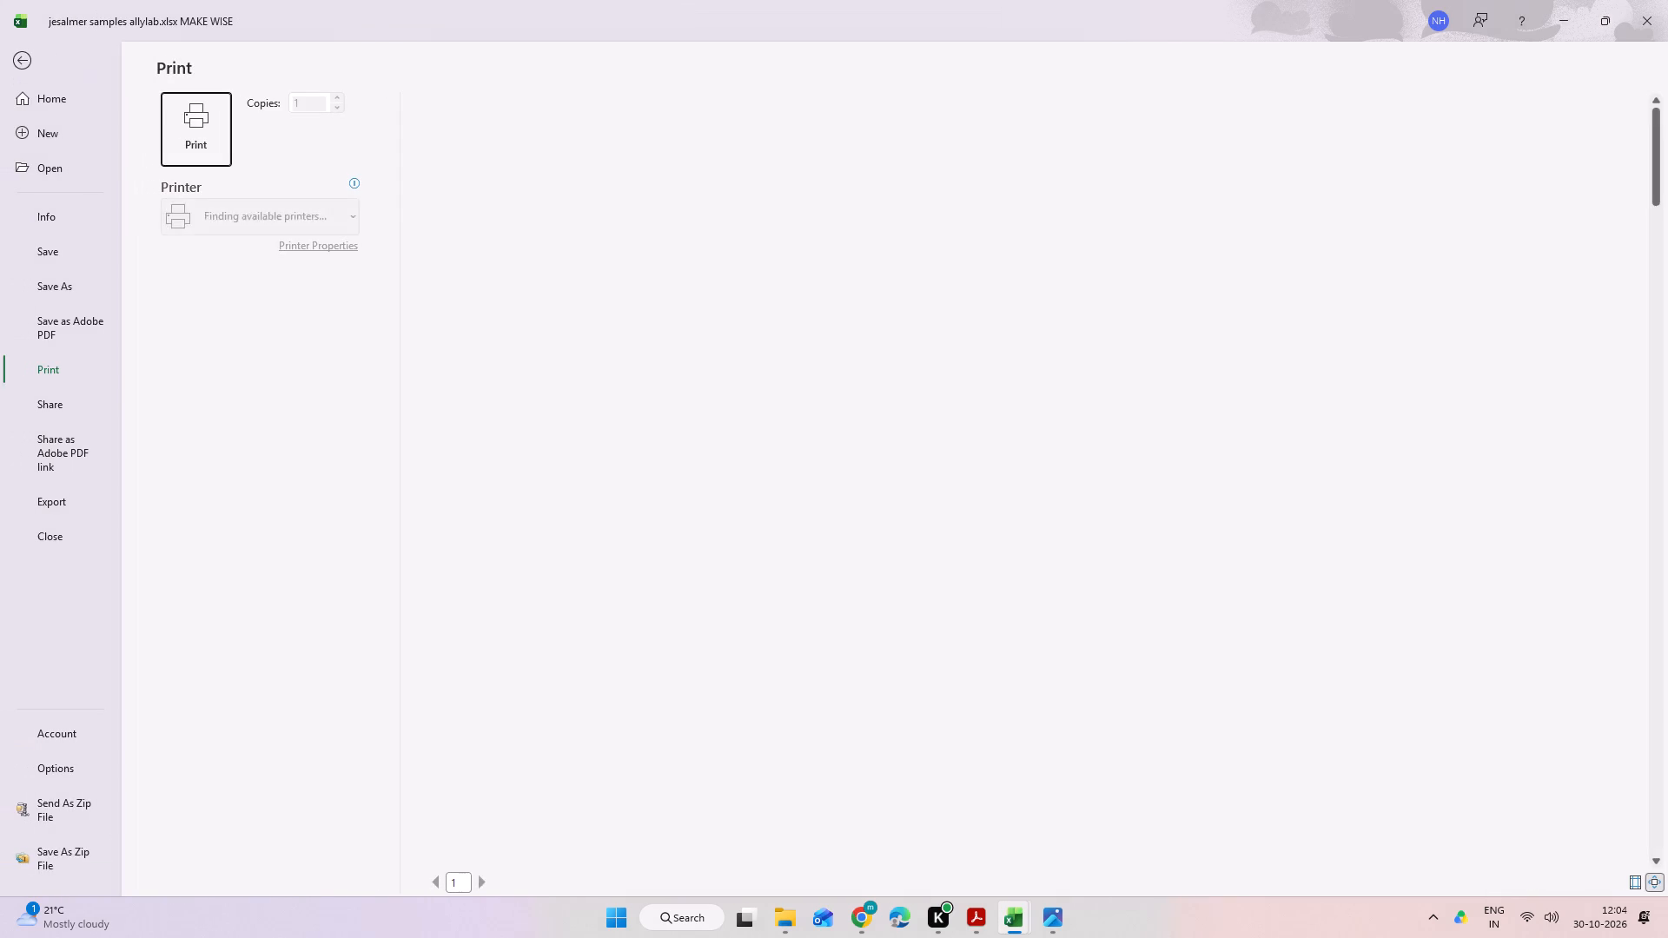
scroll(1160, 468, down, 6)
click(308, 531)
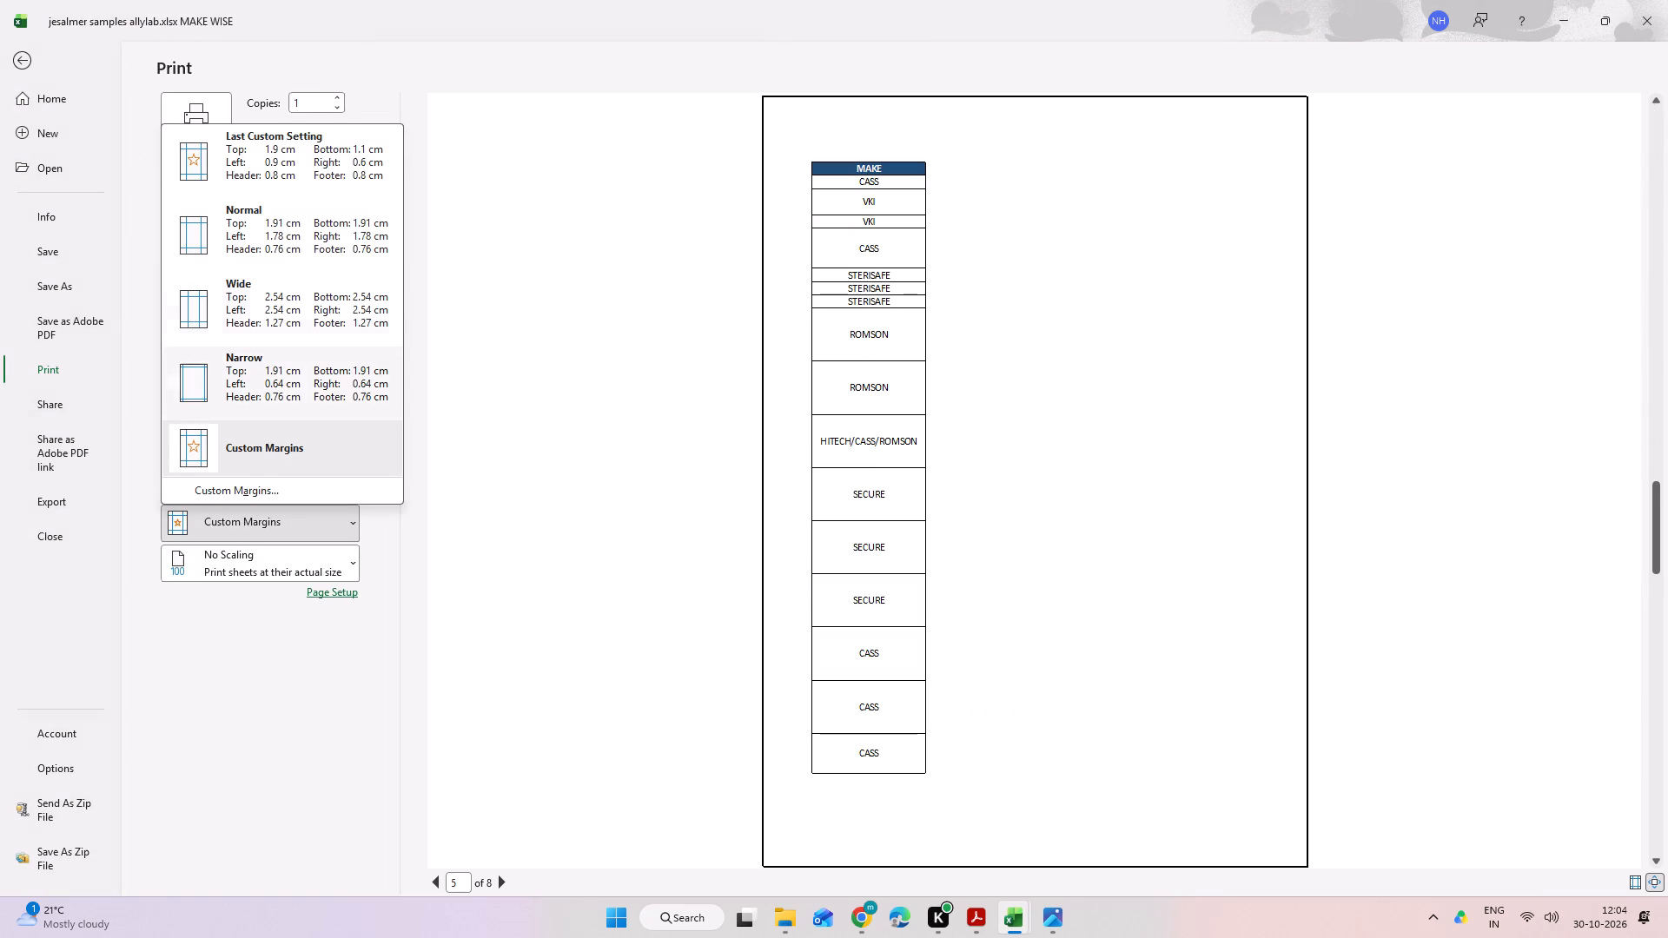
click(235, 380)
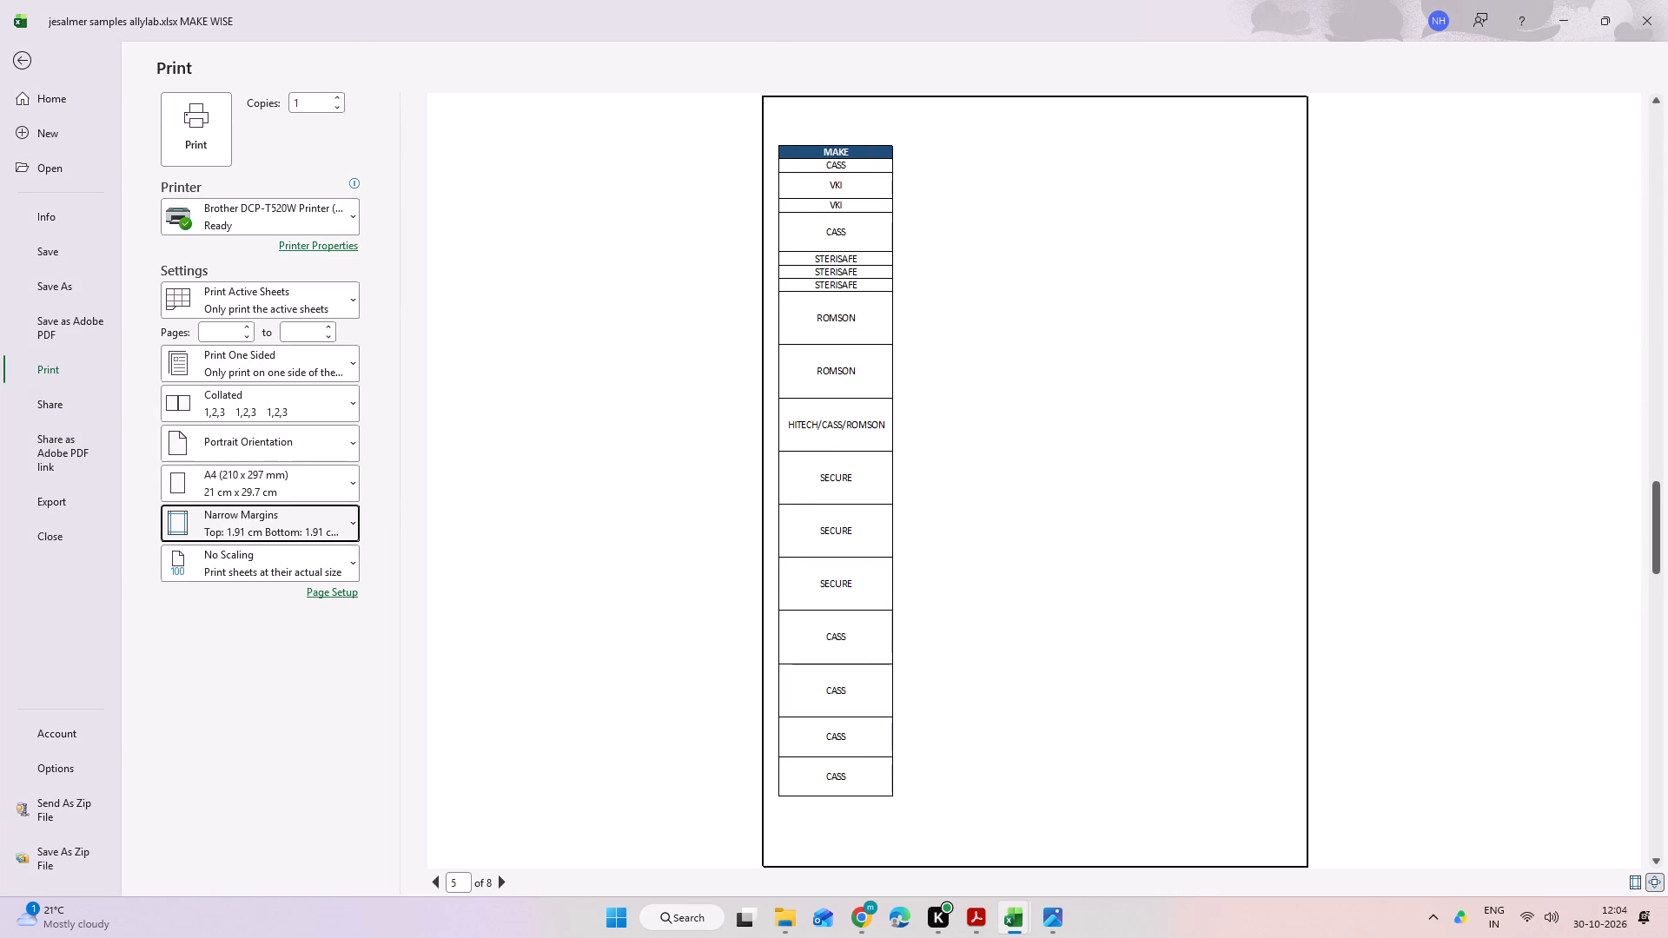
scroll(308, 532, up, 5)
key(Escape)
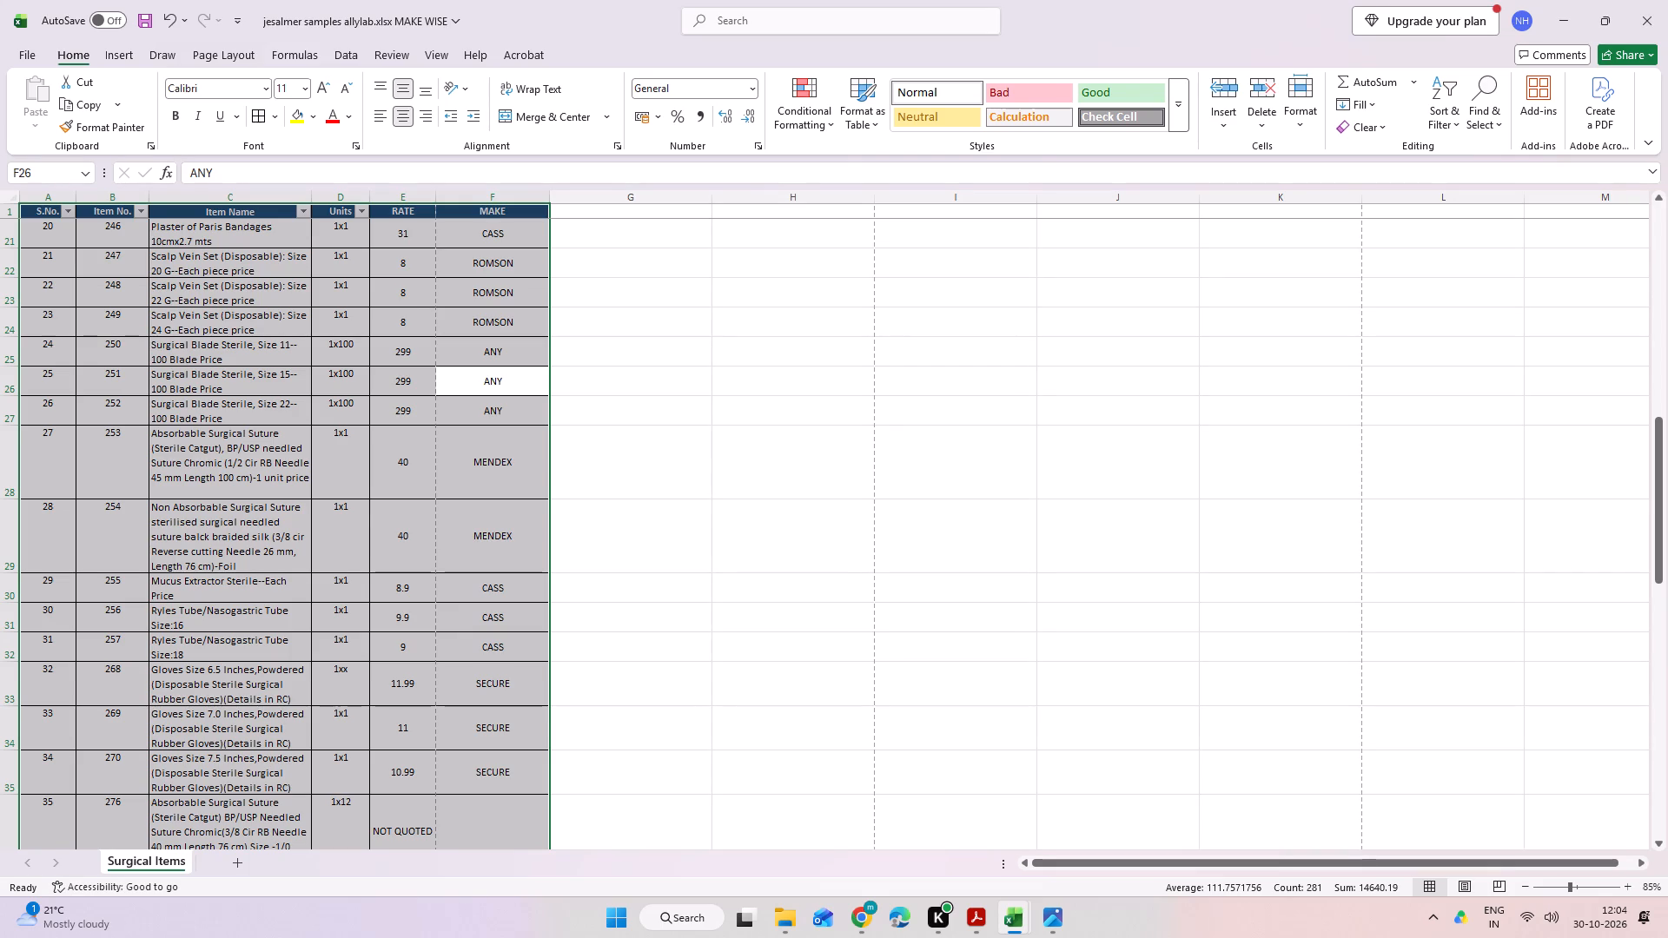
Set up printing of only the current selection, with Narrow margins.
key(ctrl+p)
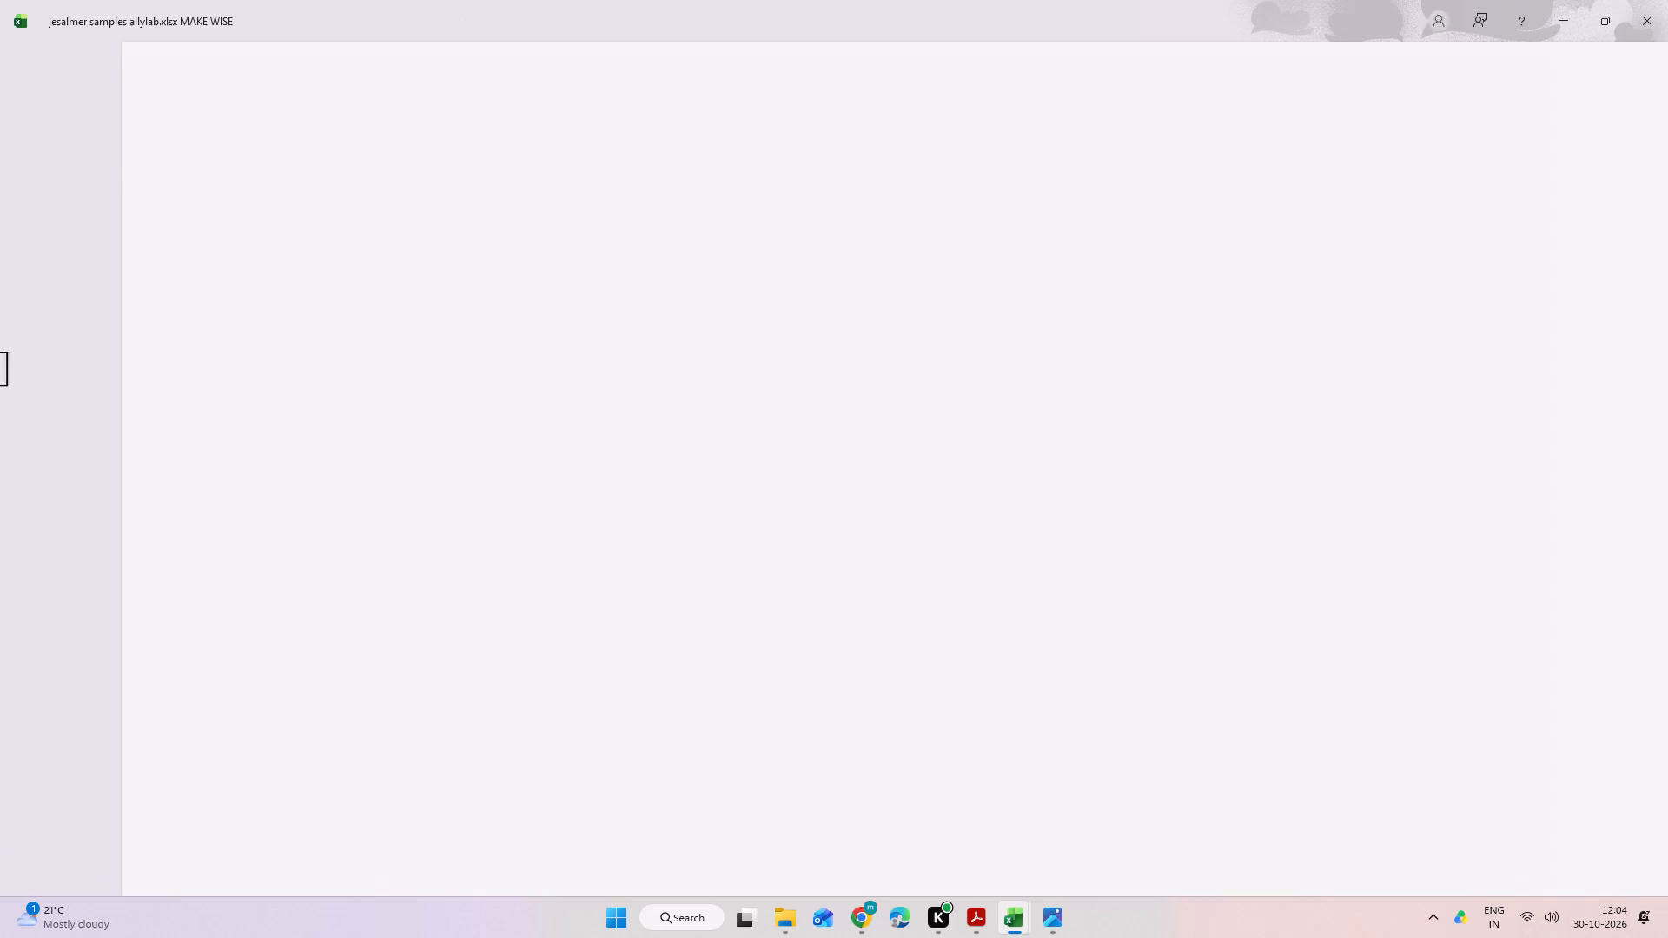
click(330, 301)
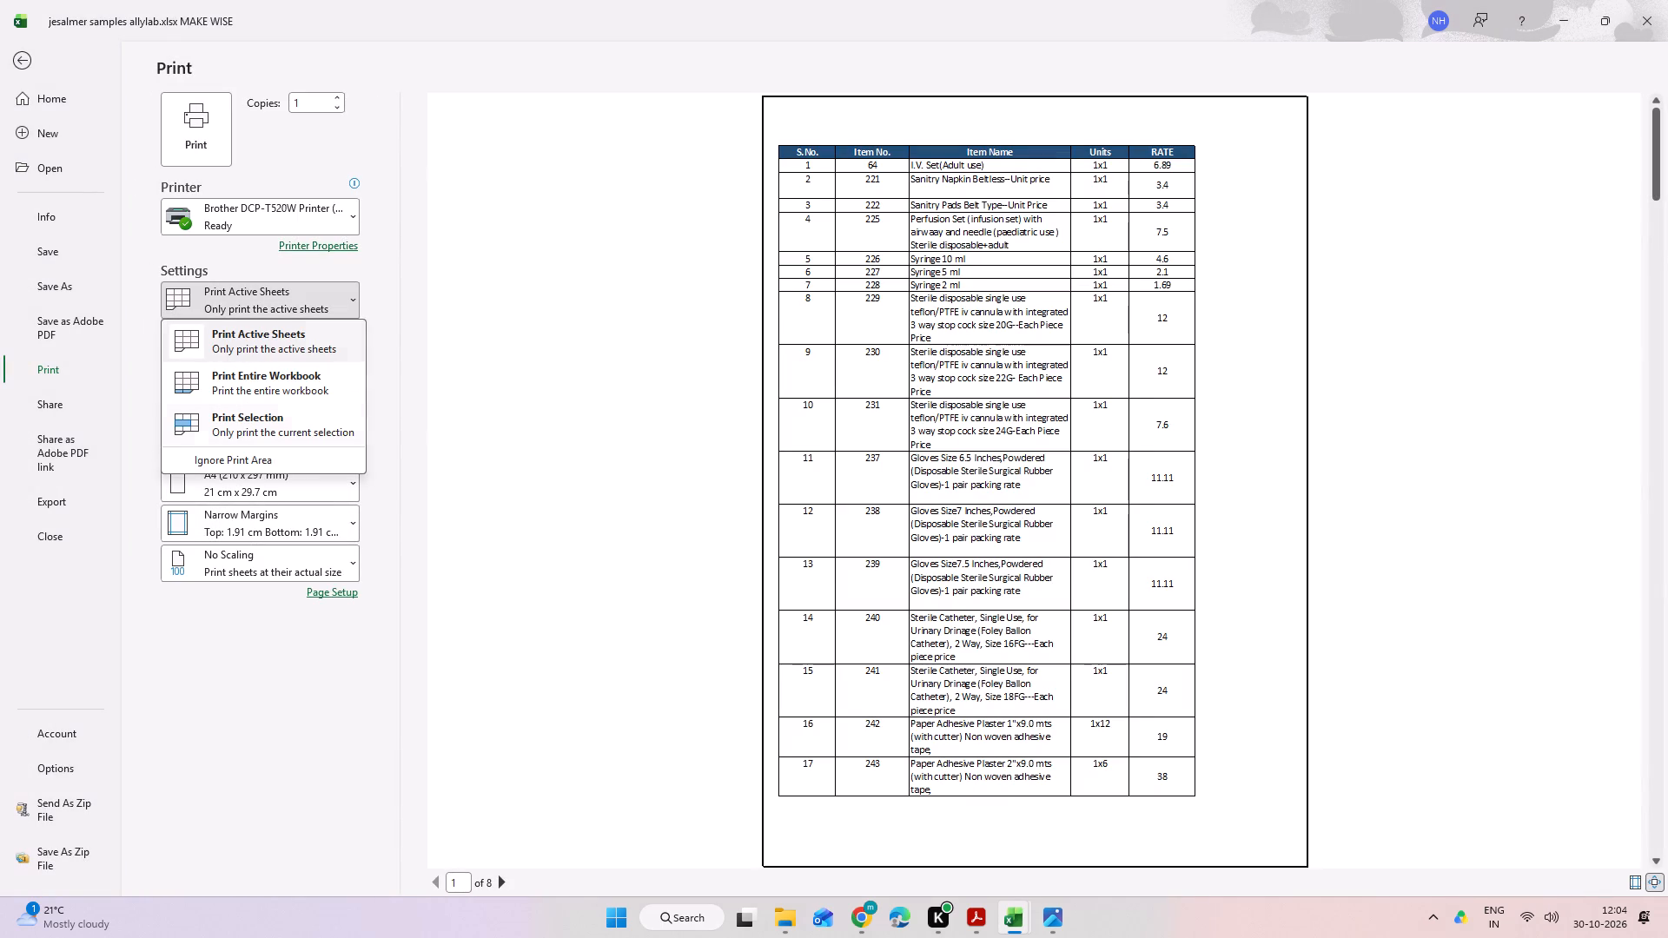
click(301, 417)
click(328, 531)
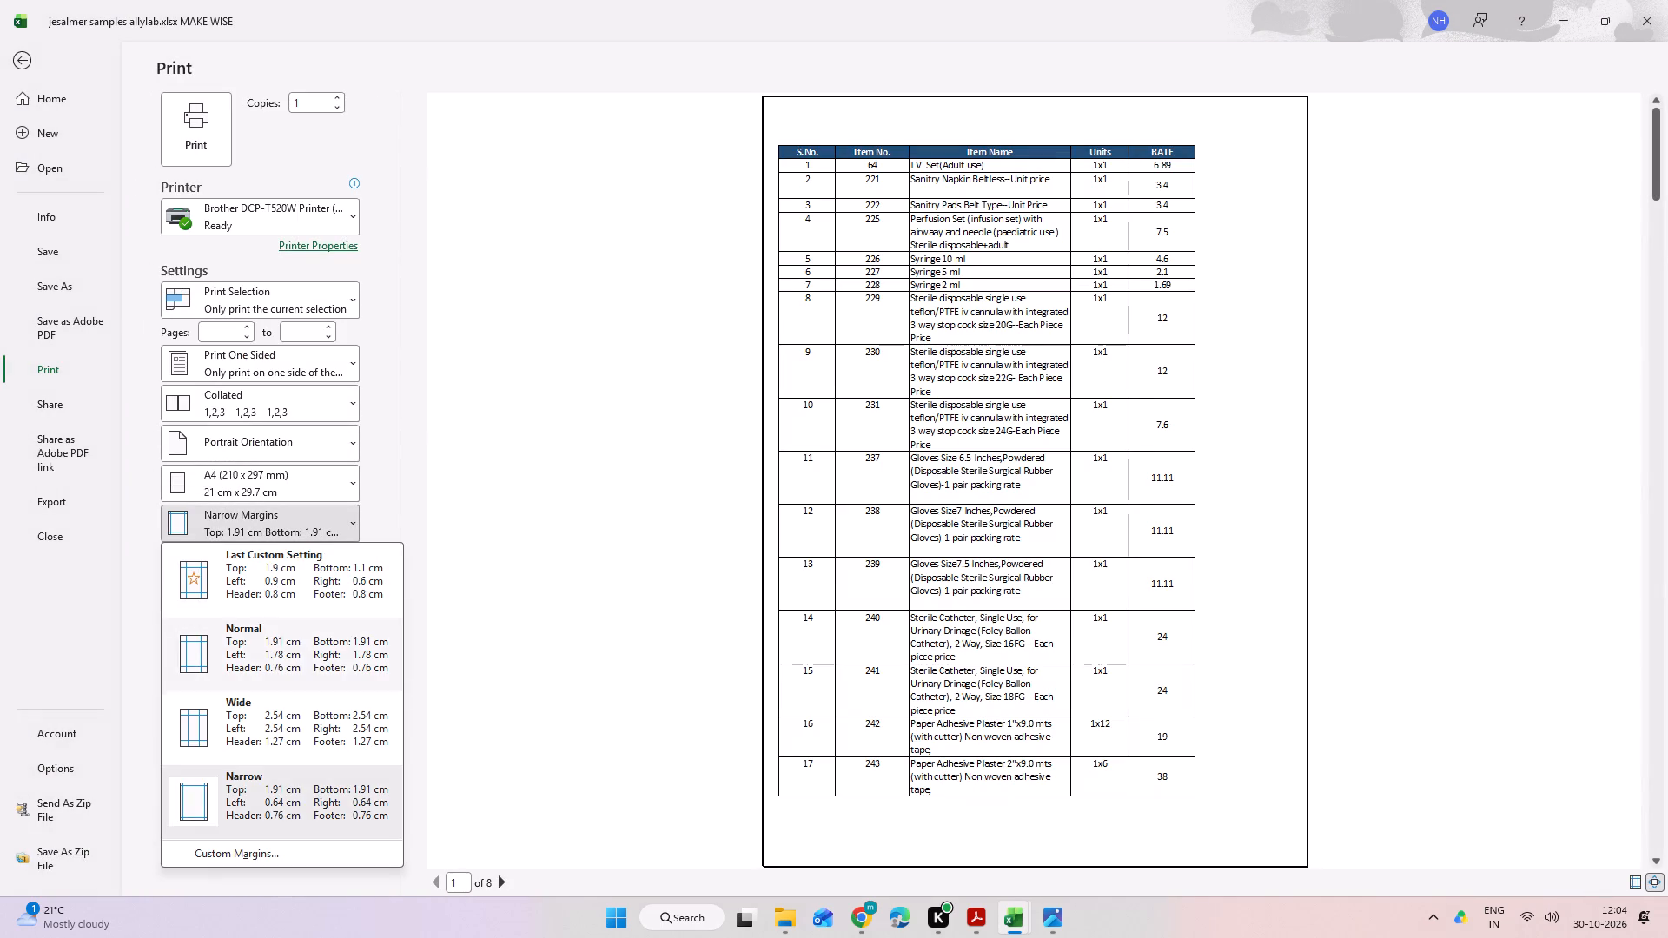
click(249, 796)
Scale the printout to fit all columns on one page and check the preview pages.
click(324, 569)
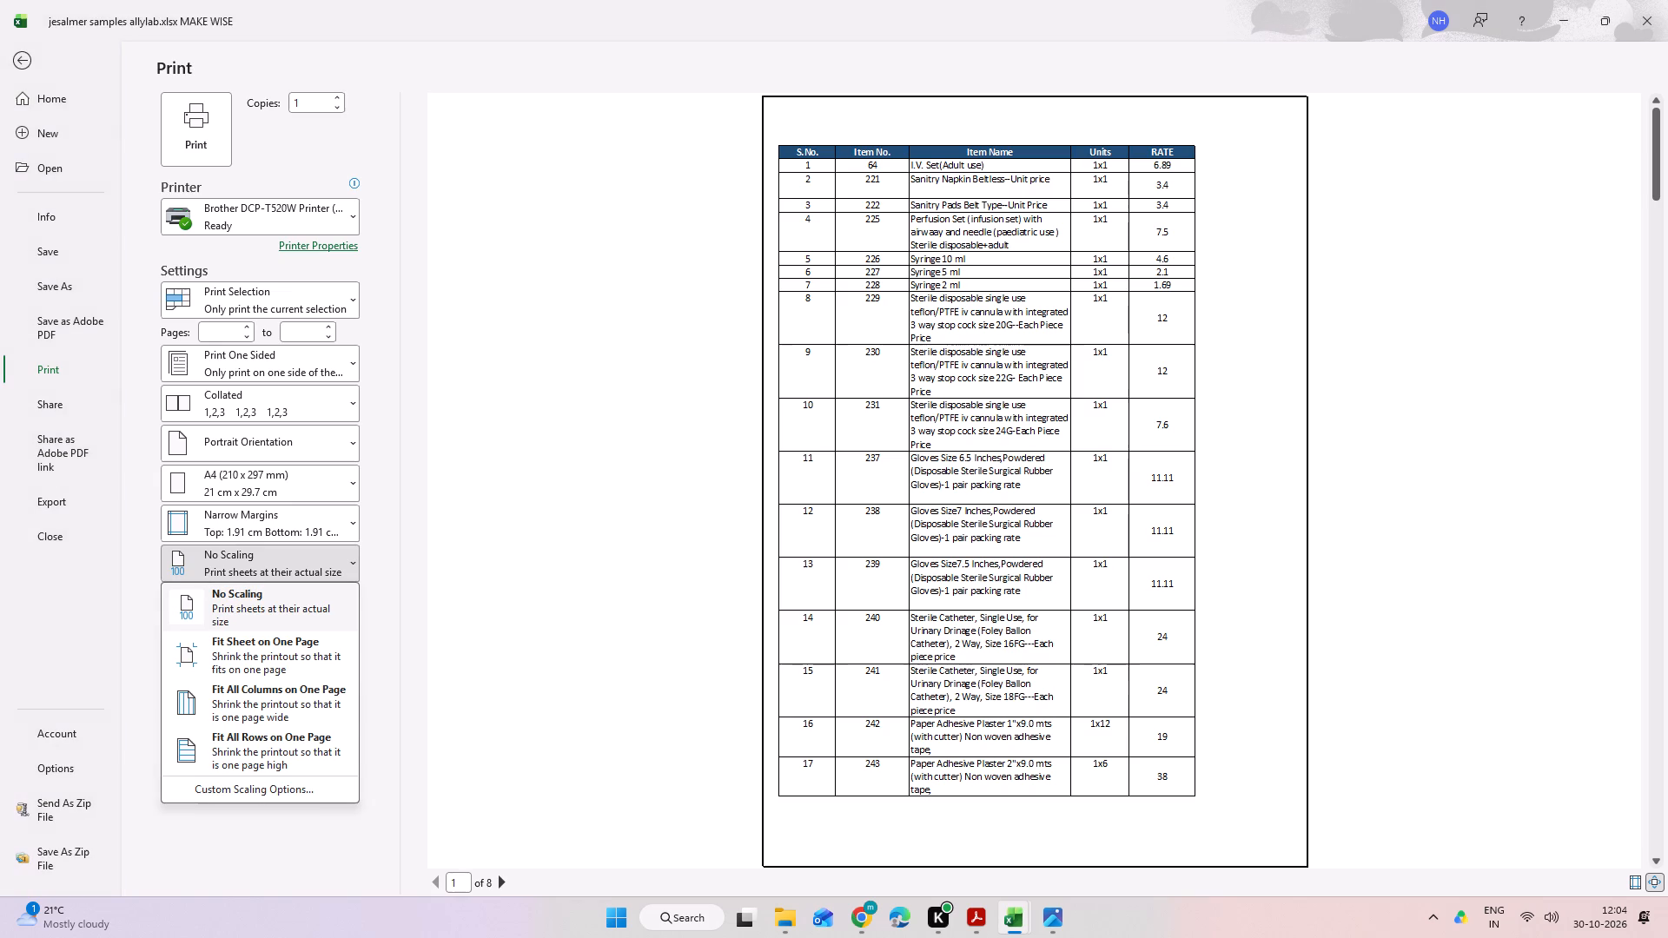
click(278, 697)
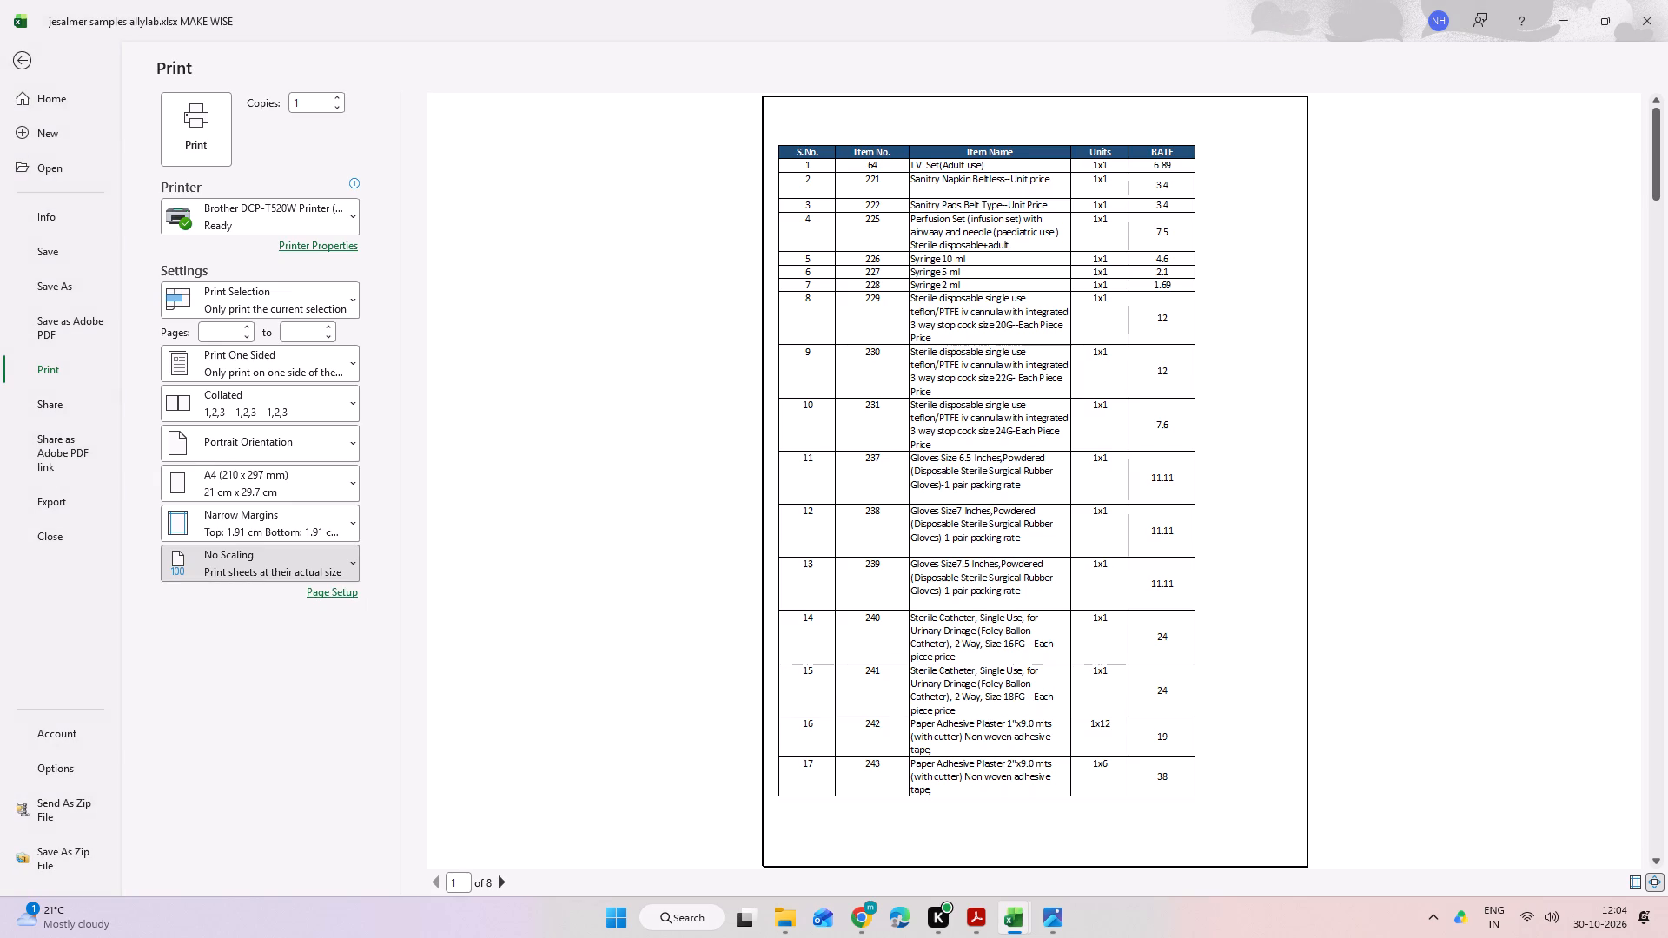
scroll(1261, 396, down, 4)
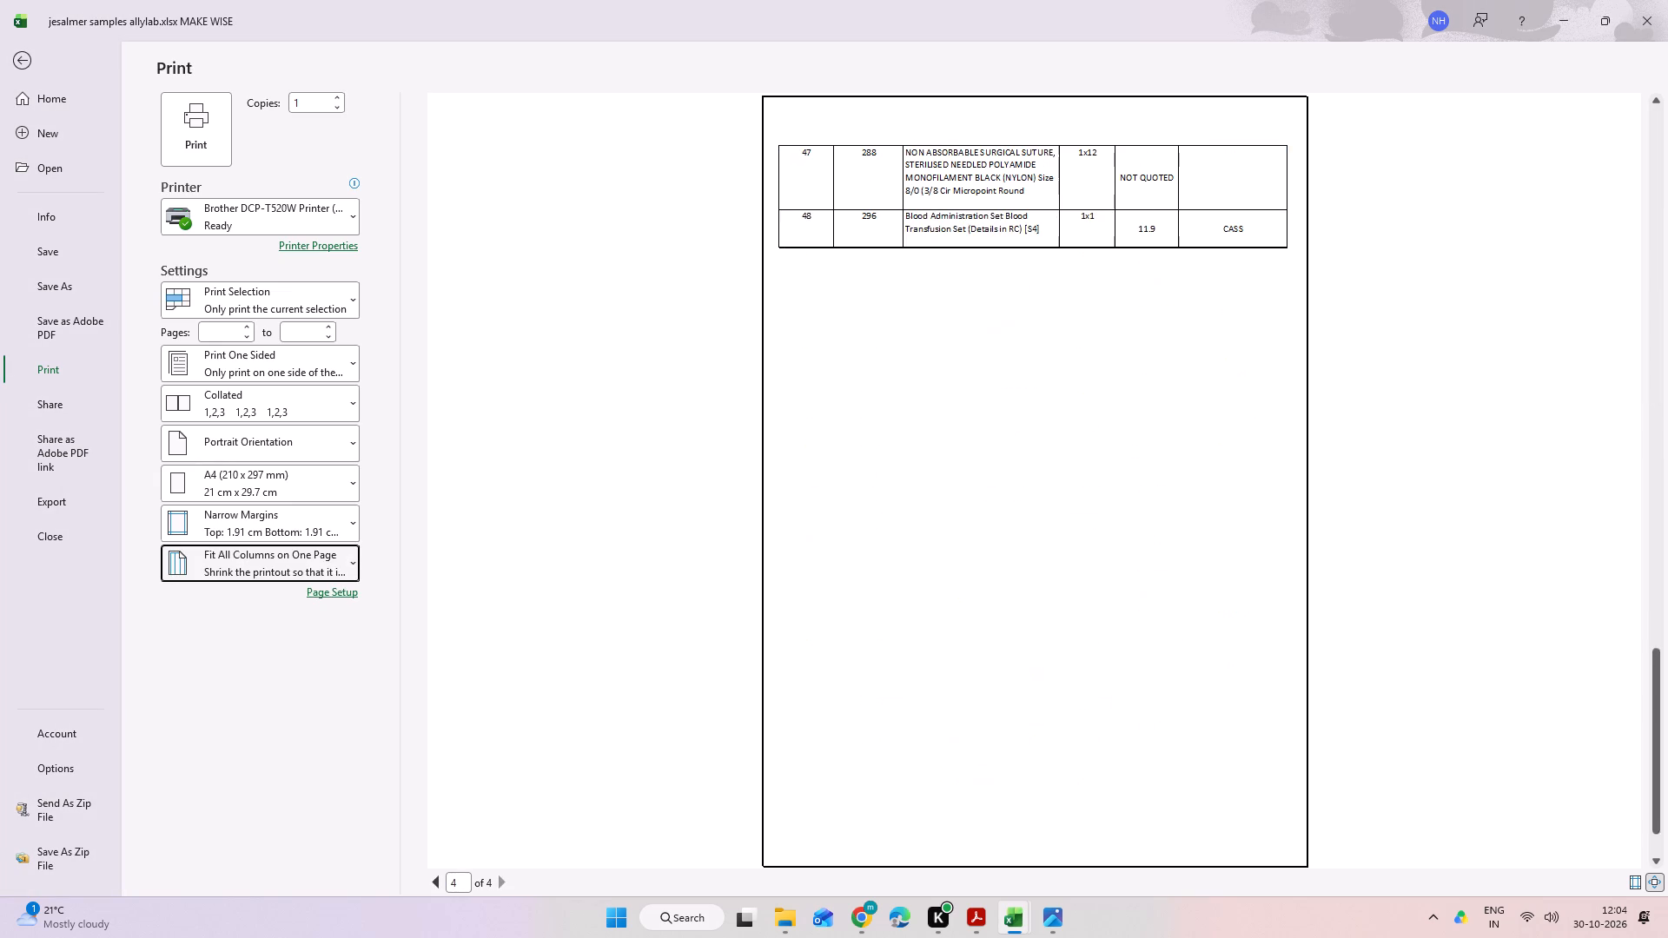
scroll(1261, 396, down, 2)
scroll(1261, 396, up, 5)
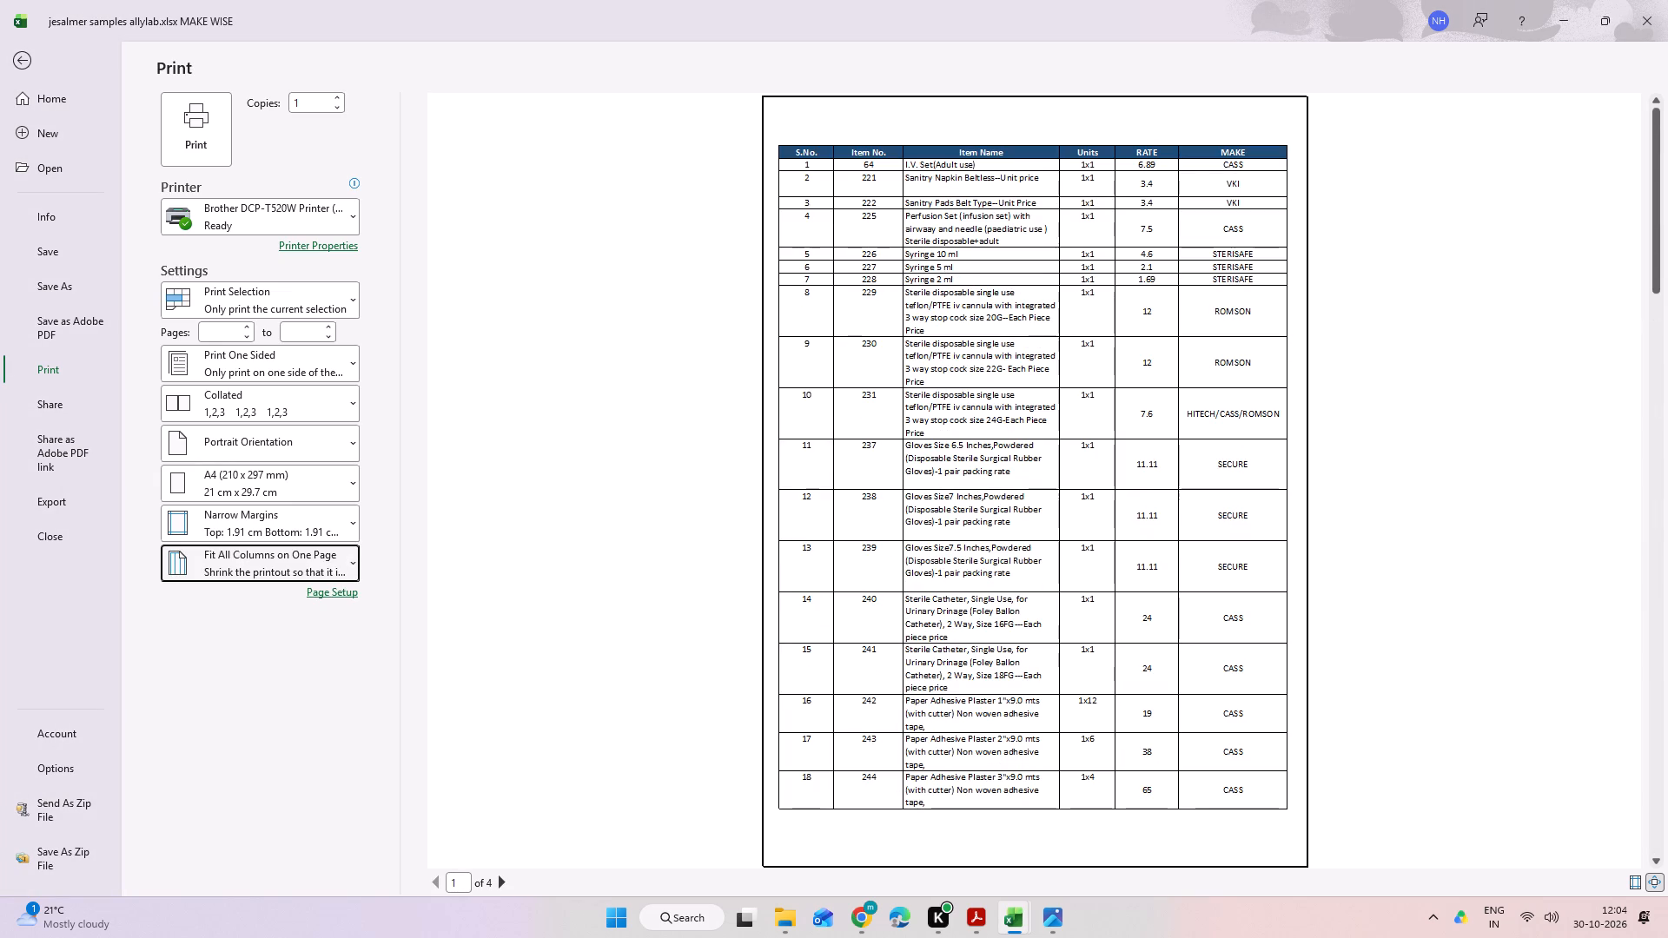
Set the page margins to 0.4 cm at the top and 0.5 cm at the bottom, and check the preview.
click(325, 592)
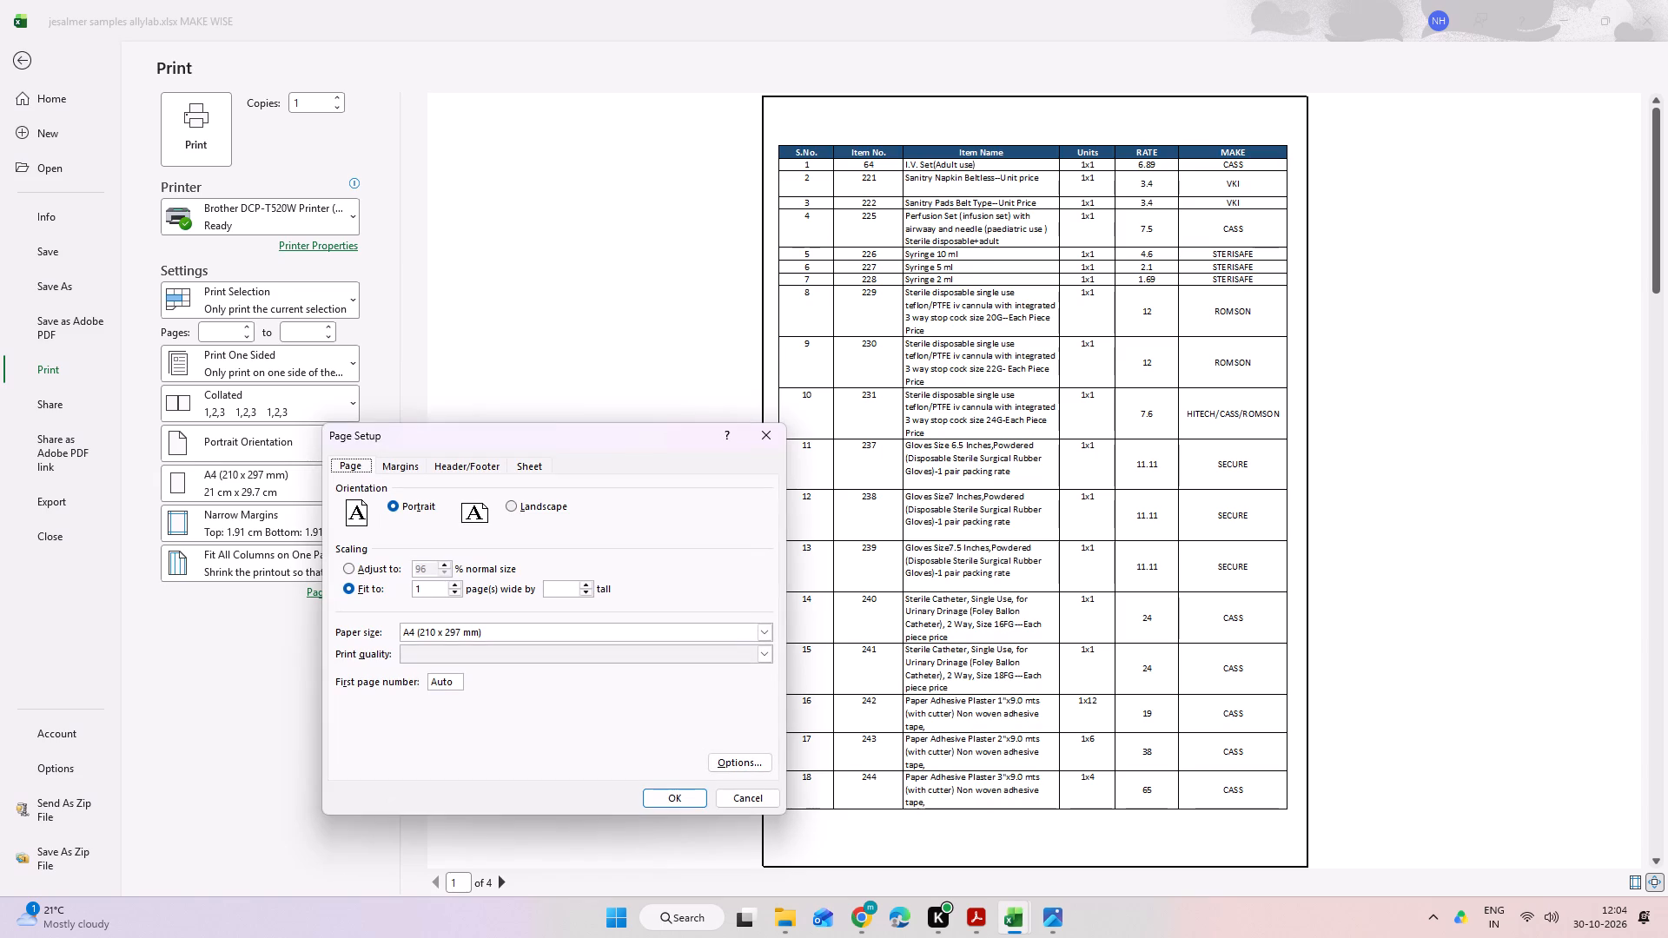
click(460, 466)
click(402, 464)
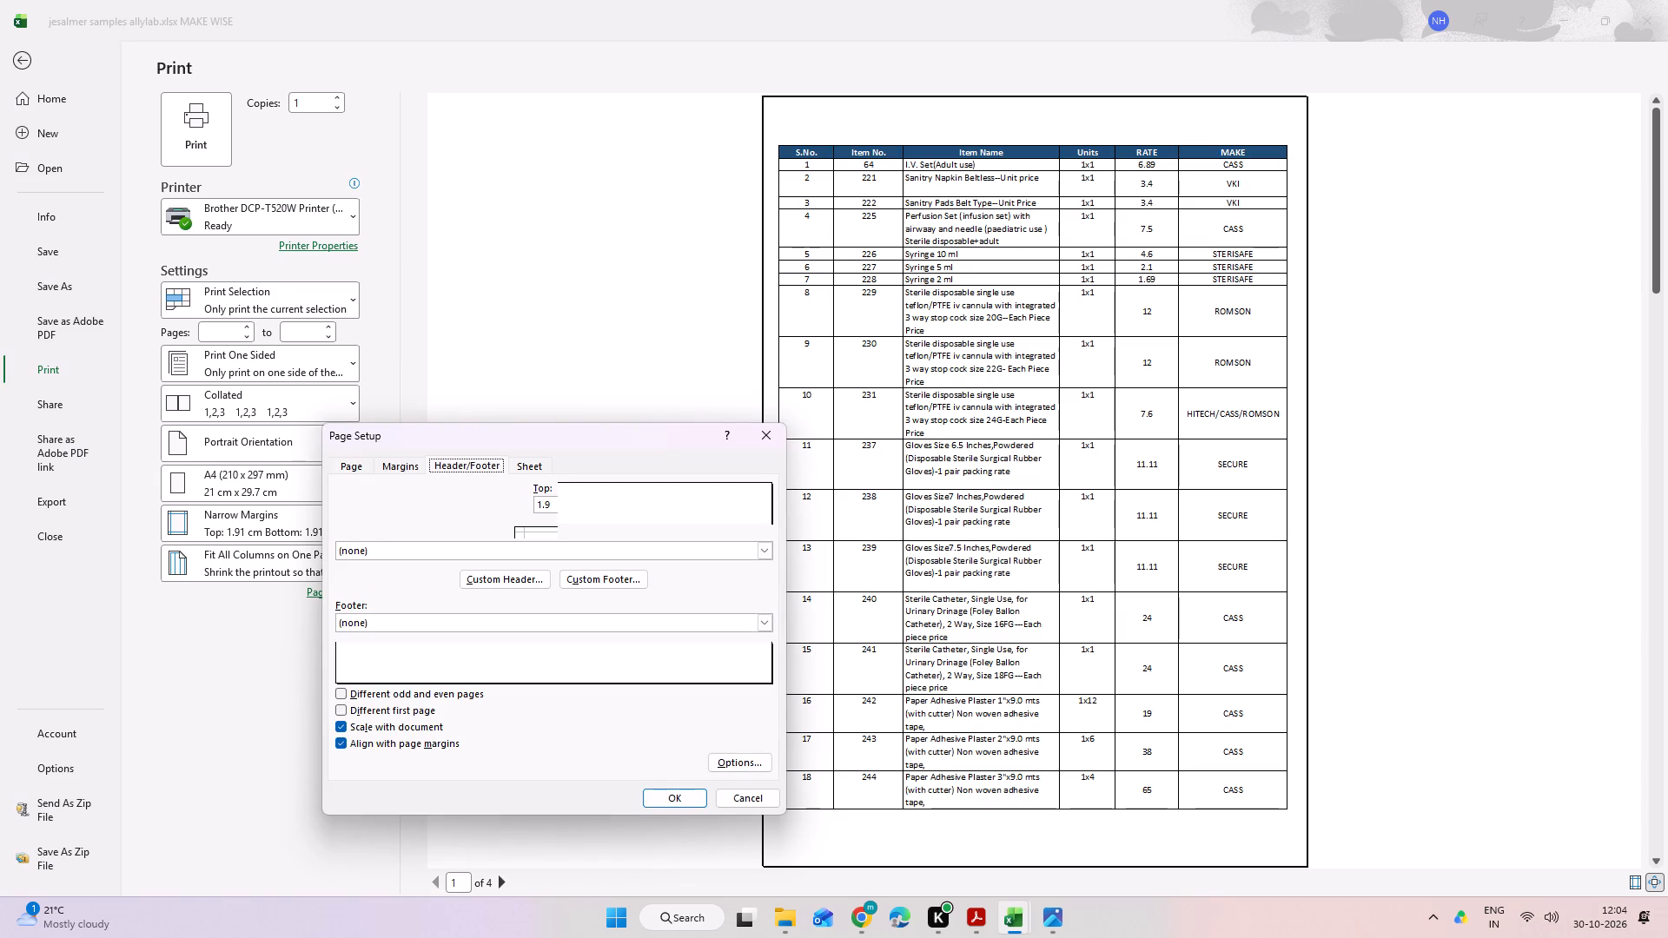
triple_click(565, 678)
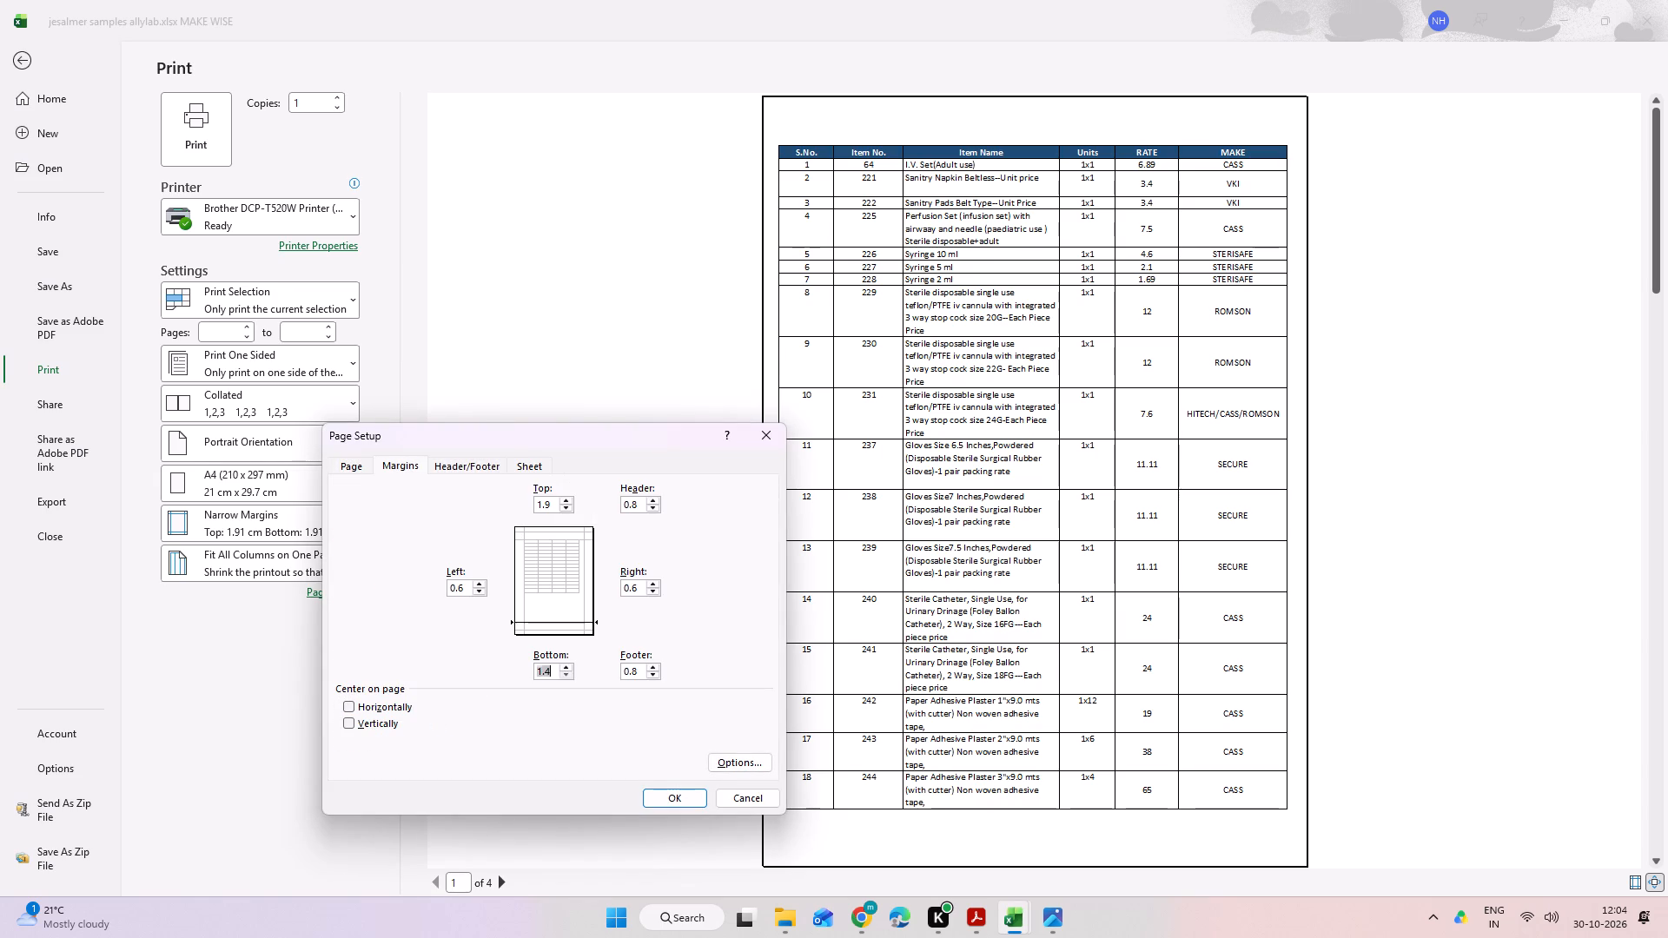
triple_click(565, 678)
click(565, 678)
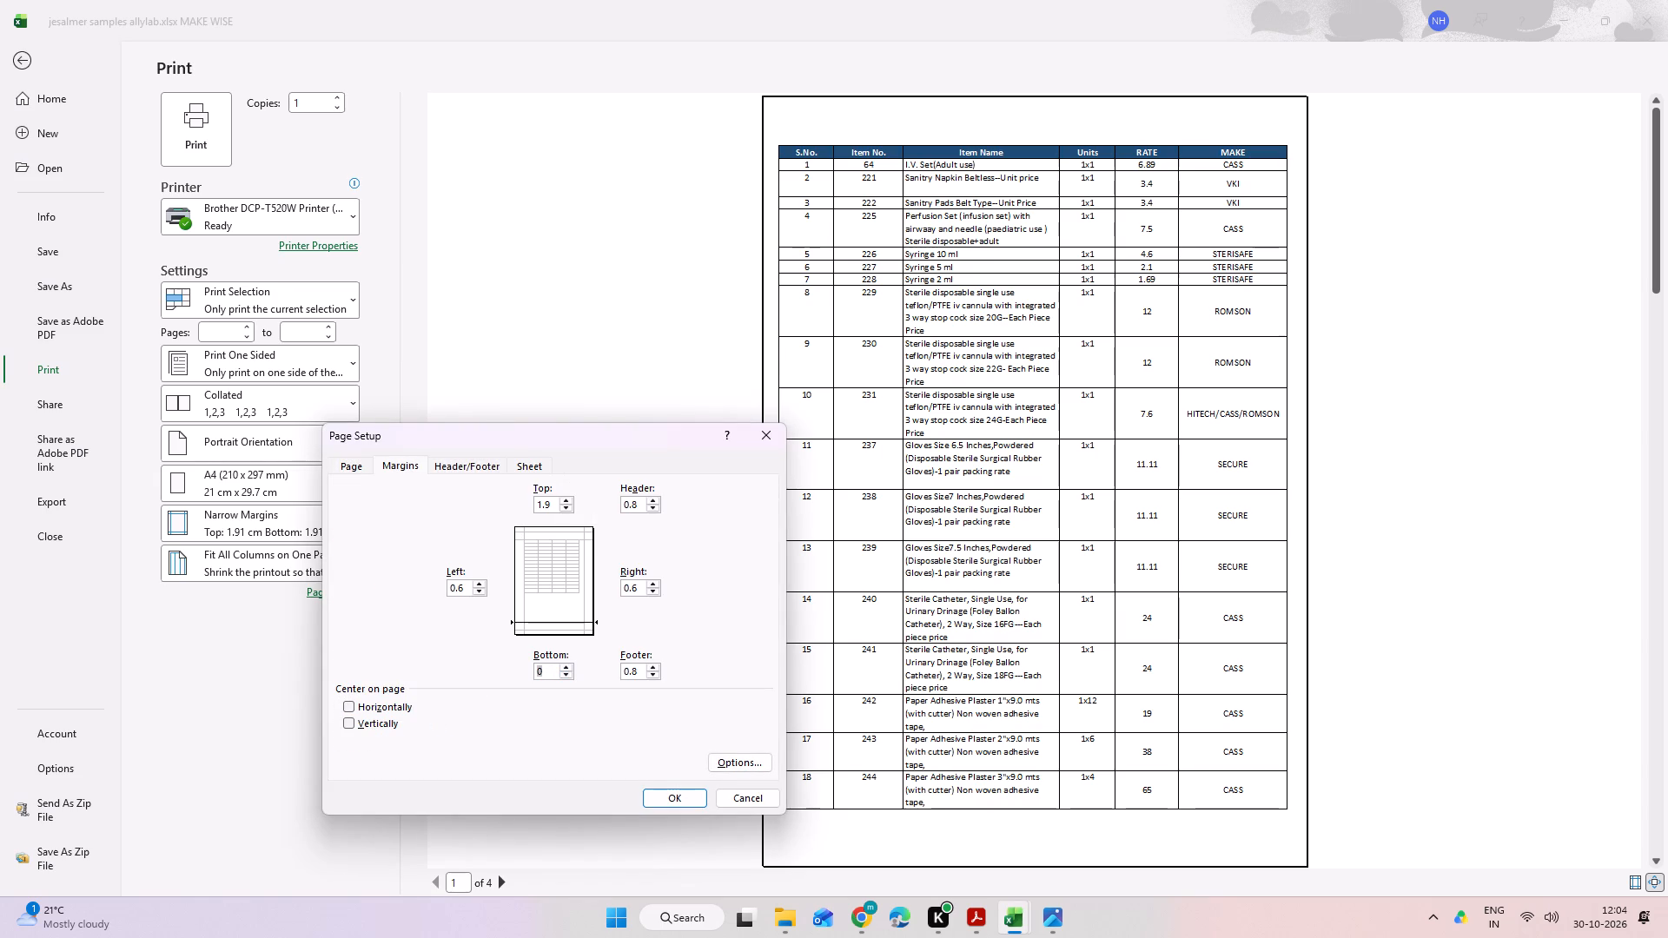
click(564, 502)
triple_click(566, 508)
click(567, 509)
click(563, 665)
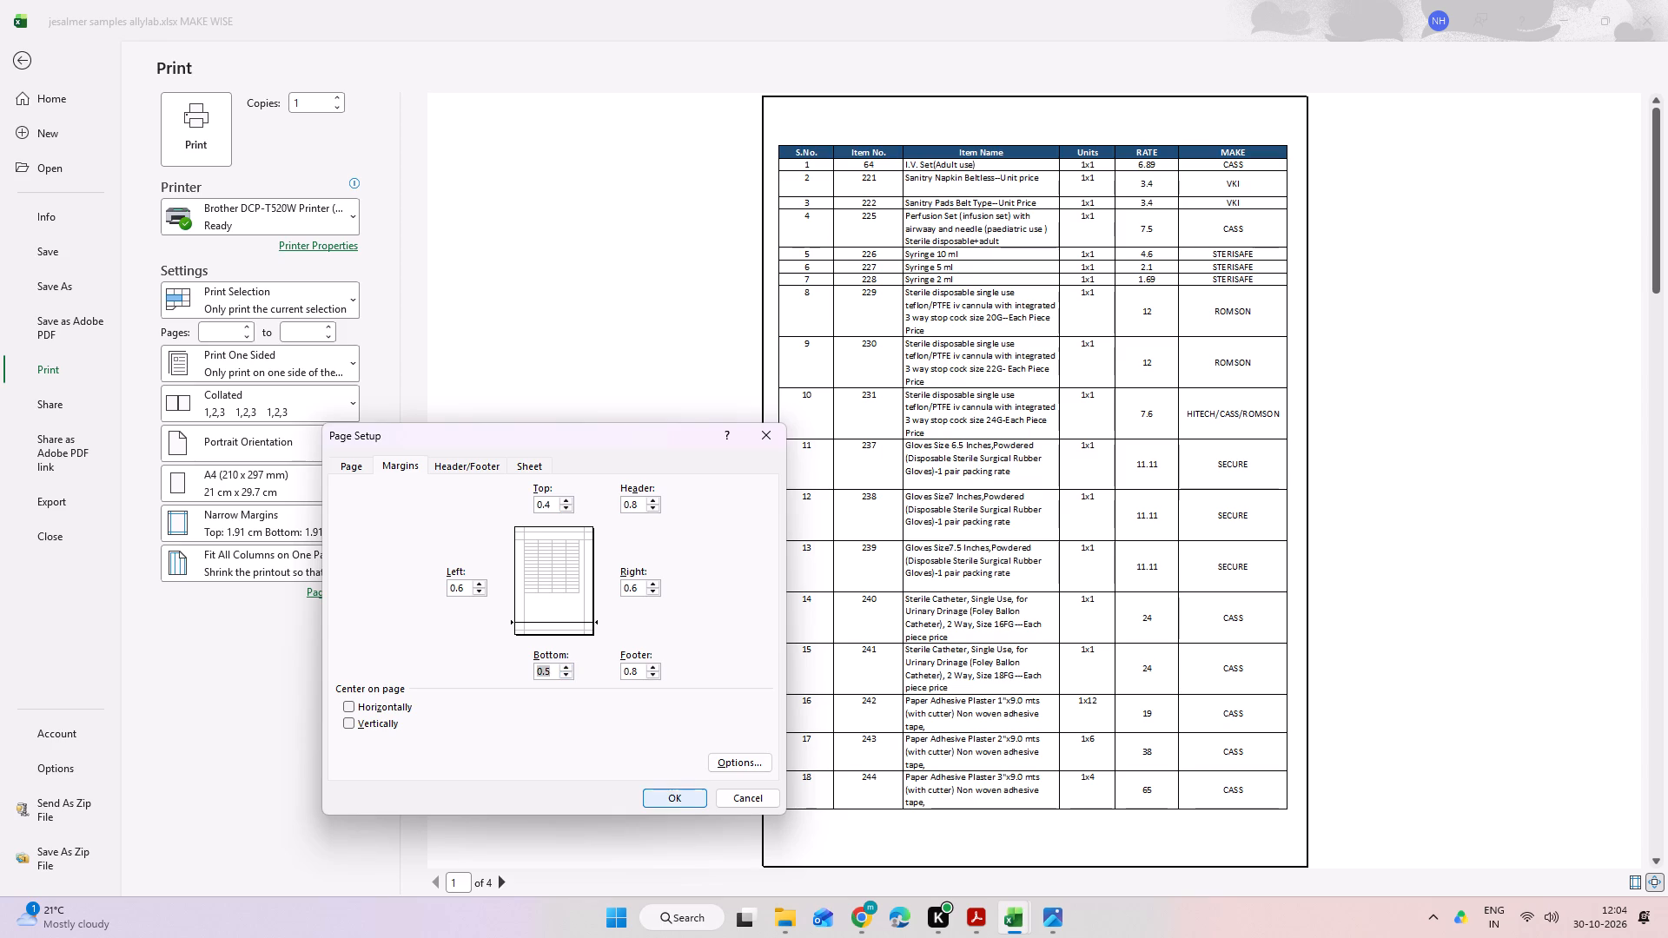
click(658, 803)
click(1404, 580)
scroll(1404, 580, down, 7)
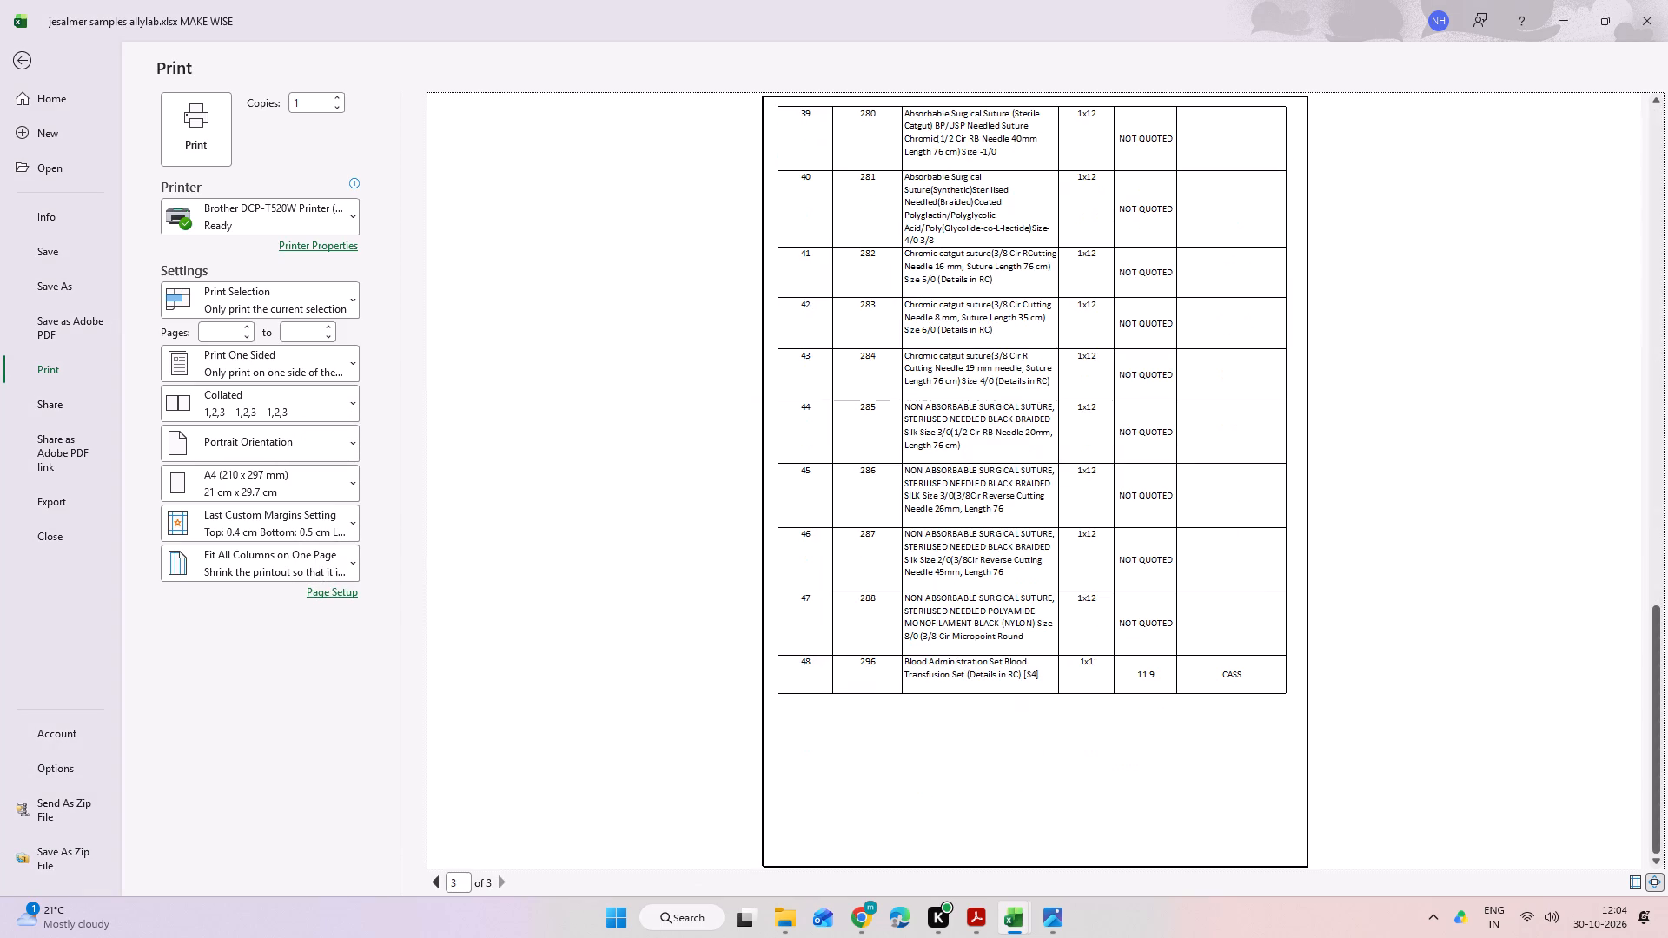
scroll(1404, 580, up, 7)
Set the Brother DCP-T520W printer to greyscale and print the selected item table.
key(ctrl+p)
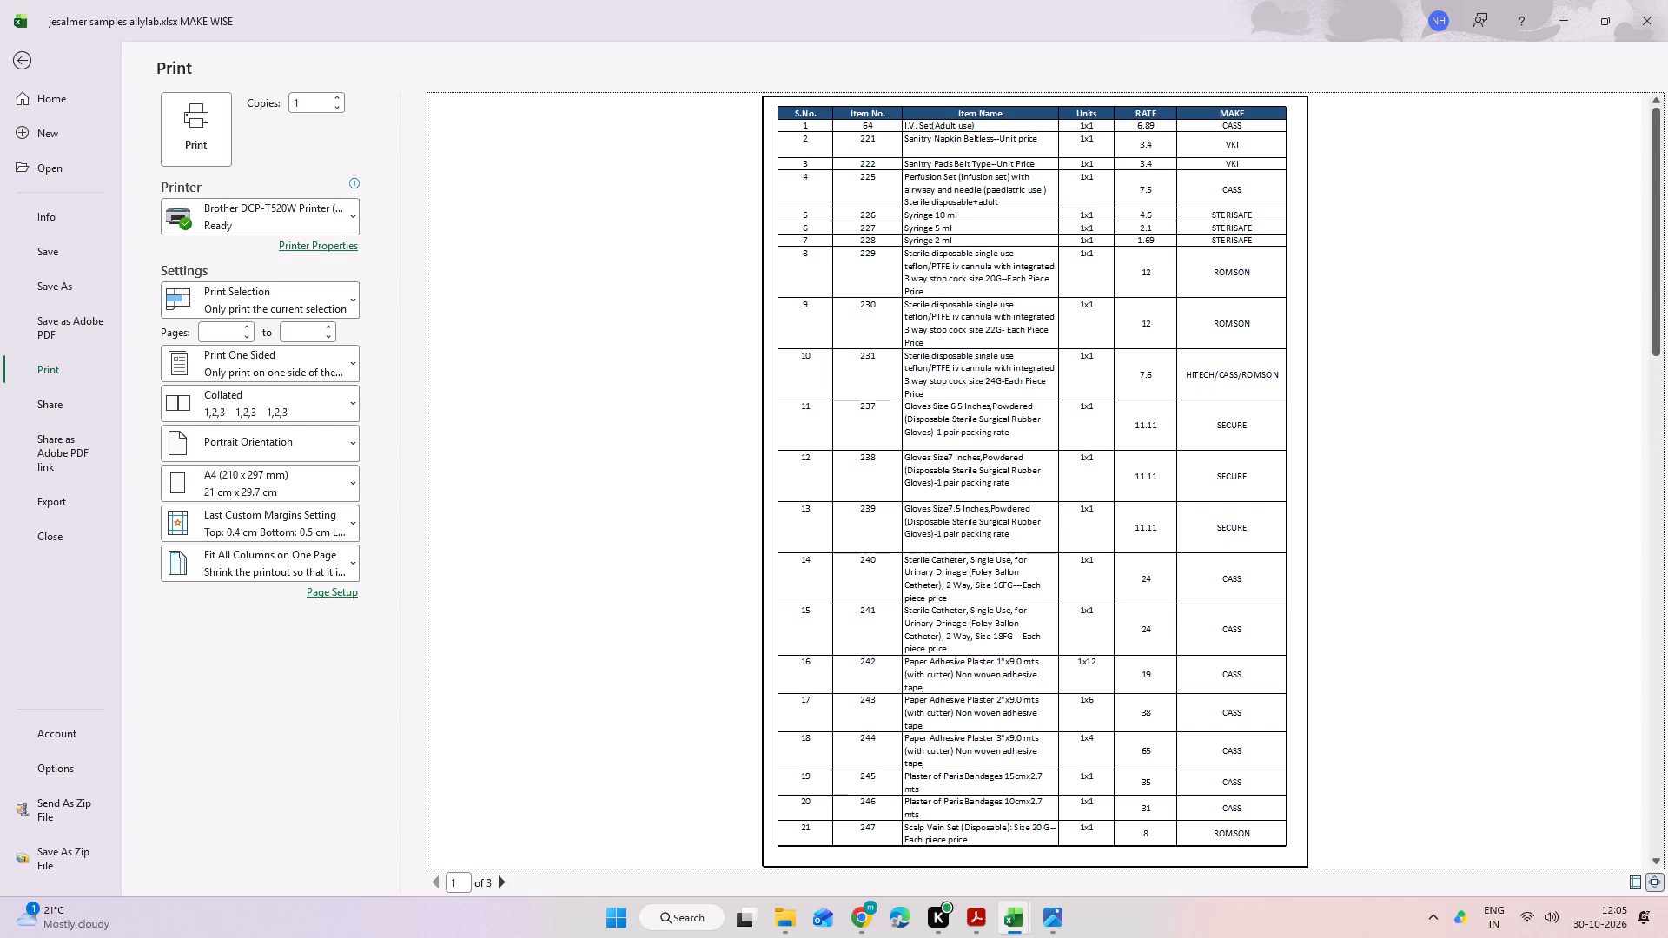
key(ctrl+p)
click(283, 244)
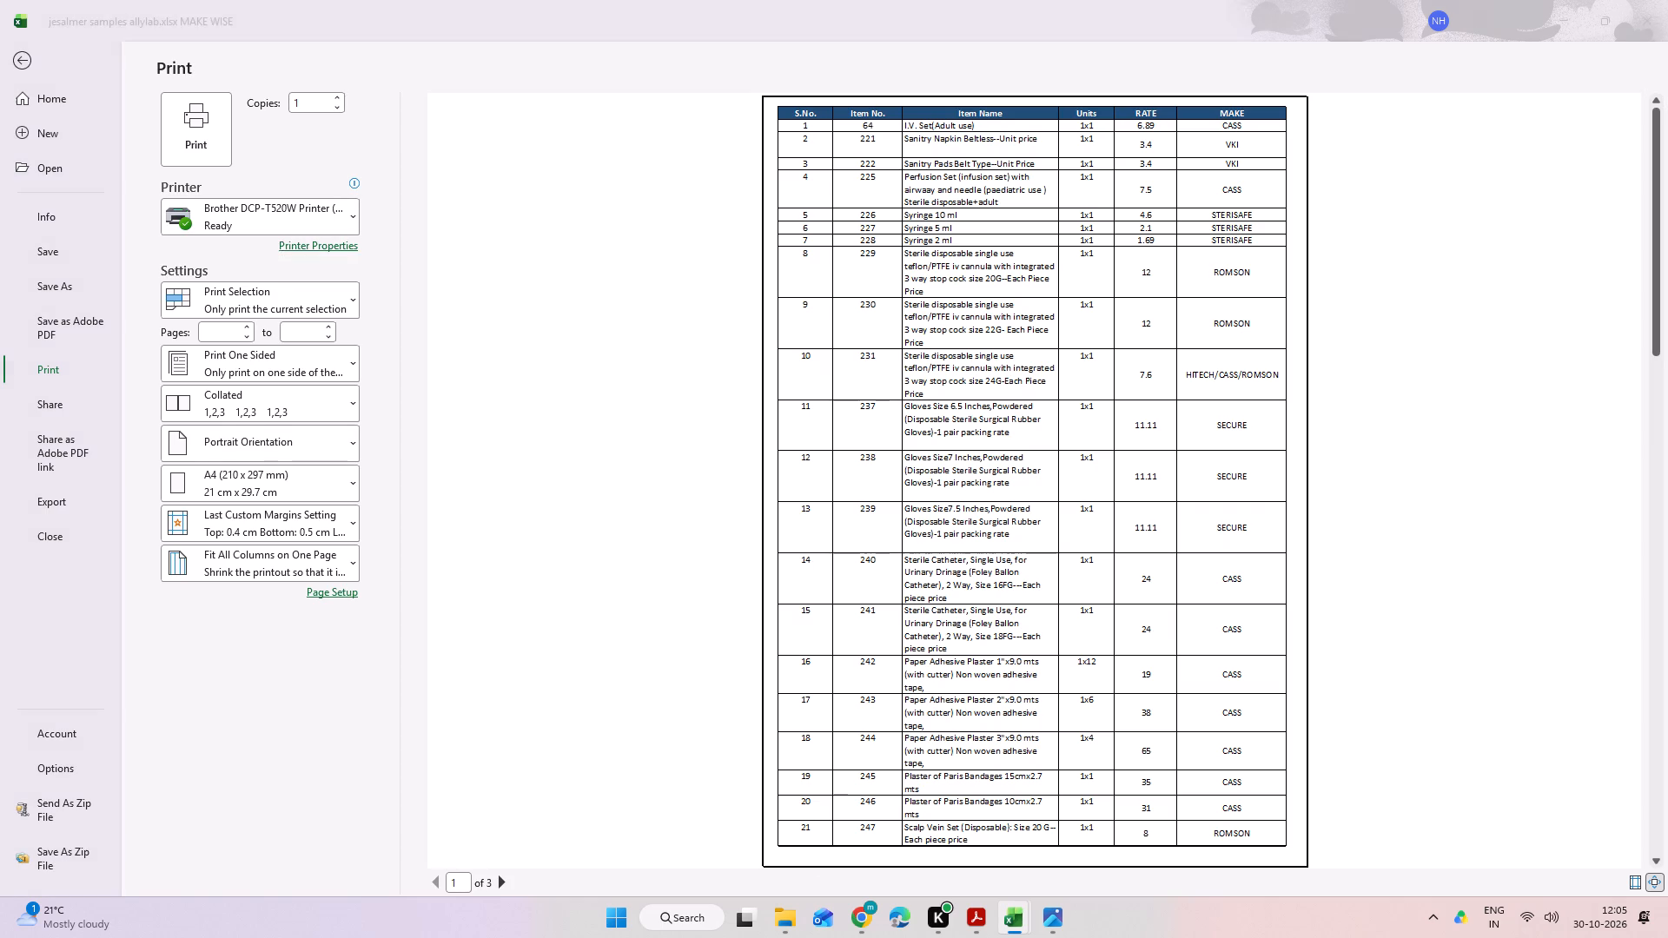
click(420, 215)
click(373, 565)
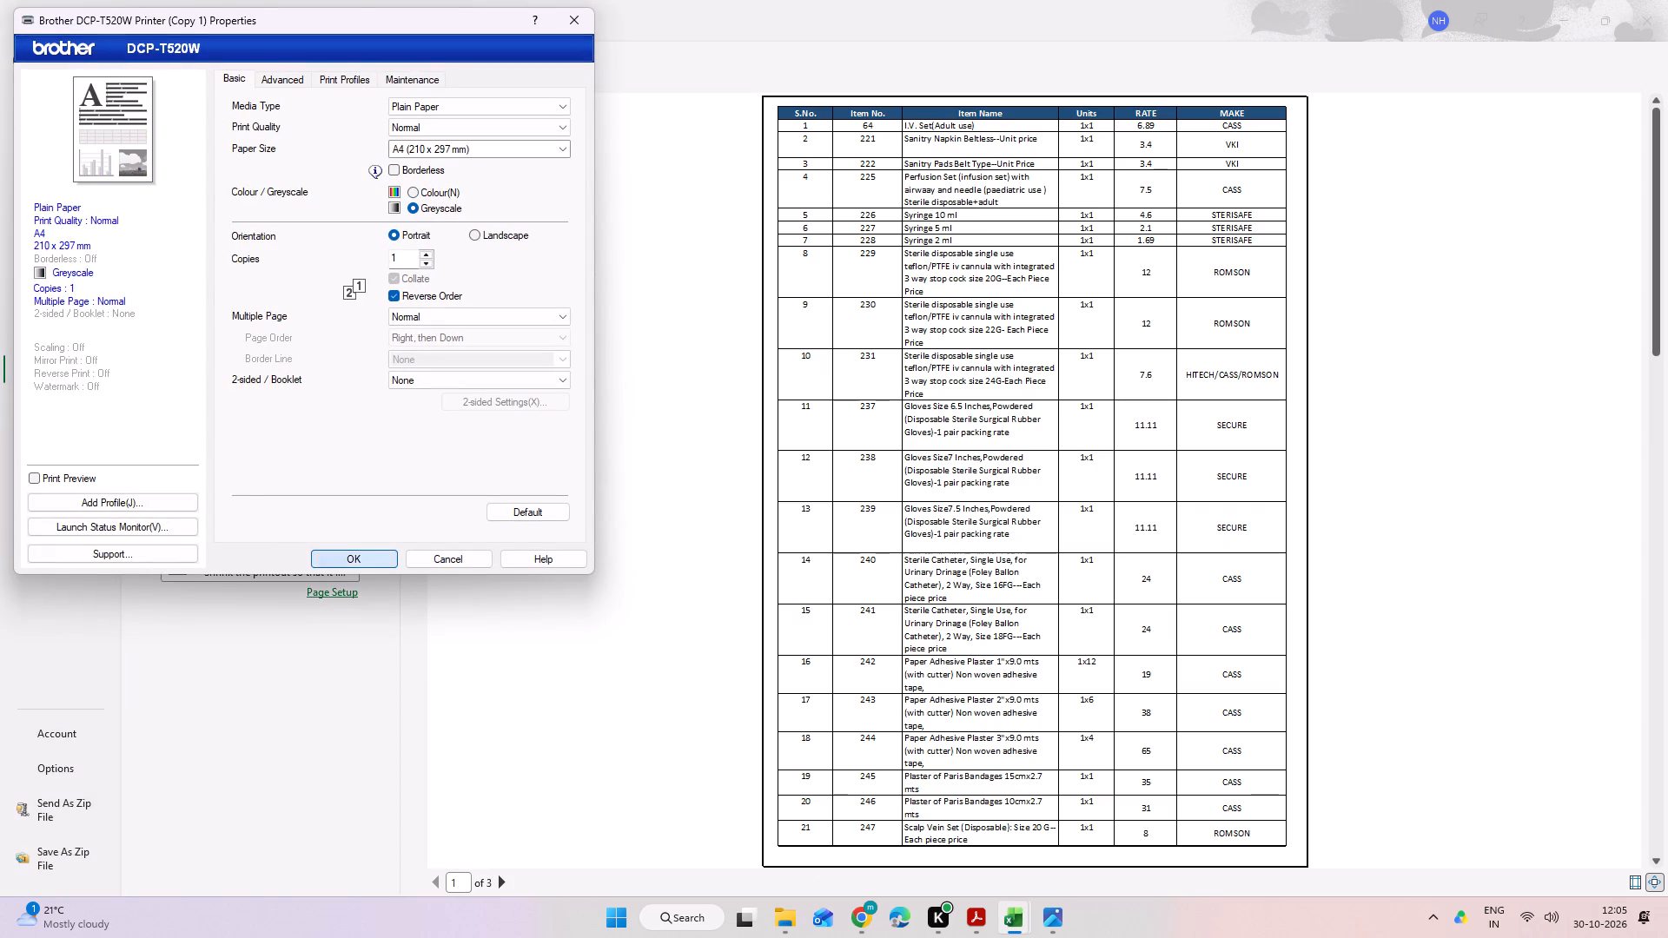
click(192, 118)
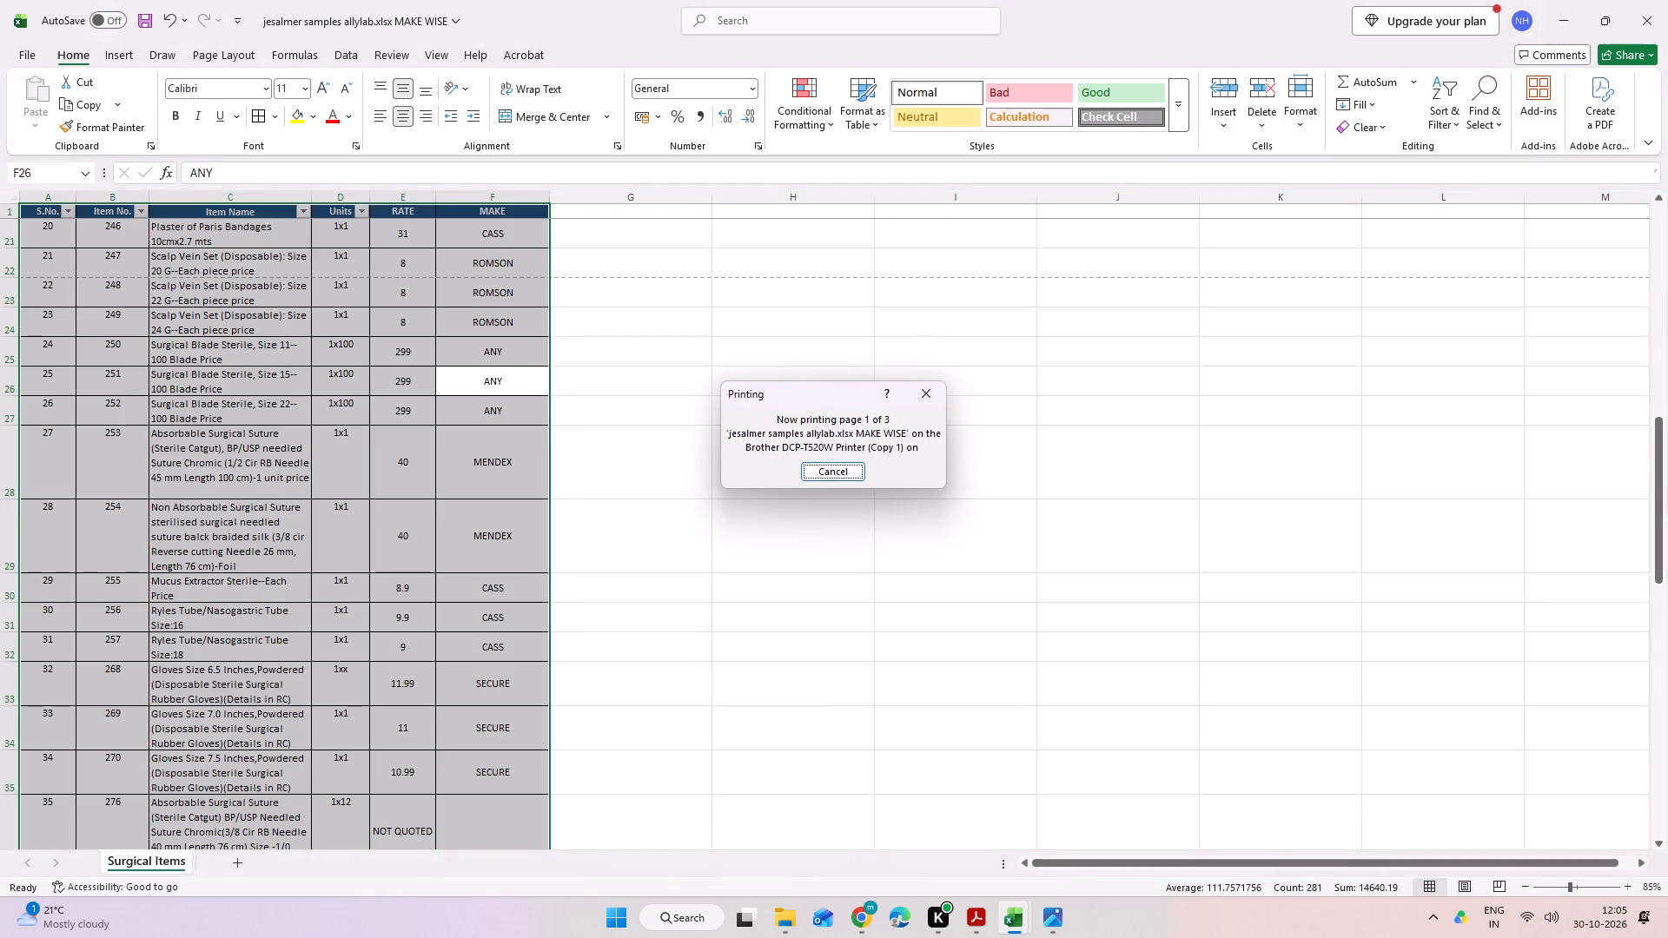
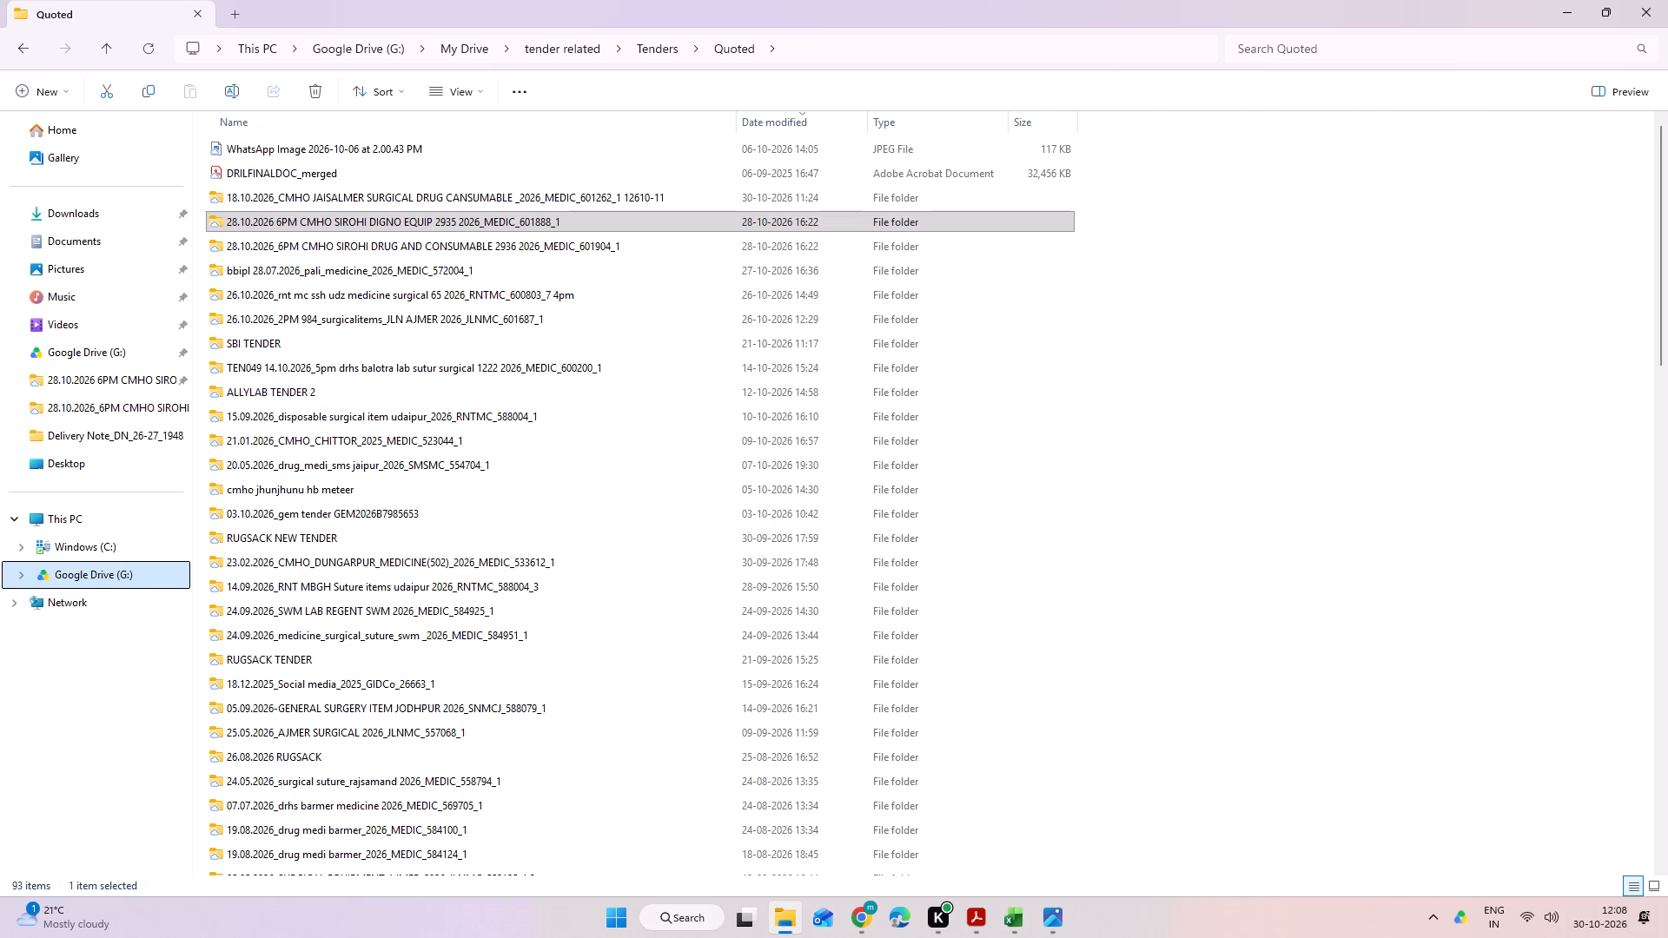
Refresh the Quoted folder's file listing.
right_click(1083, 328)
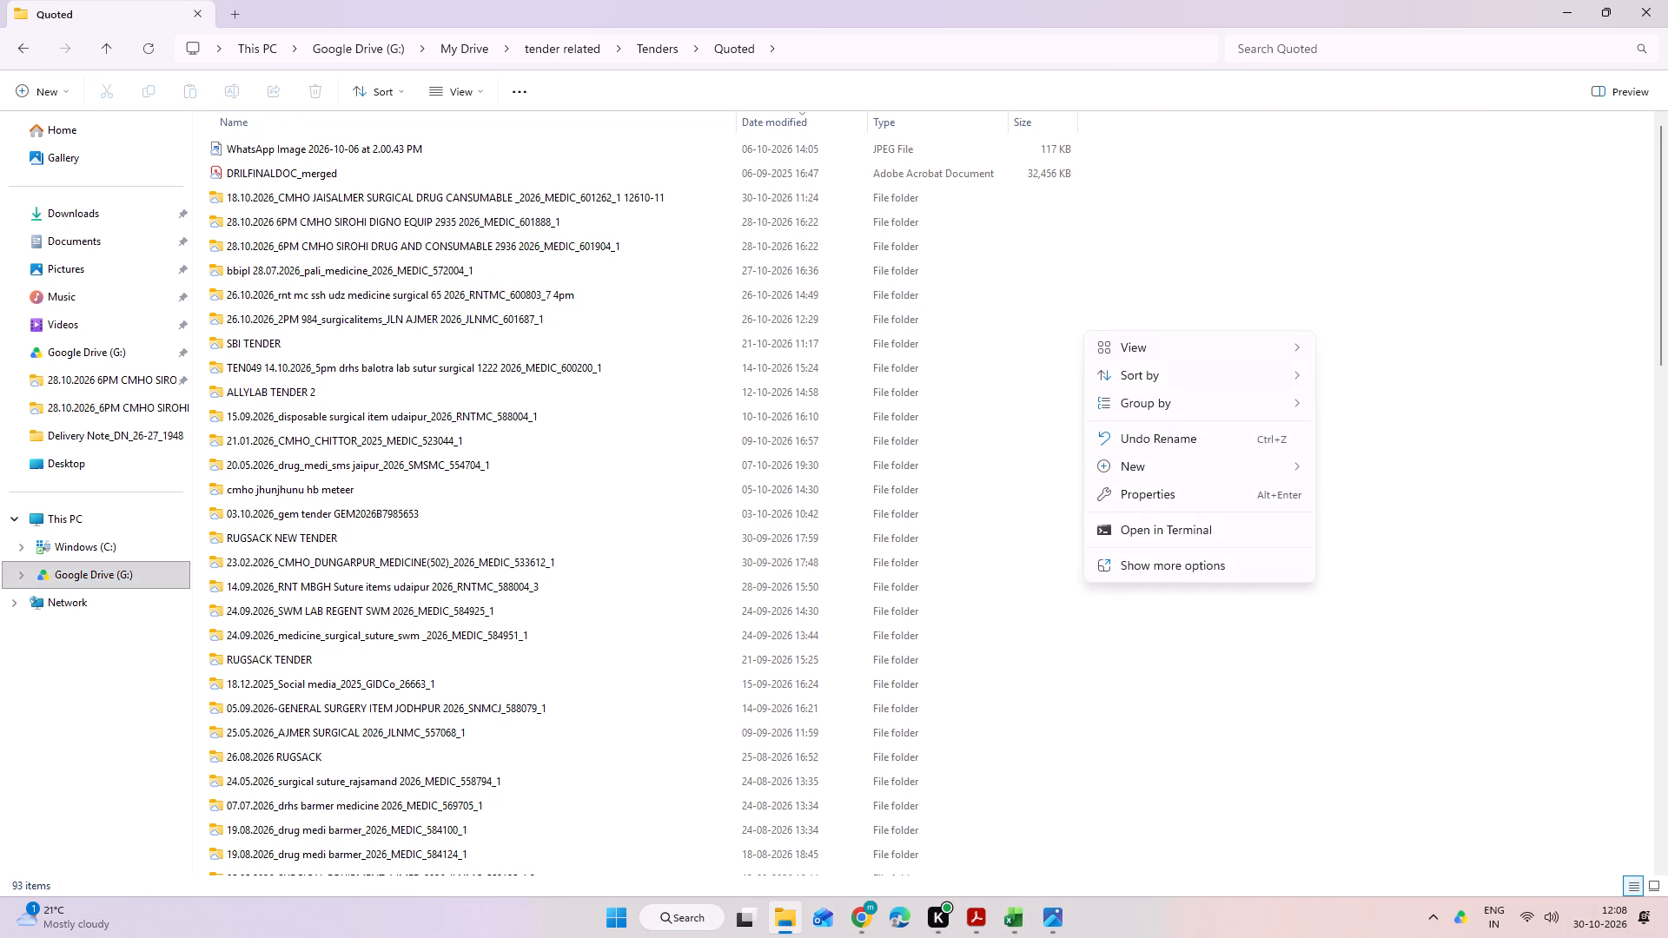
click(1168, 555)
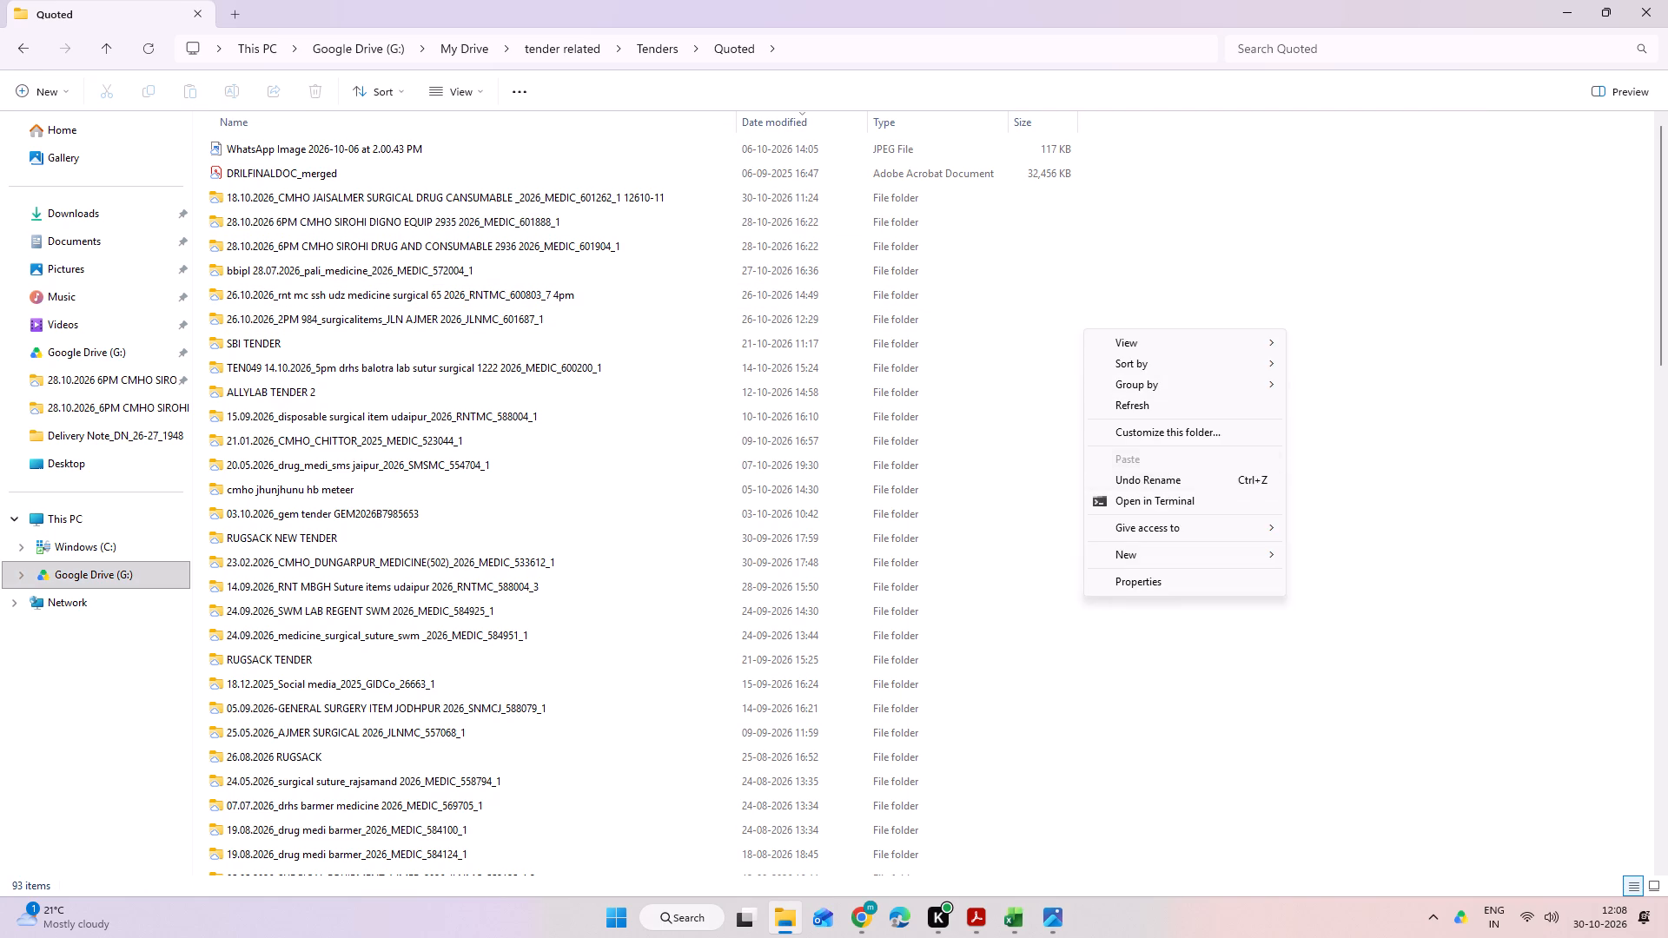
click(1166, 414)
Copy the tender ID 2026_MEDIC_601888_1 from the name of the CMHO SIROHI DIGNO EQUIP 2935 folder.
click(409, 227)
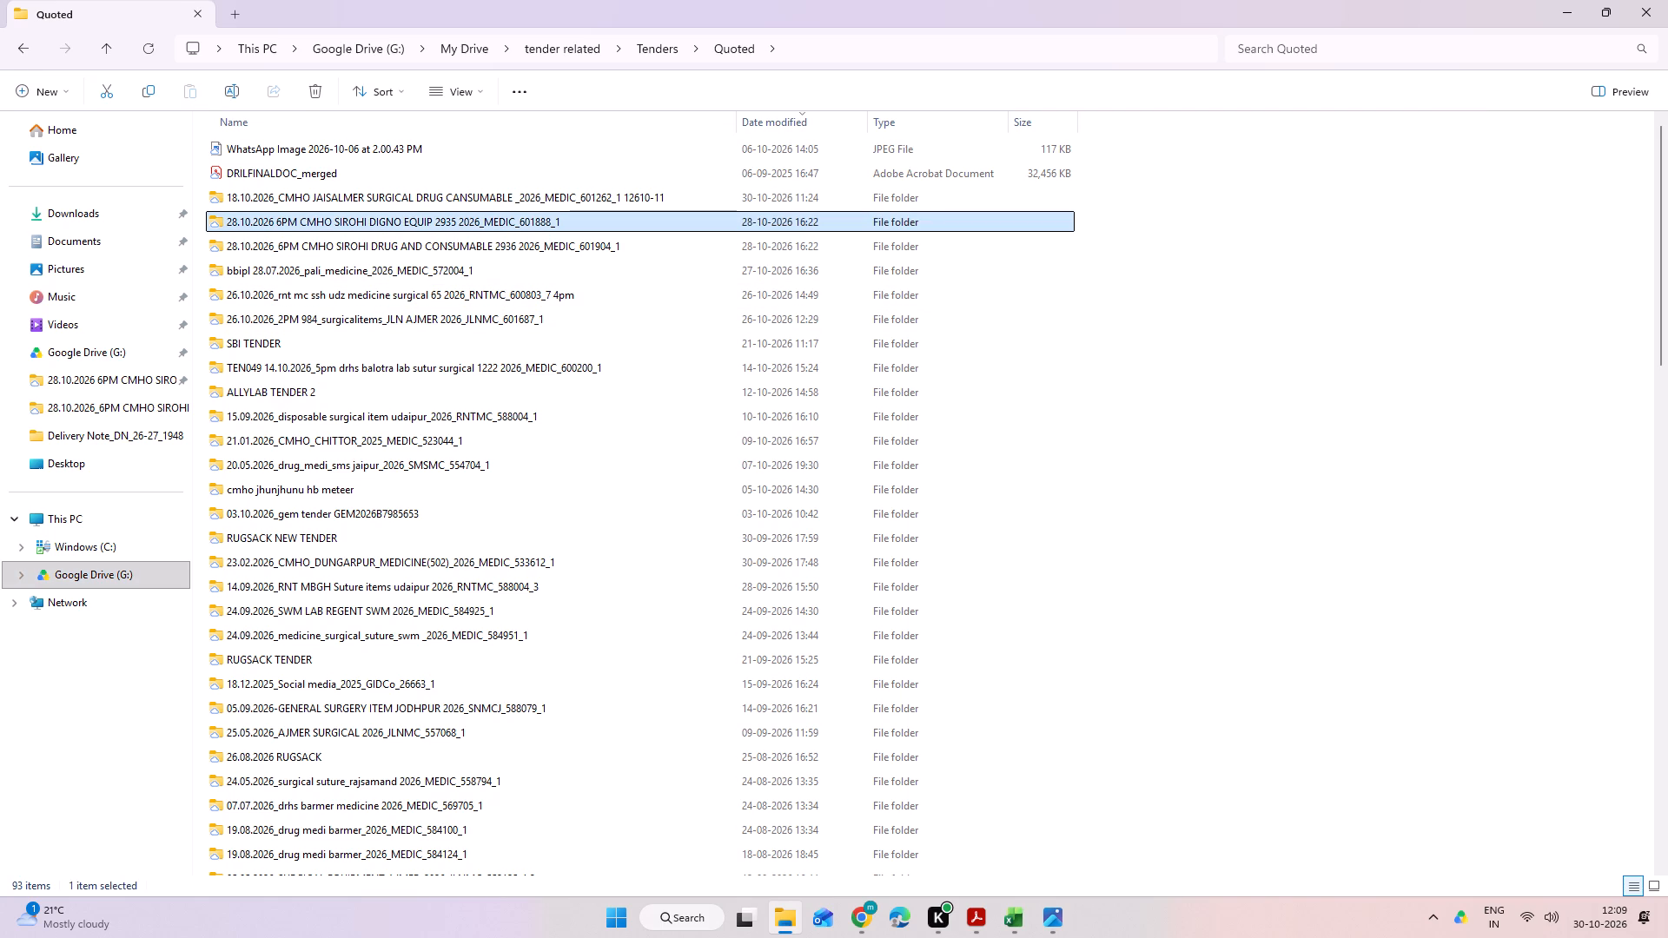
click(461, 222)
click(568, 223)
drag(579, 224, 560, 226)
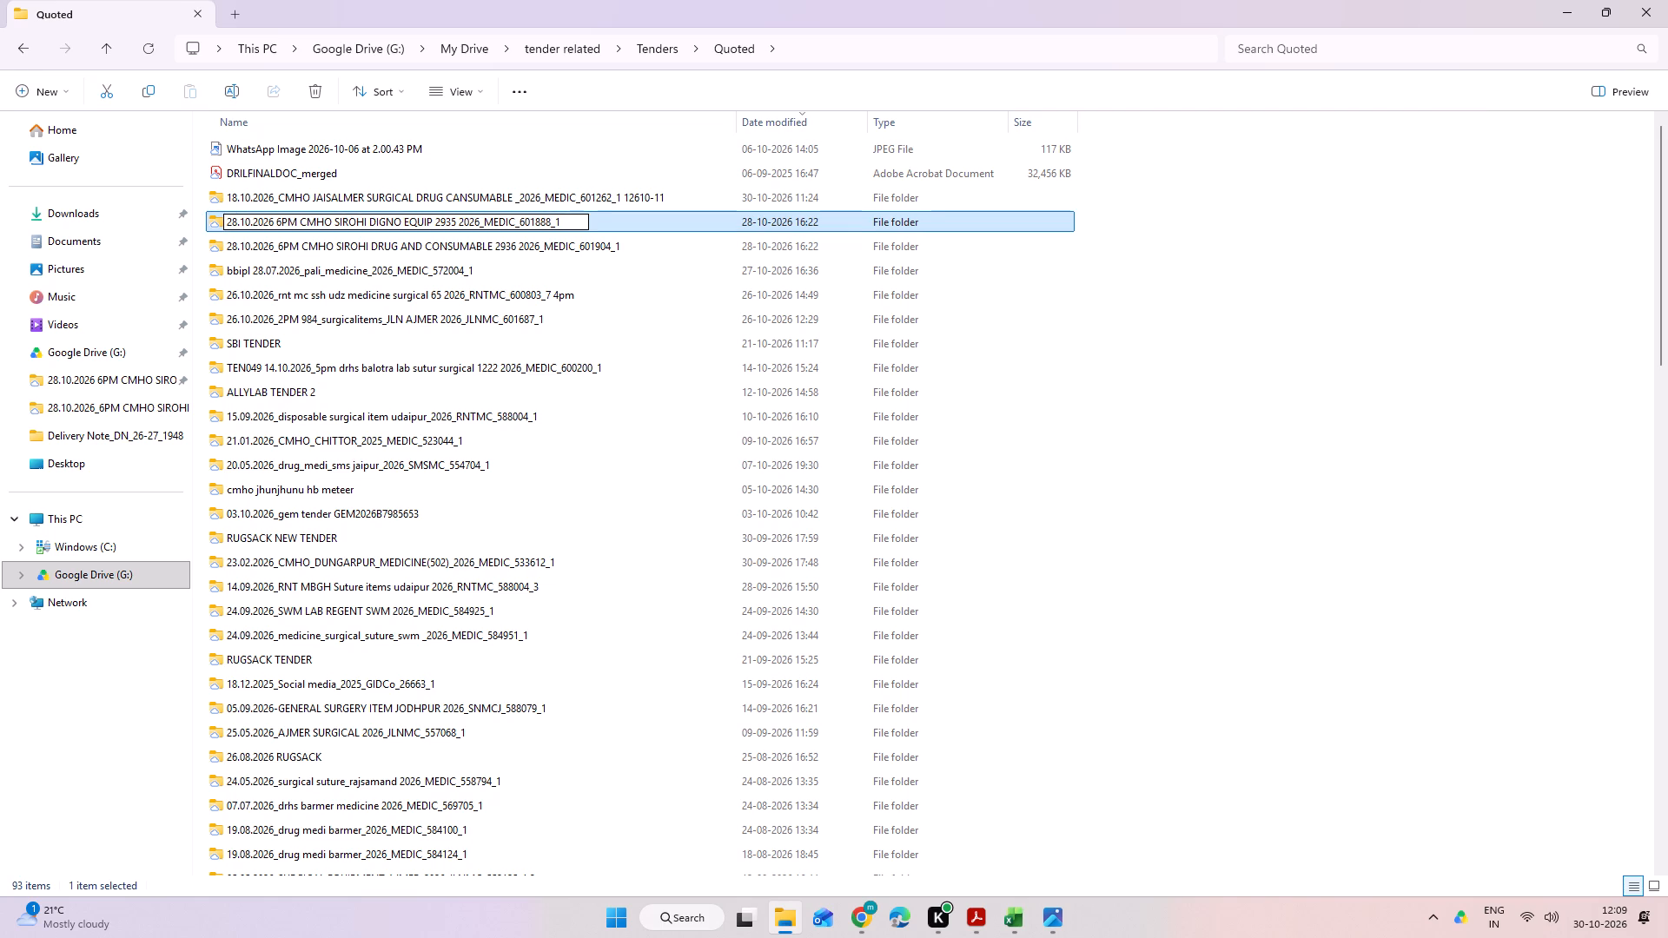
drag(560, 226, 460, 250)
right_click(494, 220)
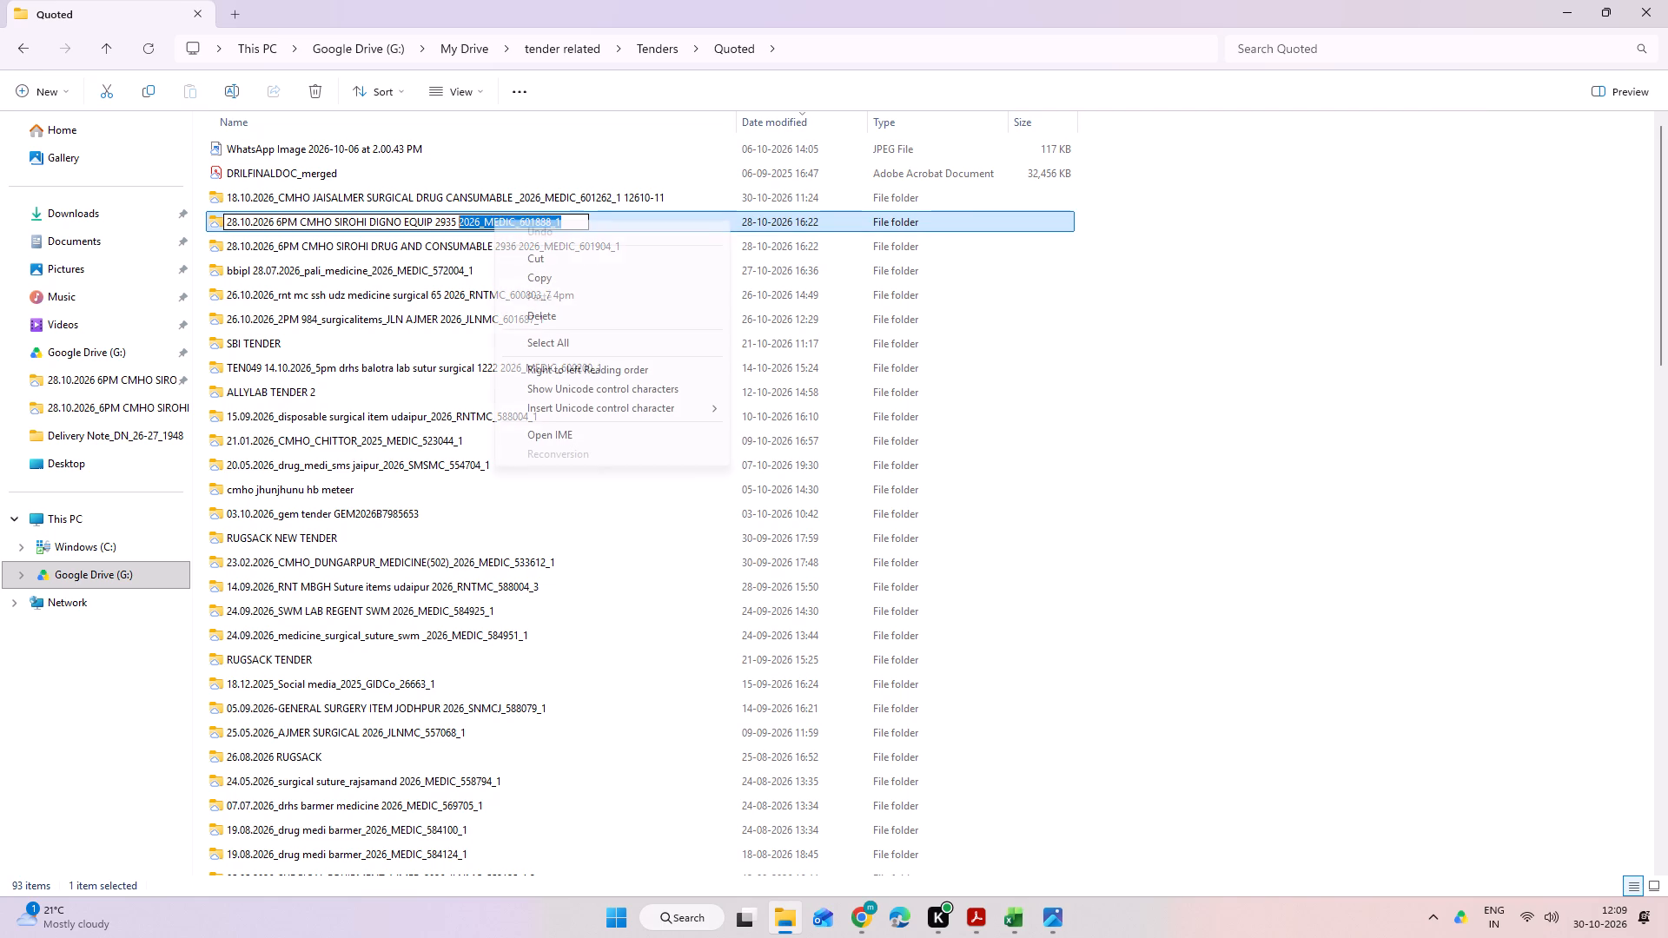
click(573, 268)
Copy the tender ID 2026_MEDIC_601904_1 from the name of the CMHO SIROHI DRUG AND CONSUMABLE 2936 folder.
click(596, 249)
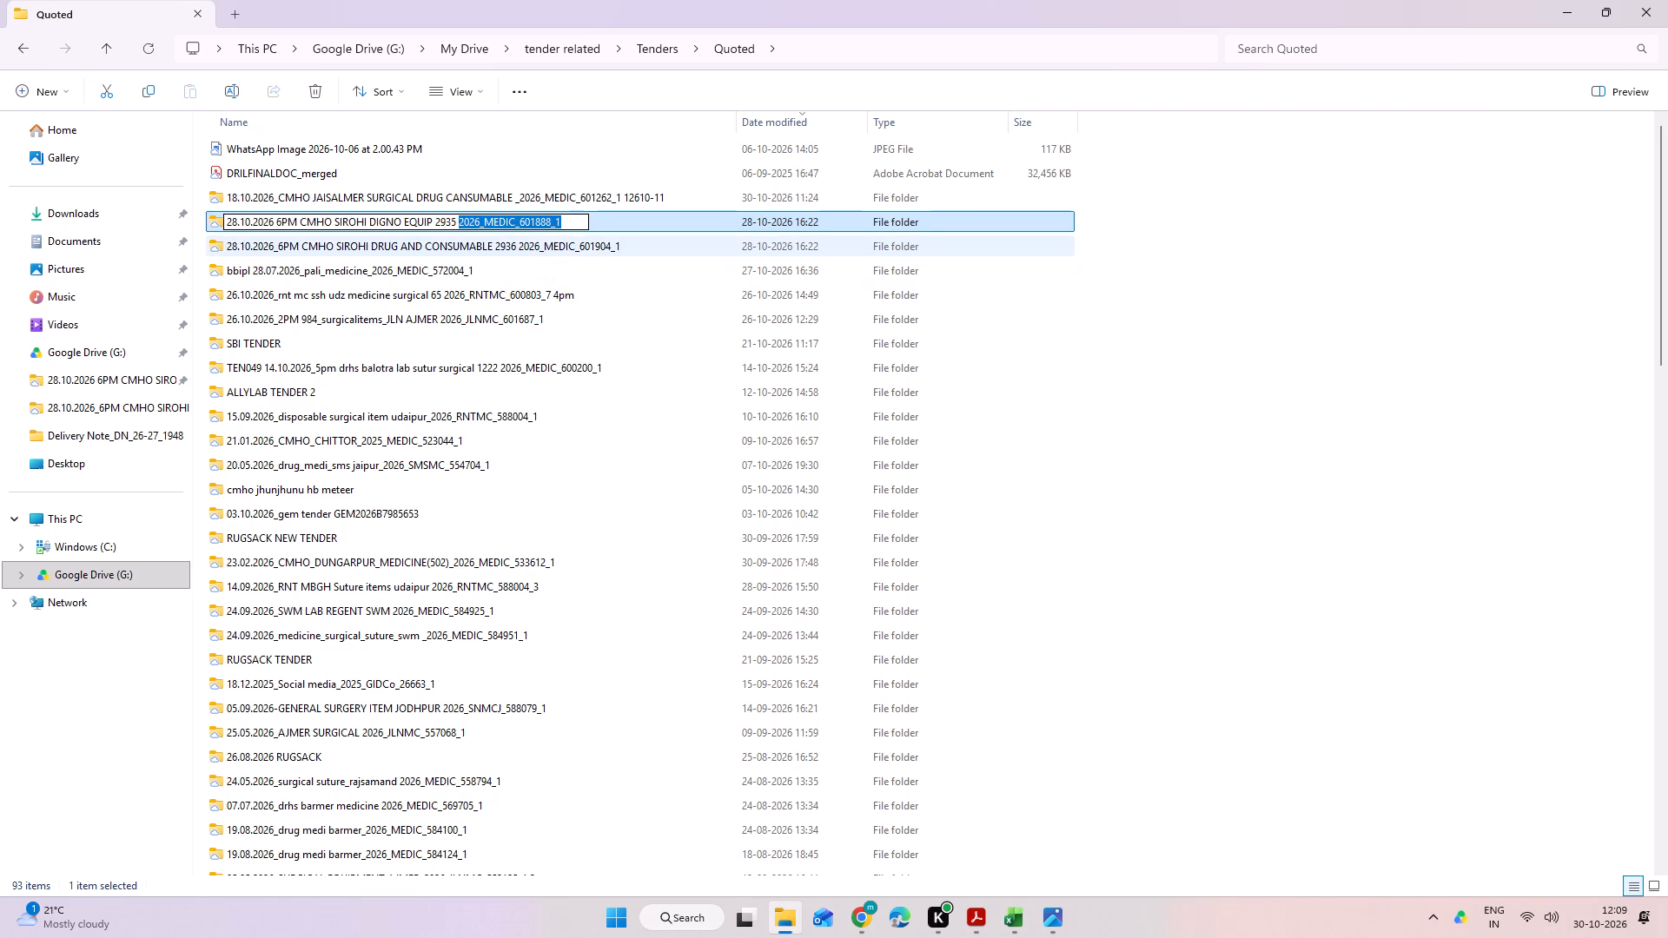
click(549, 241)
click(639, 248)
drag(642, 247, 593, 245)
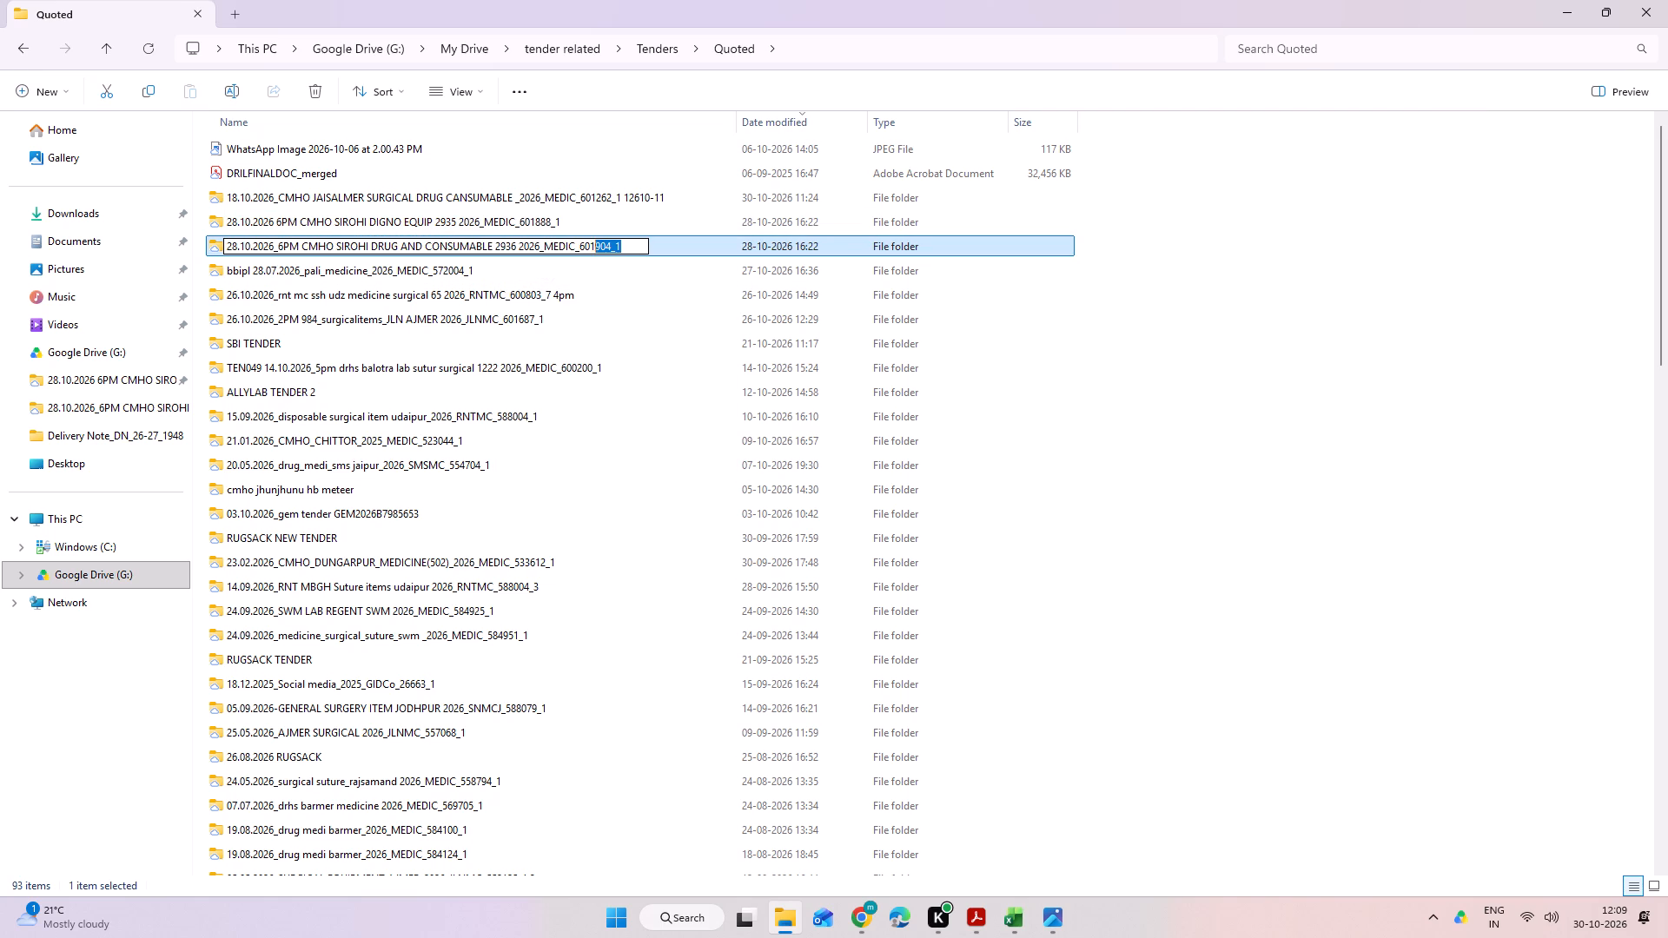
drag(593, 245, 519, 263)
right_click(536, 248)
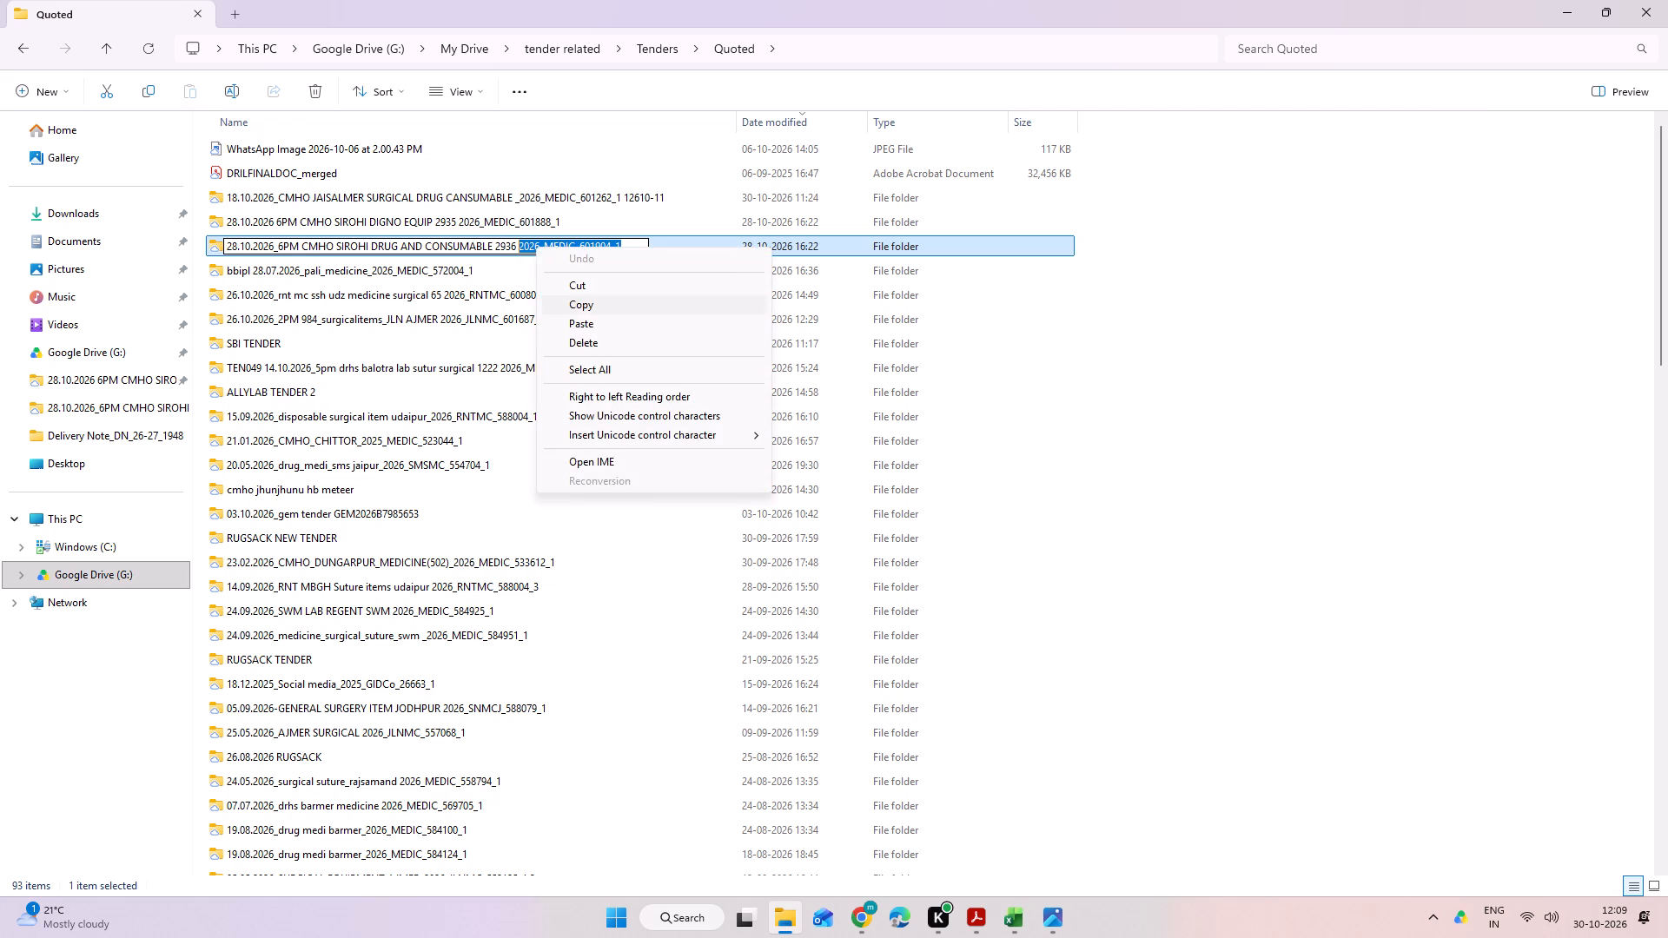
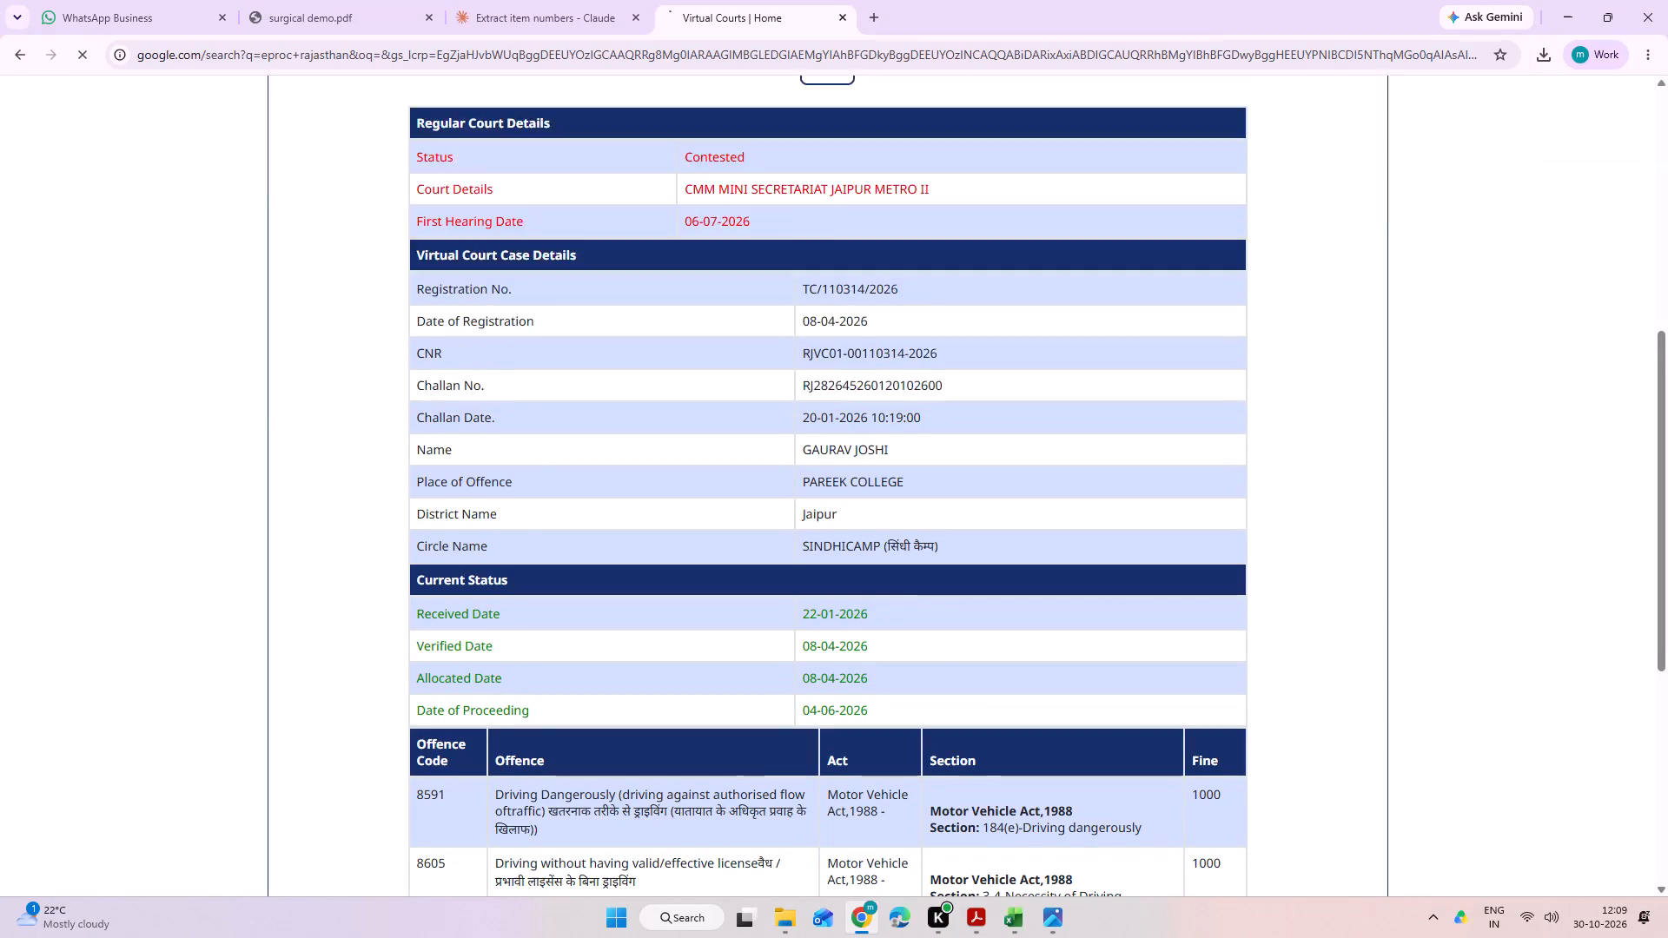
On the Rajasthan eProcurement site's Tender Status page, search for tender ID 2026_MEDIC_601904_1, completing the captcha.
click(488, 272)
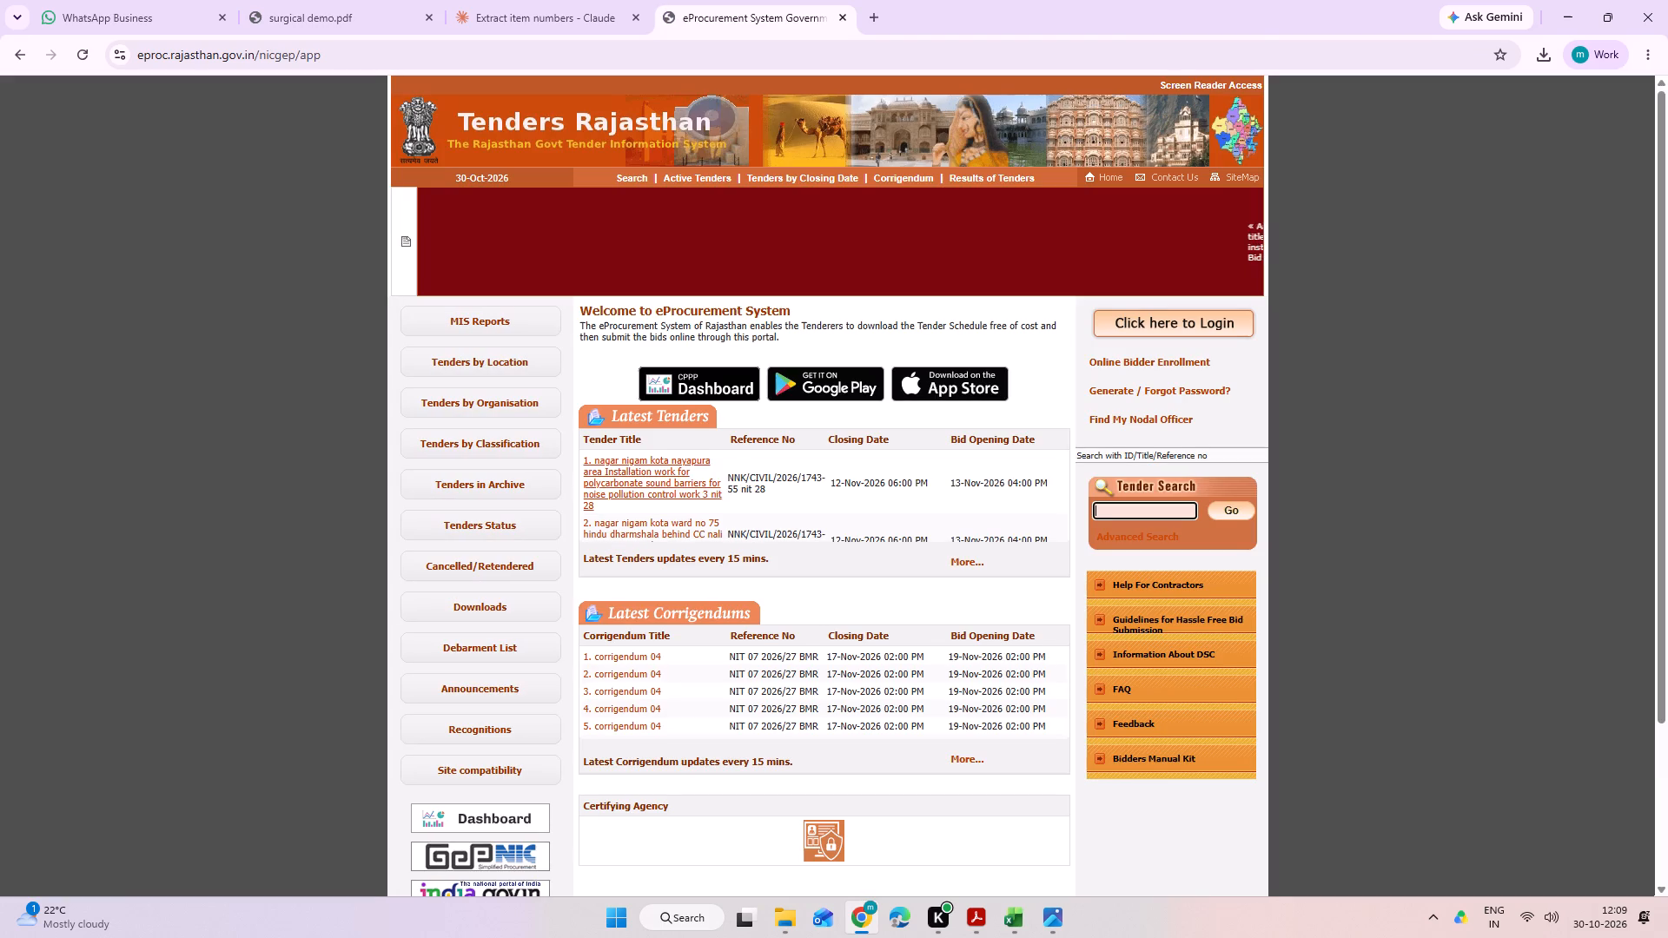
click(482, 526)
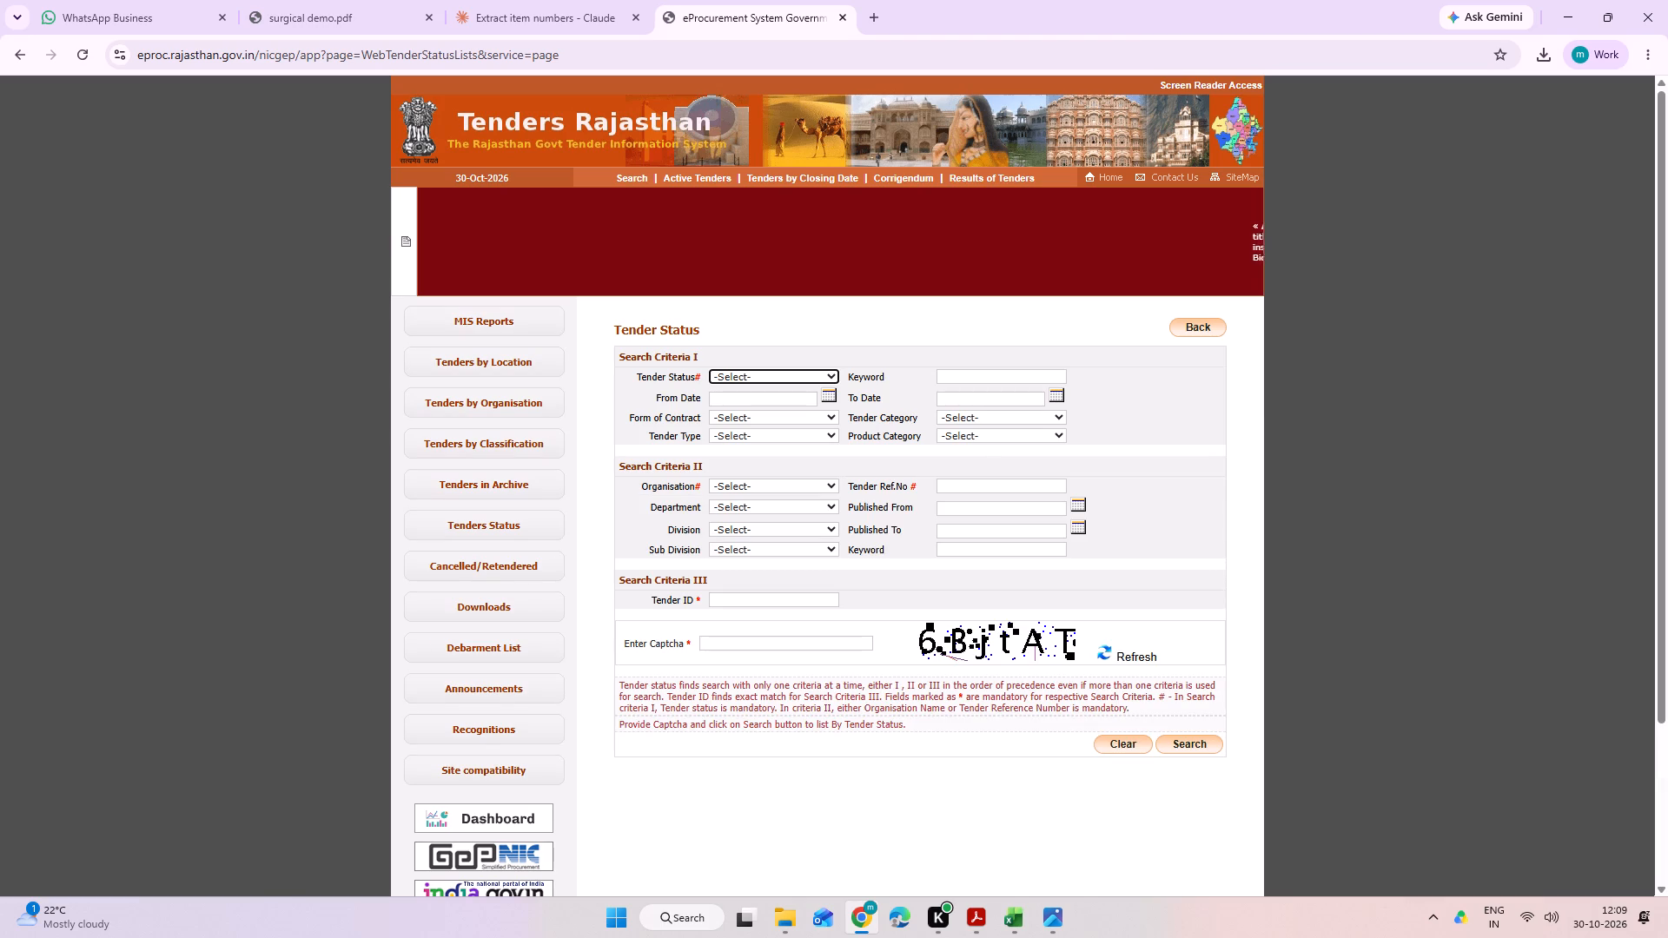
click(756, 604)
key(ctrl+v)
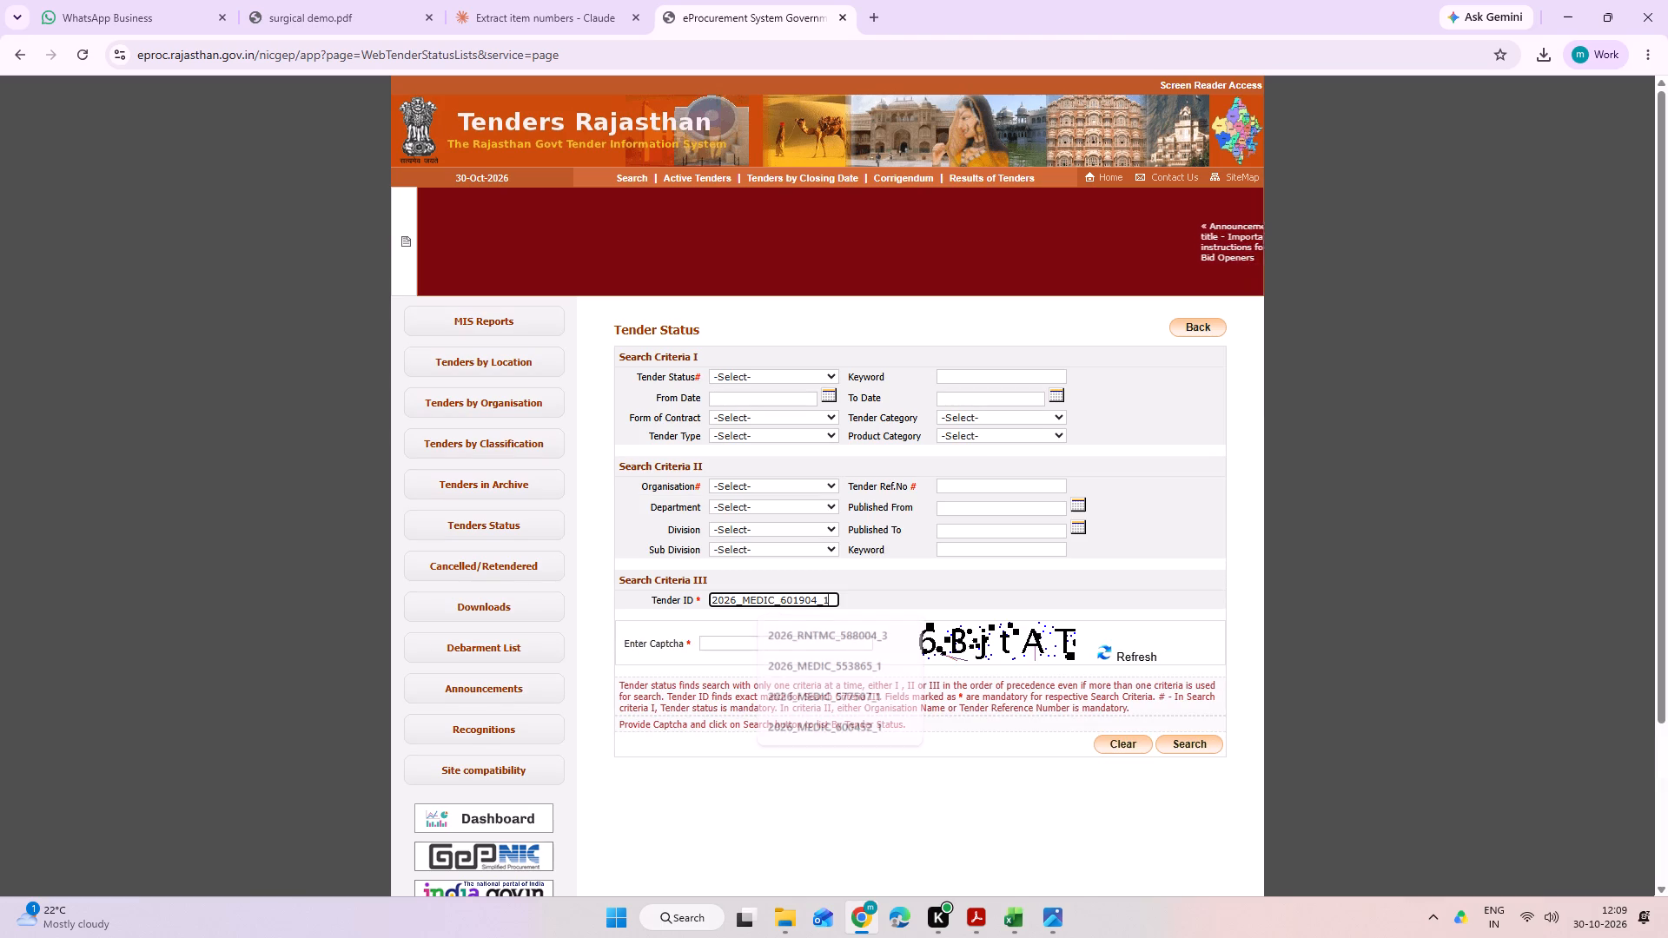
click(760, 641)
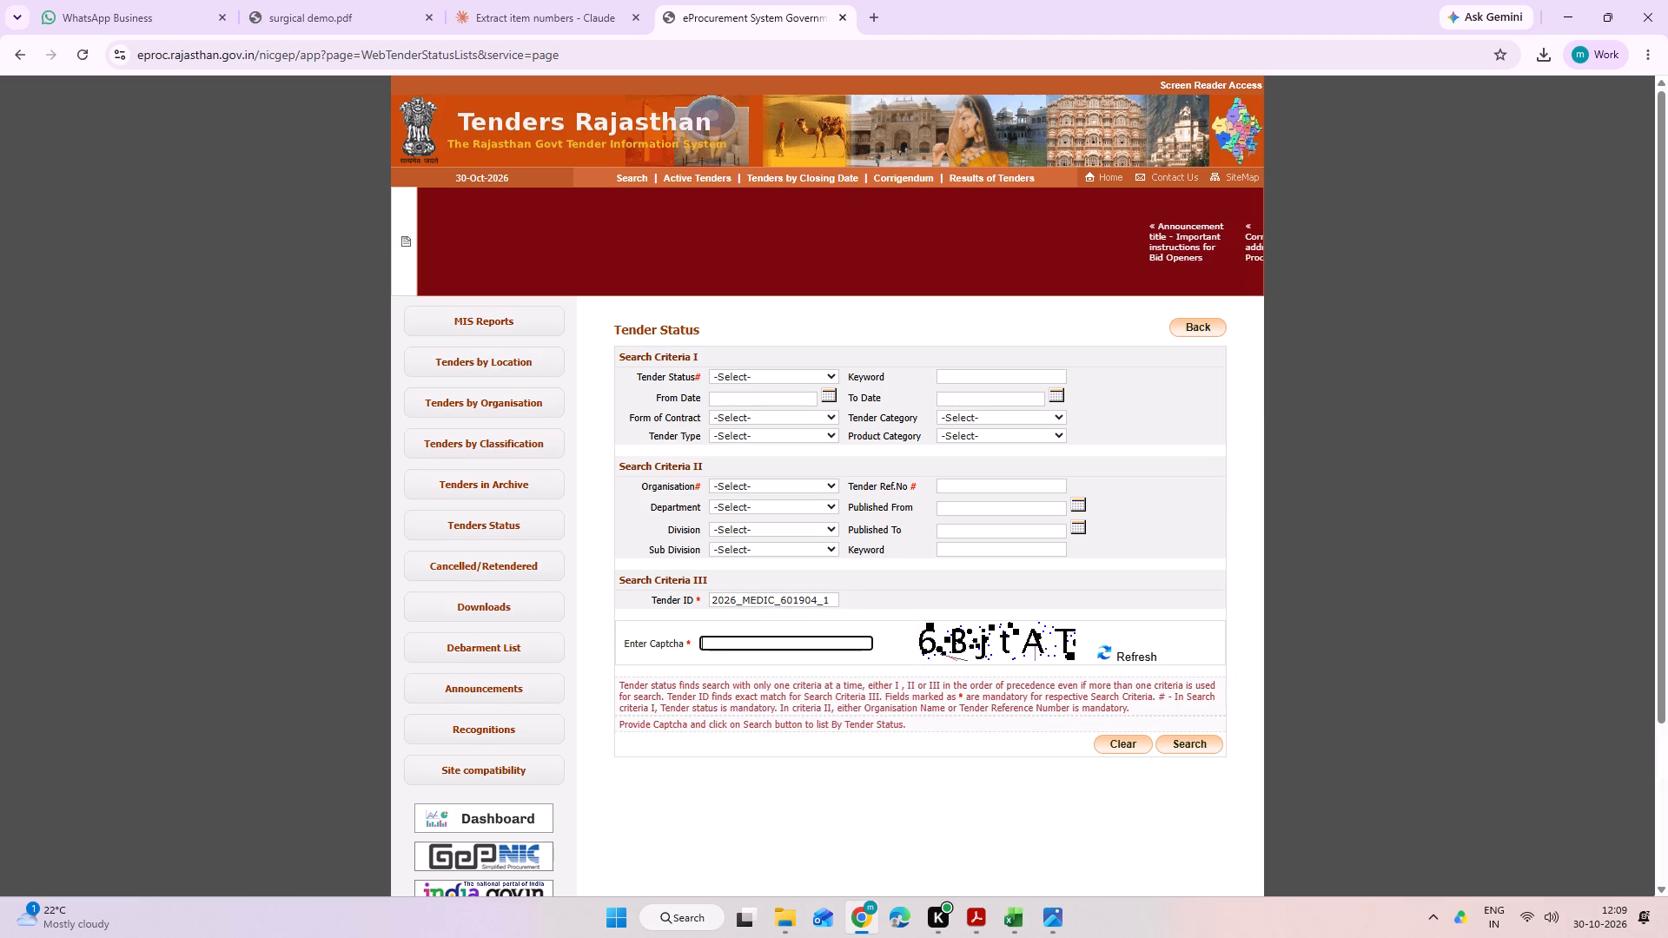
key(6)
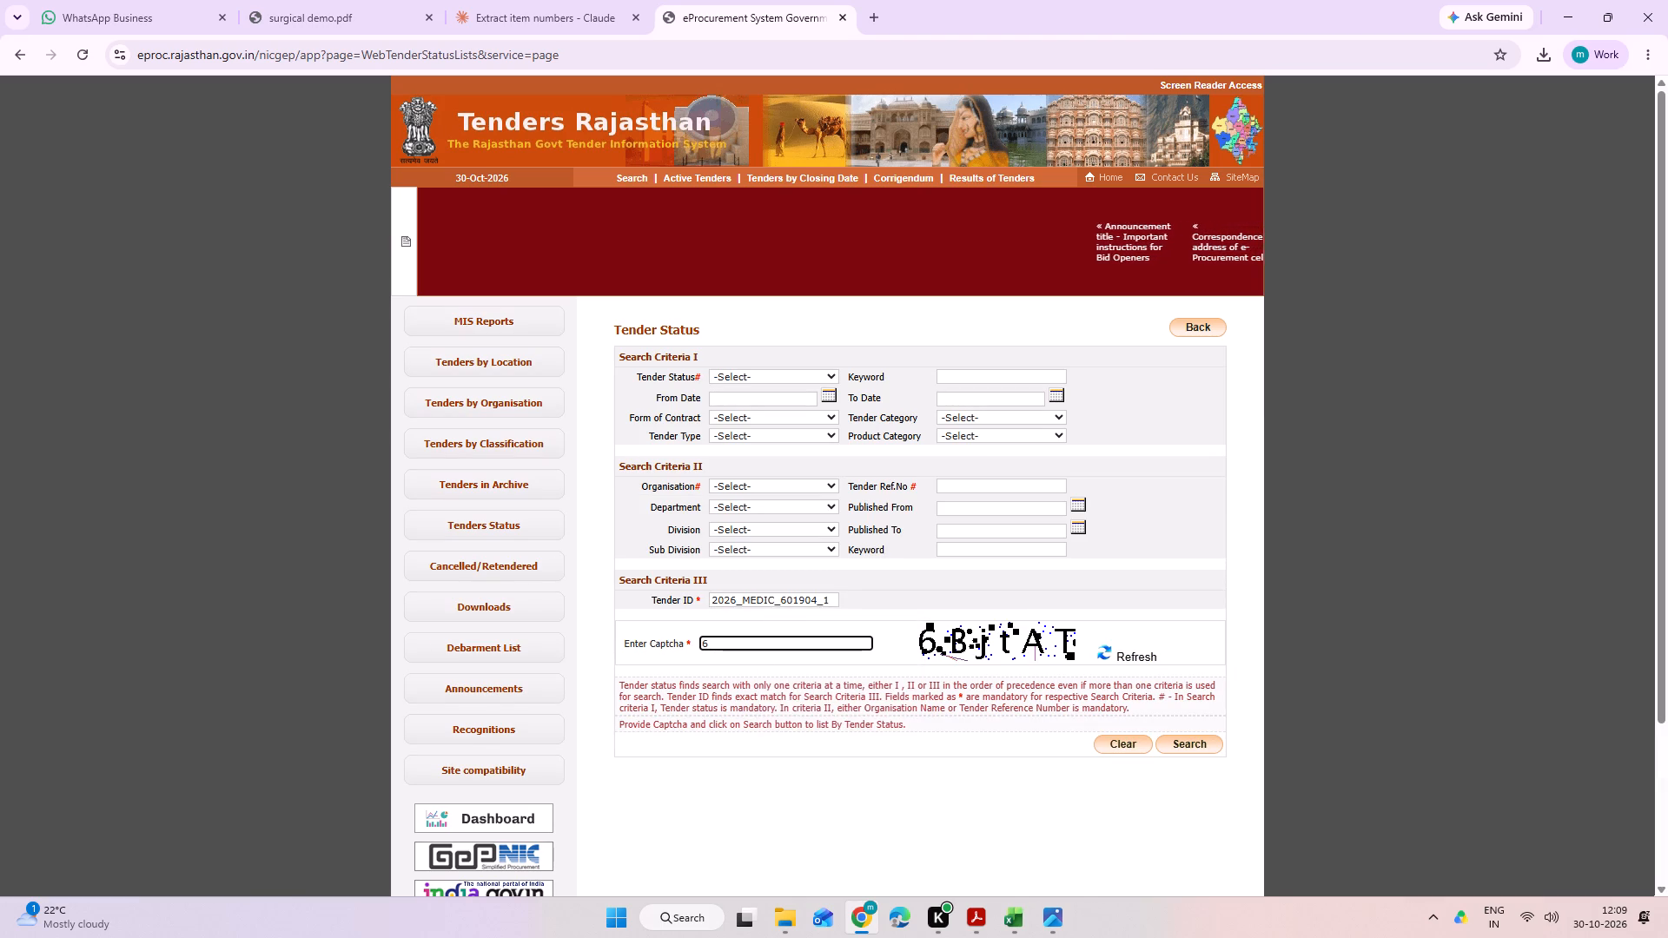
key(shift+b)
key(j)
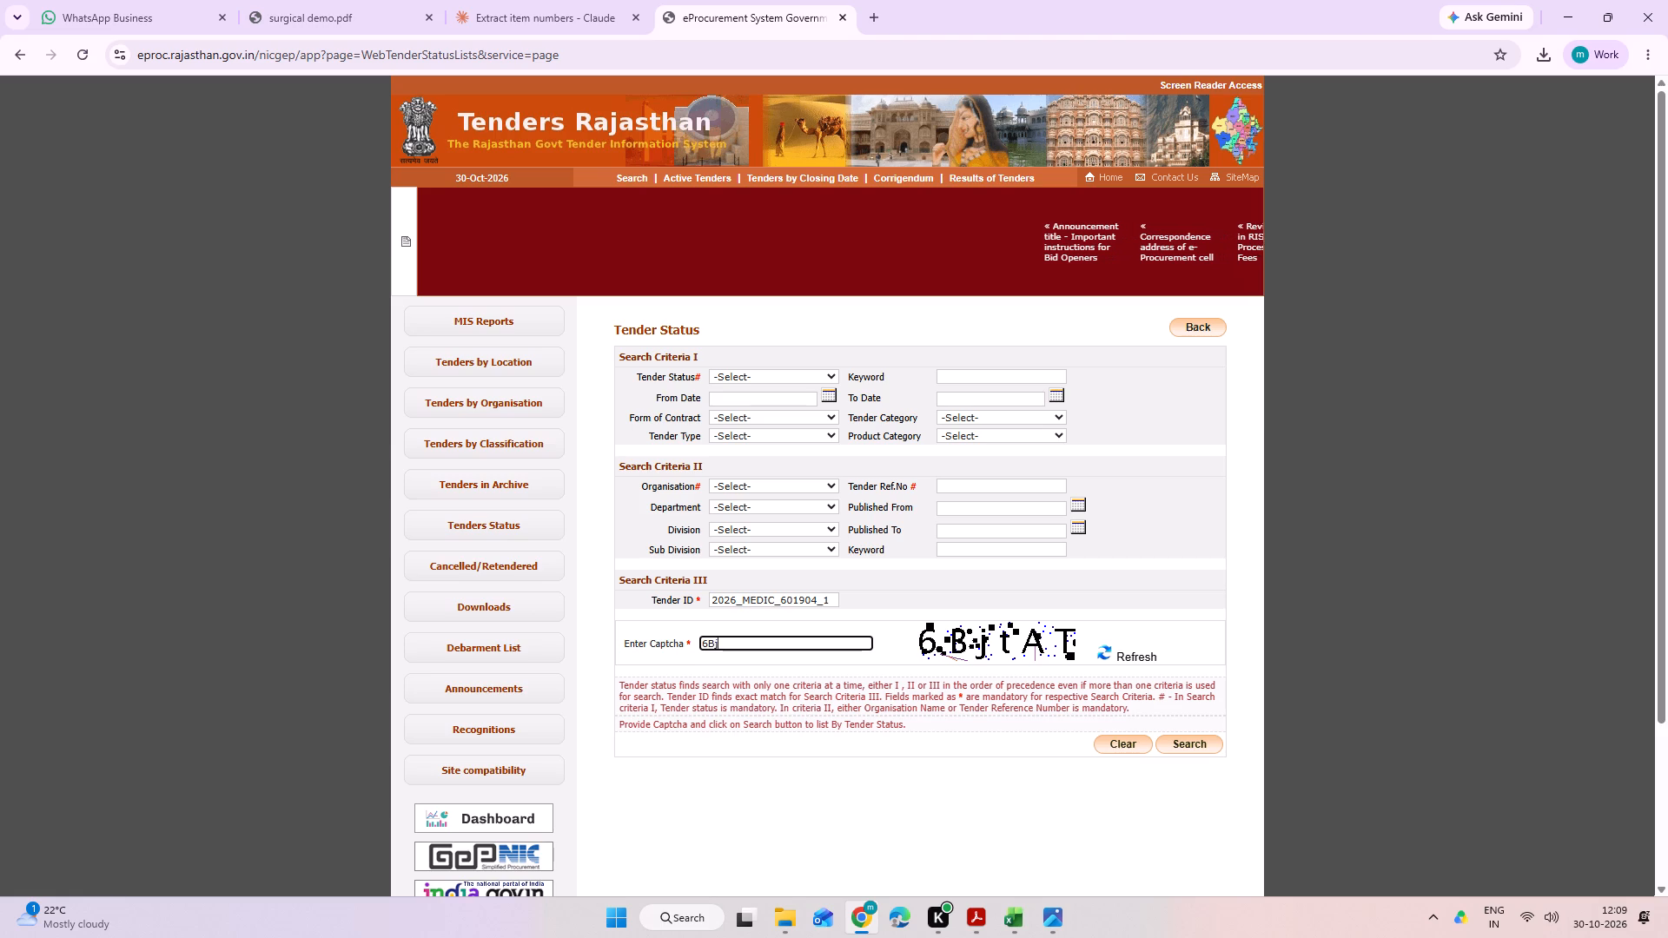
key(t)
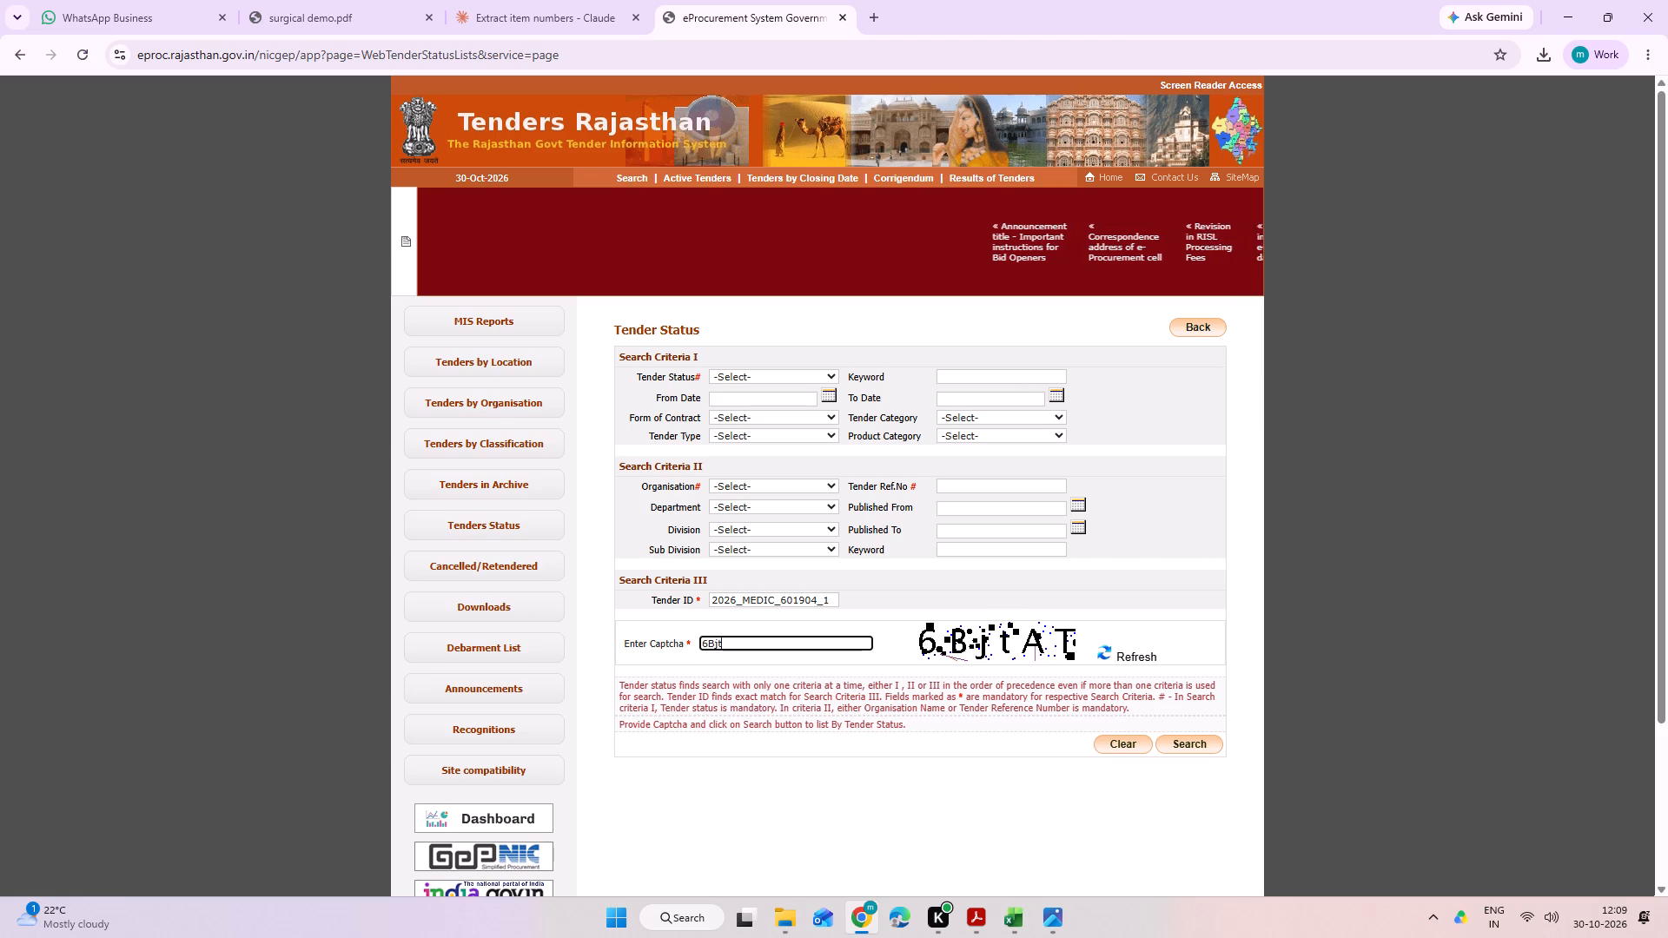
text(AT)
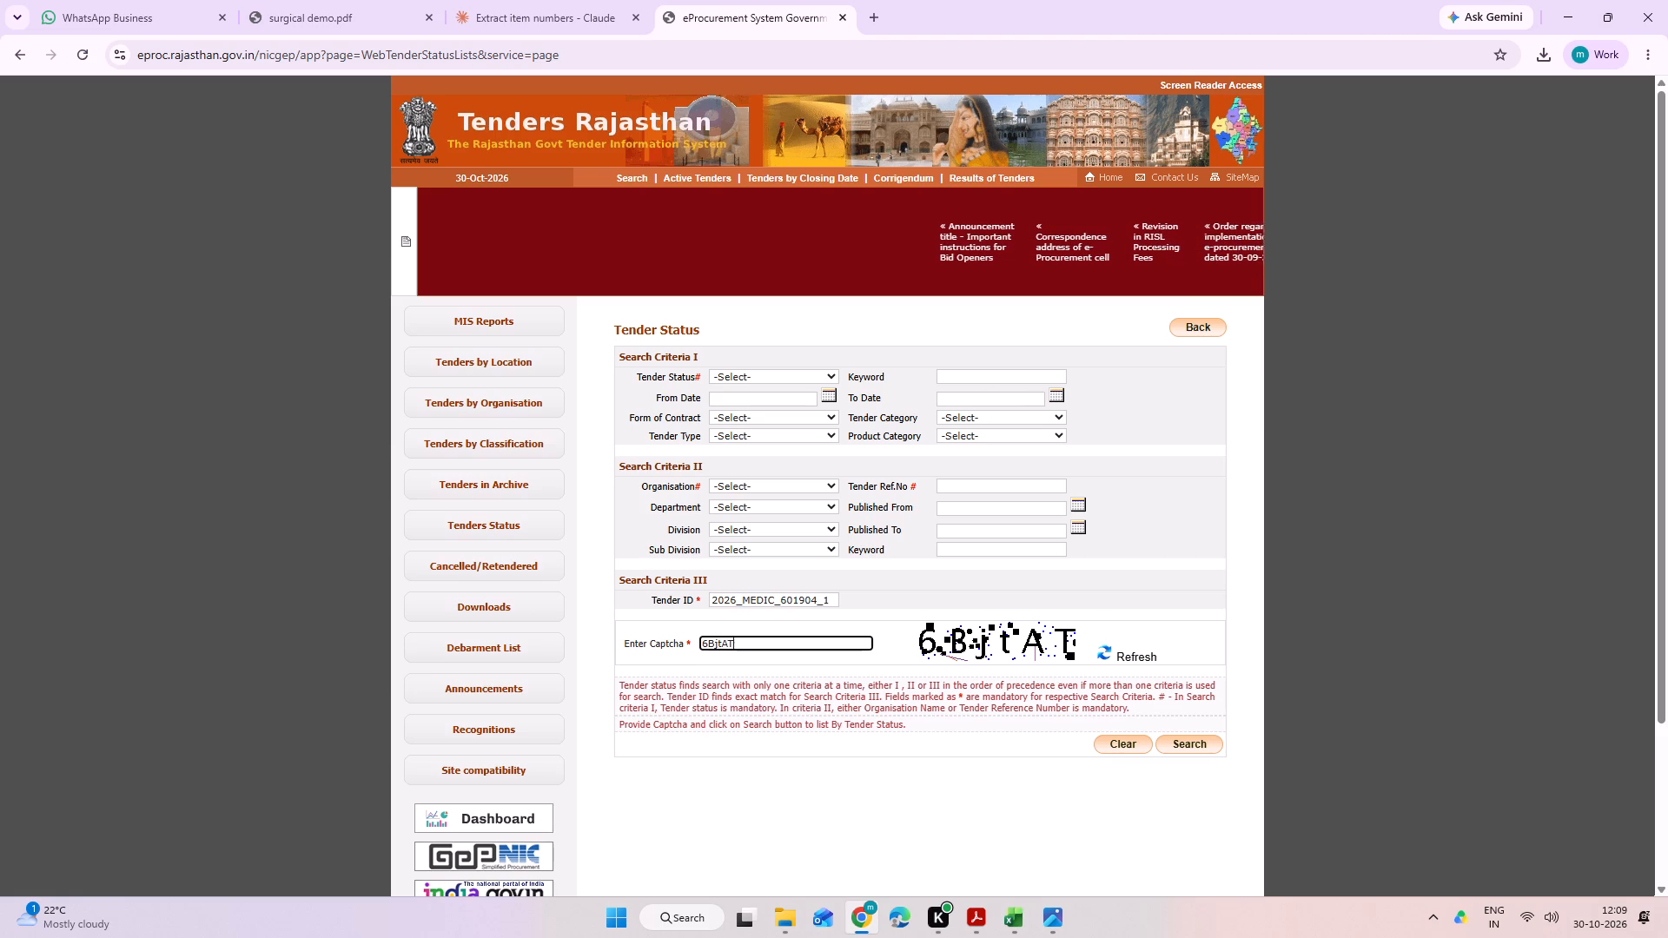
click(1181, 747)
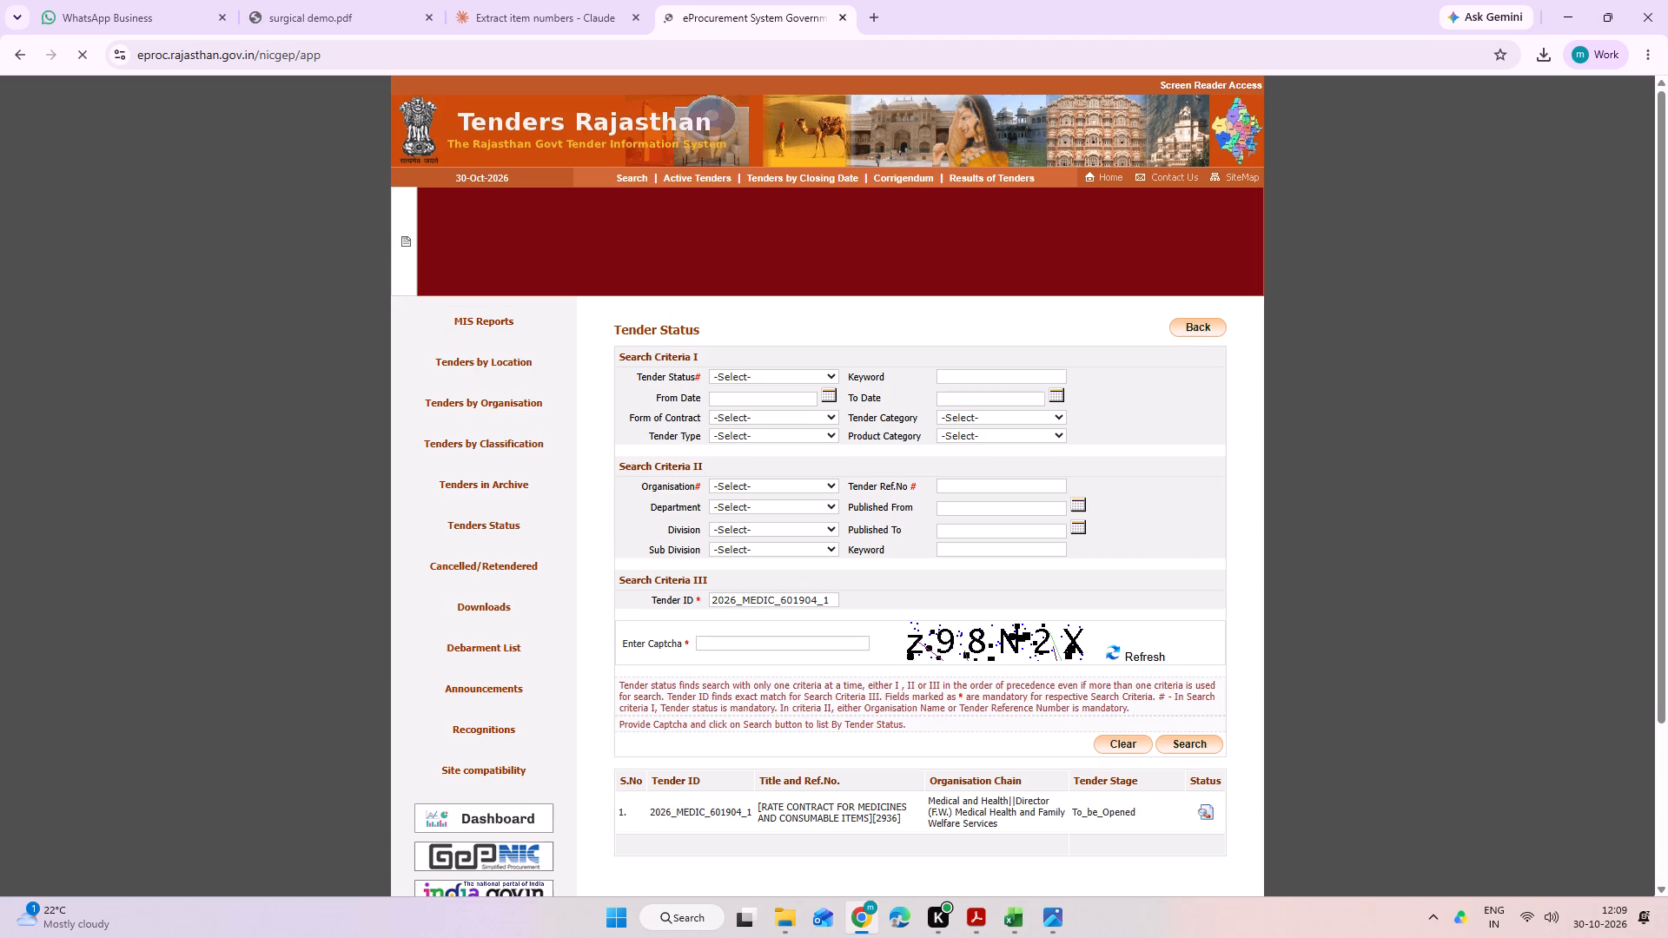
View the status details and all-stage summary of tender 2026_MEDIC_601904_1, and return to the tender status search.
scroll(1155, 638, down, 2)
click(1204, 611)
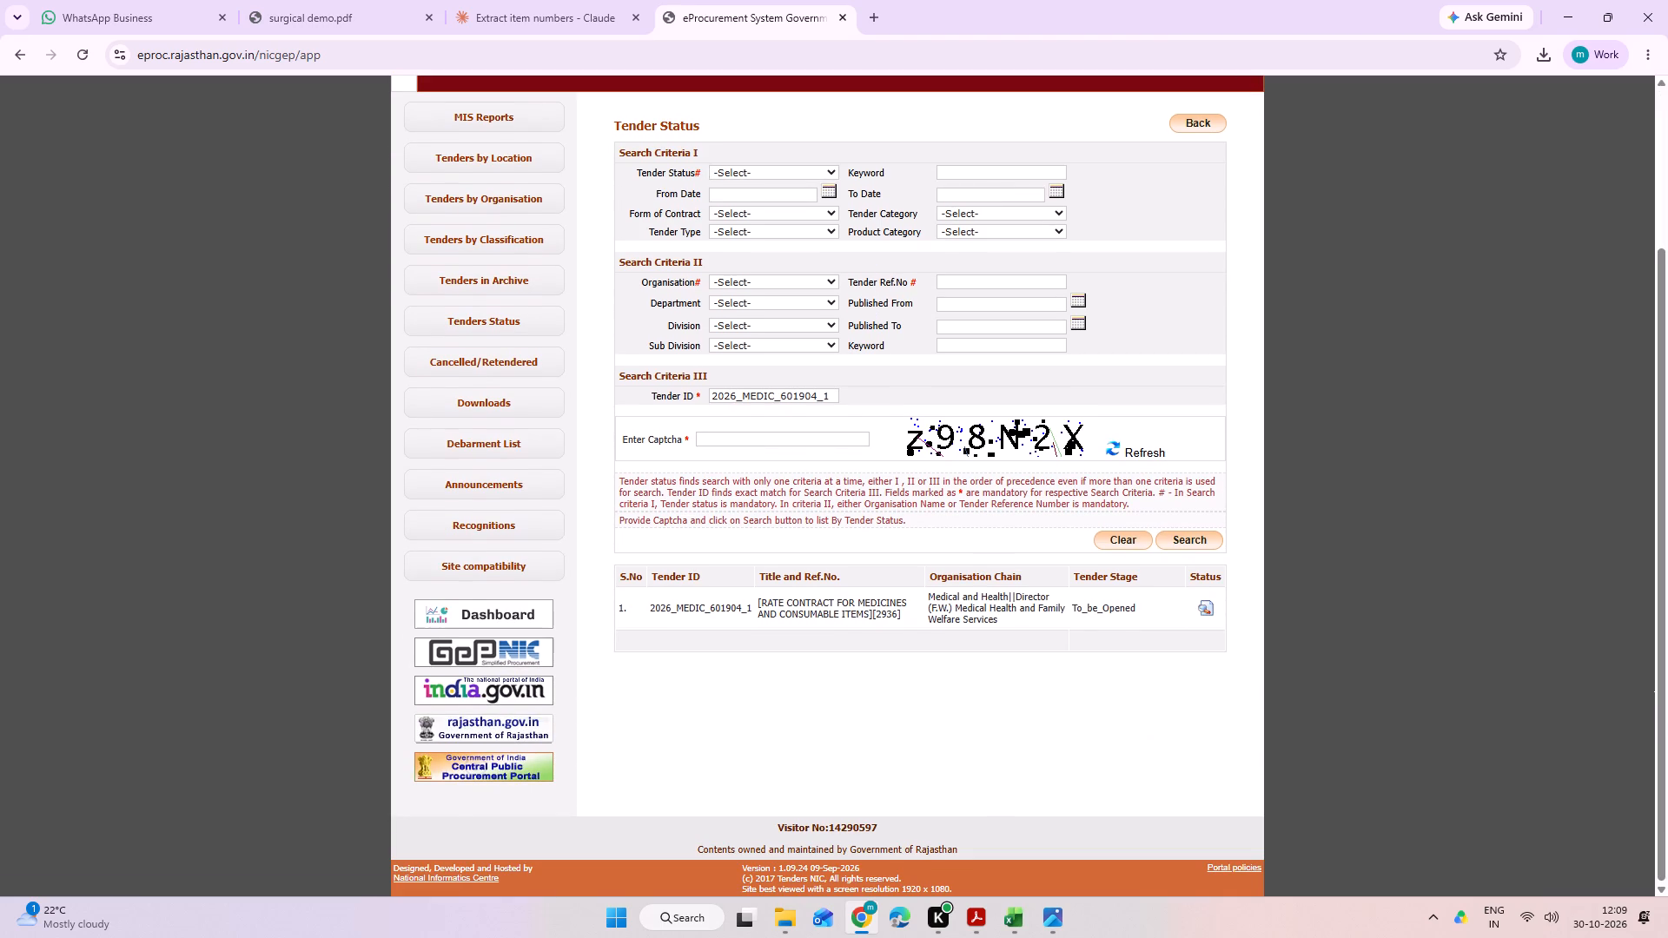
scroll(1107, 609, down, 2)
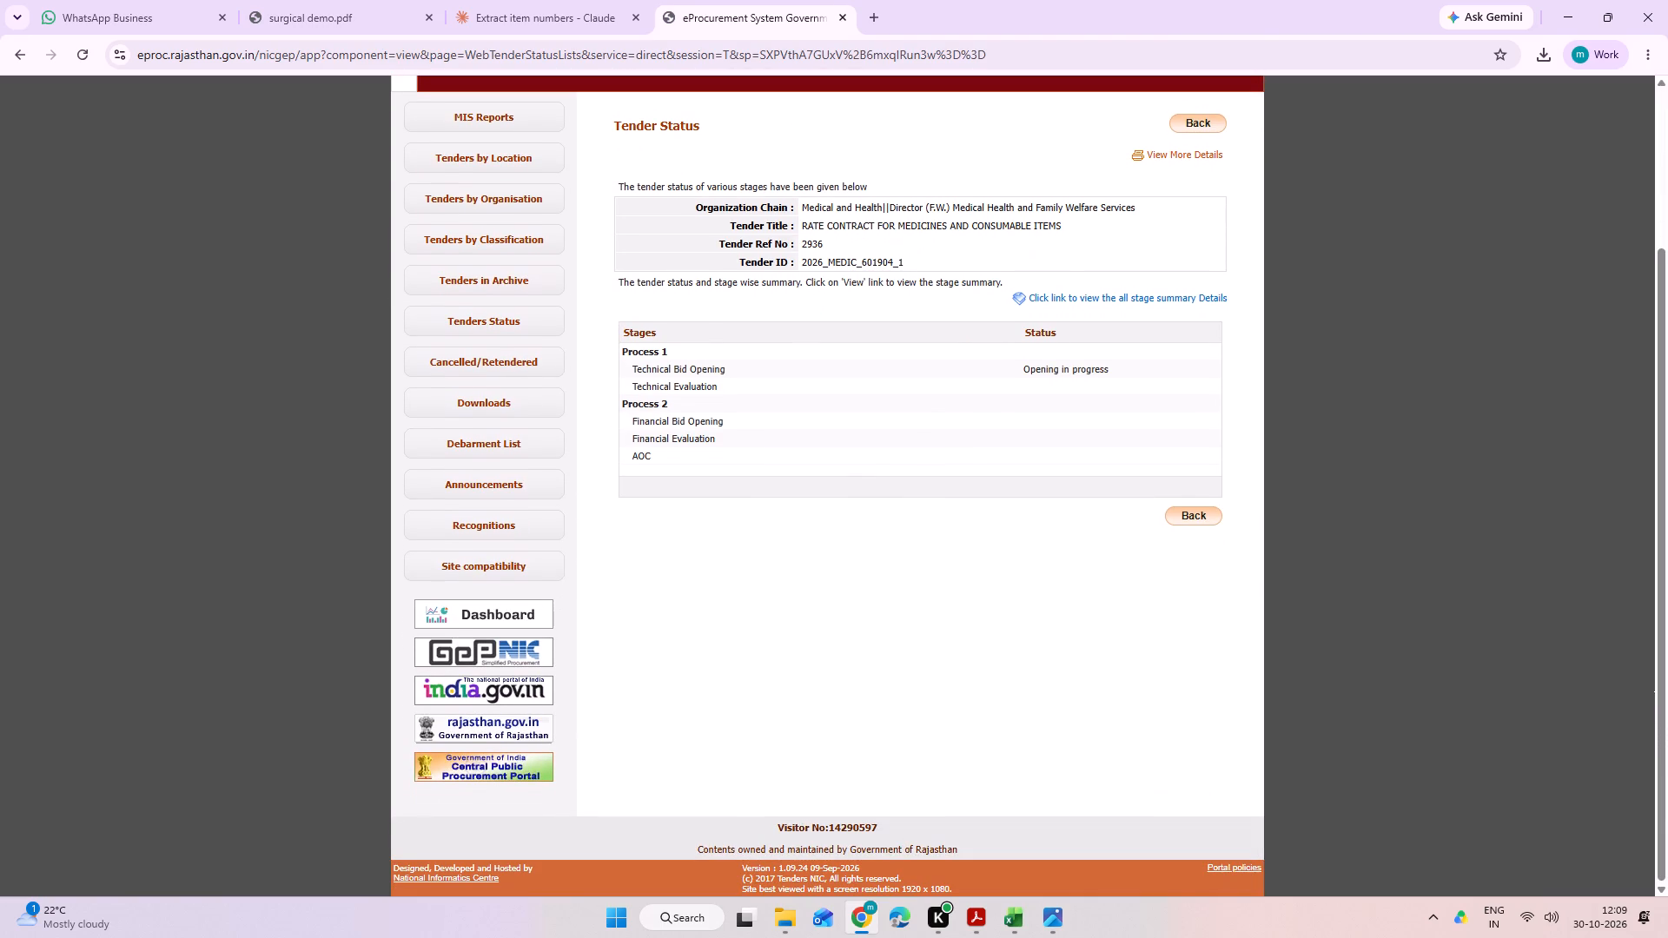
scroll(1107, 609, up, 1)
click(1146, 415)
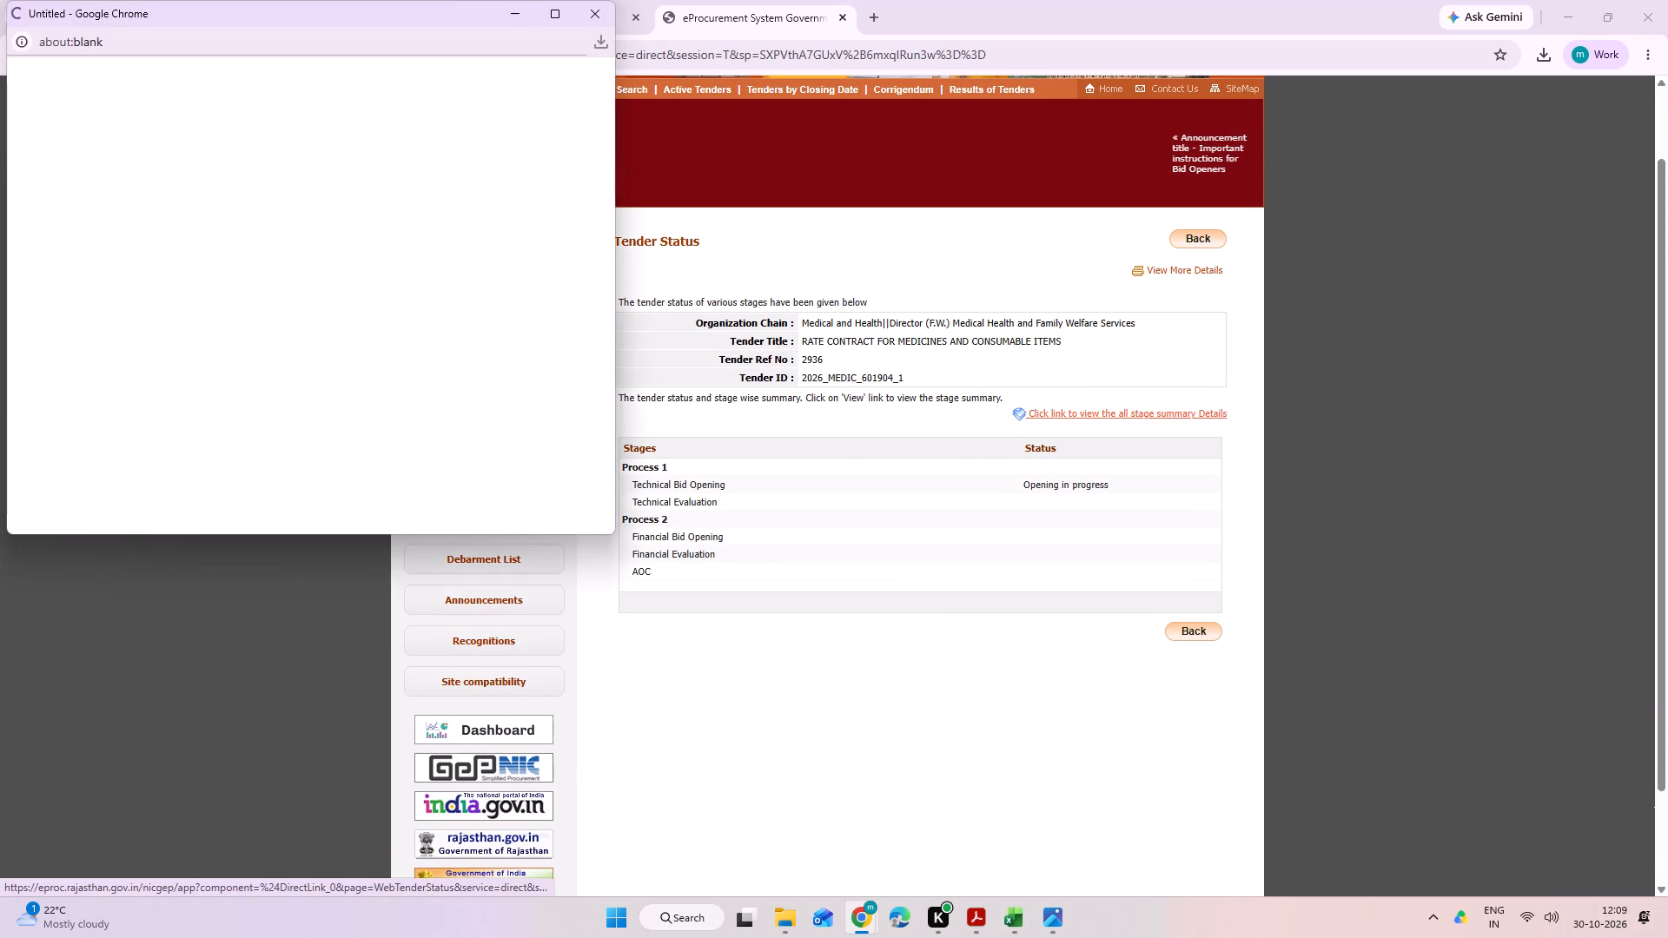
click(600, 23)
scroll(1119, 501, down, 2)
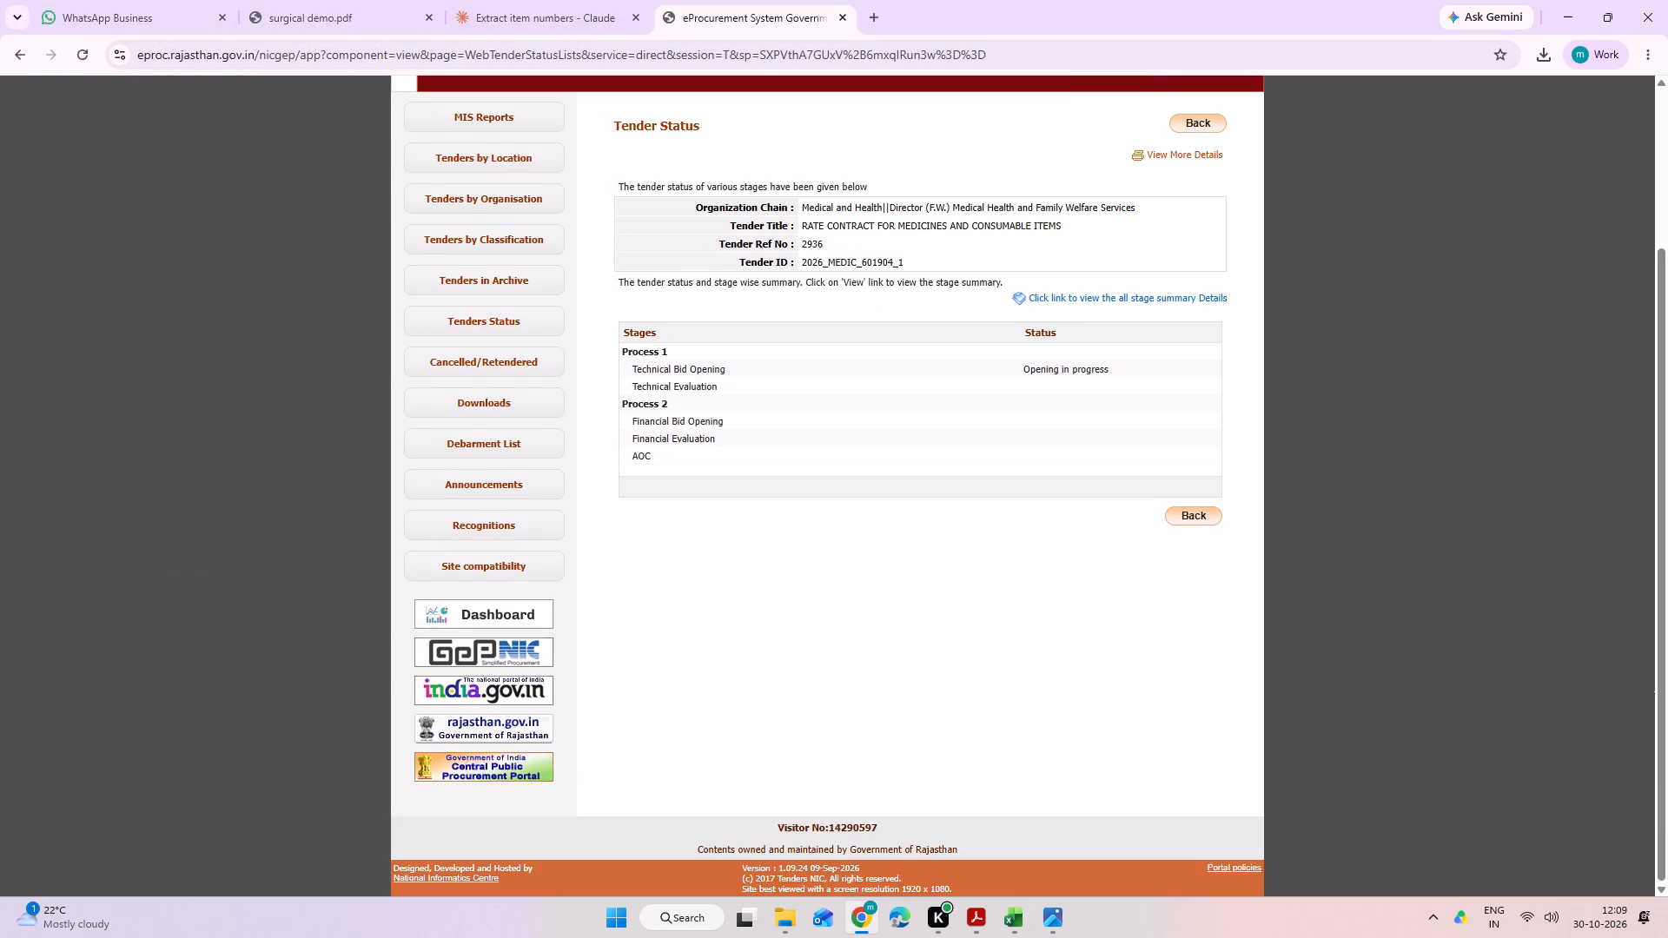
scroll(1119, 501, up, 1)
click(1206, 636)
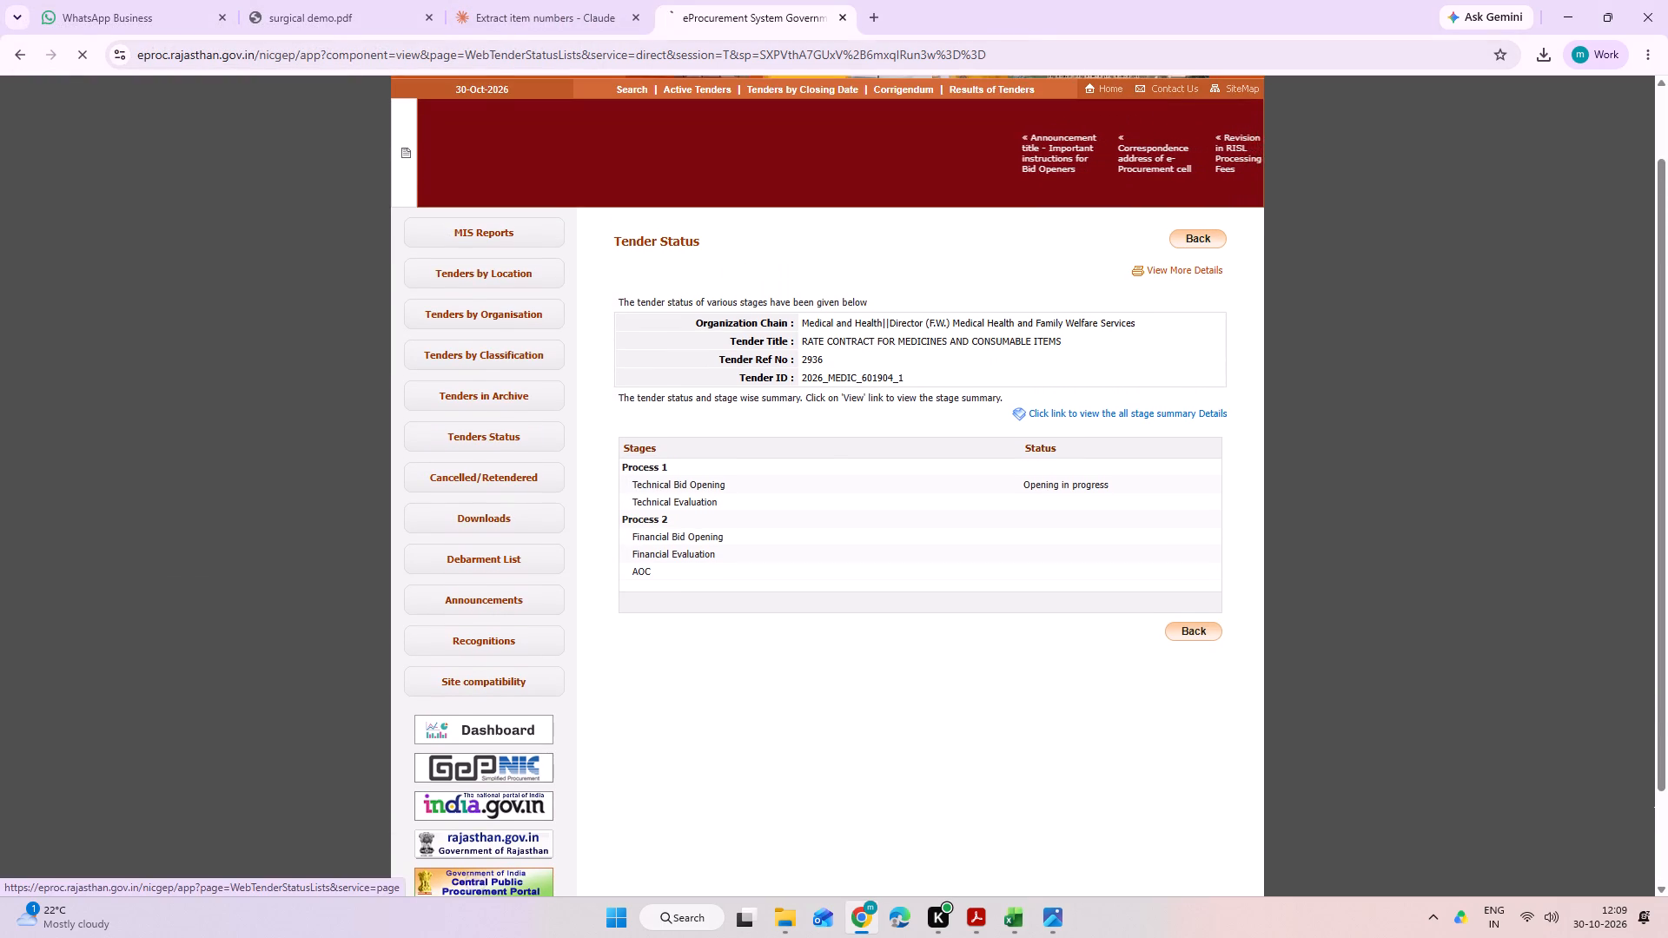
Replace the tender ID with the copied 2026_MEDIC_601888_1 and search for its status, completing the new captcha.
scroll(1206, 636, down, 1)
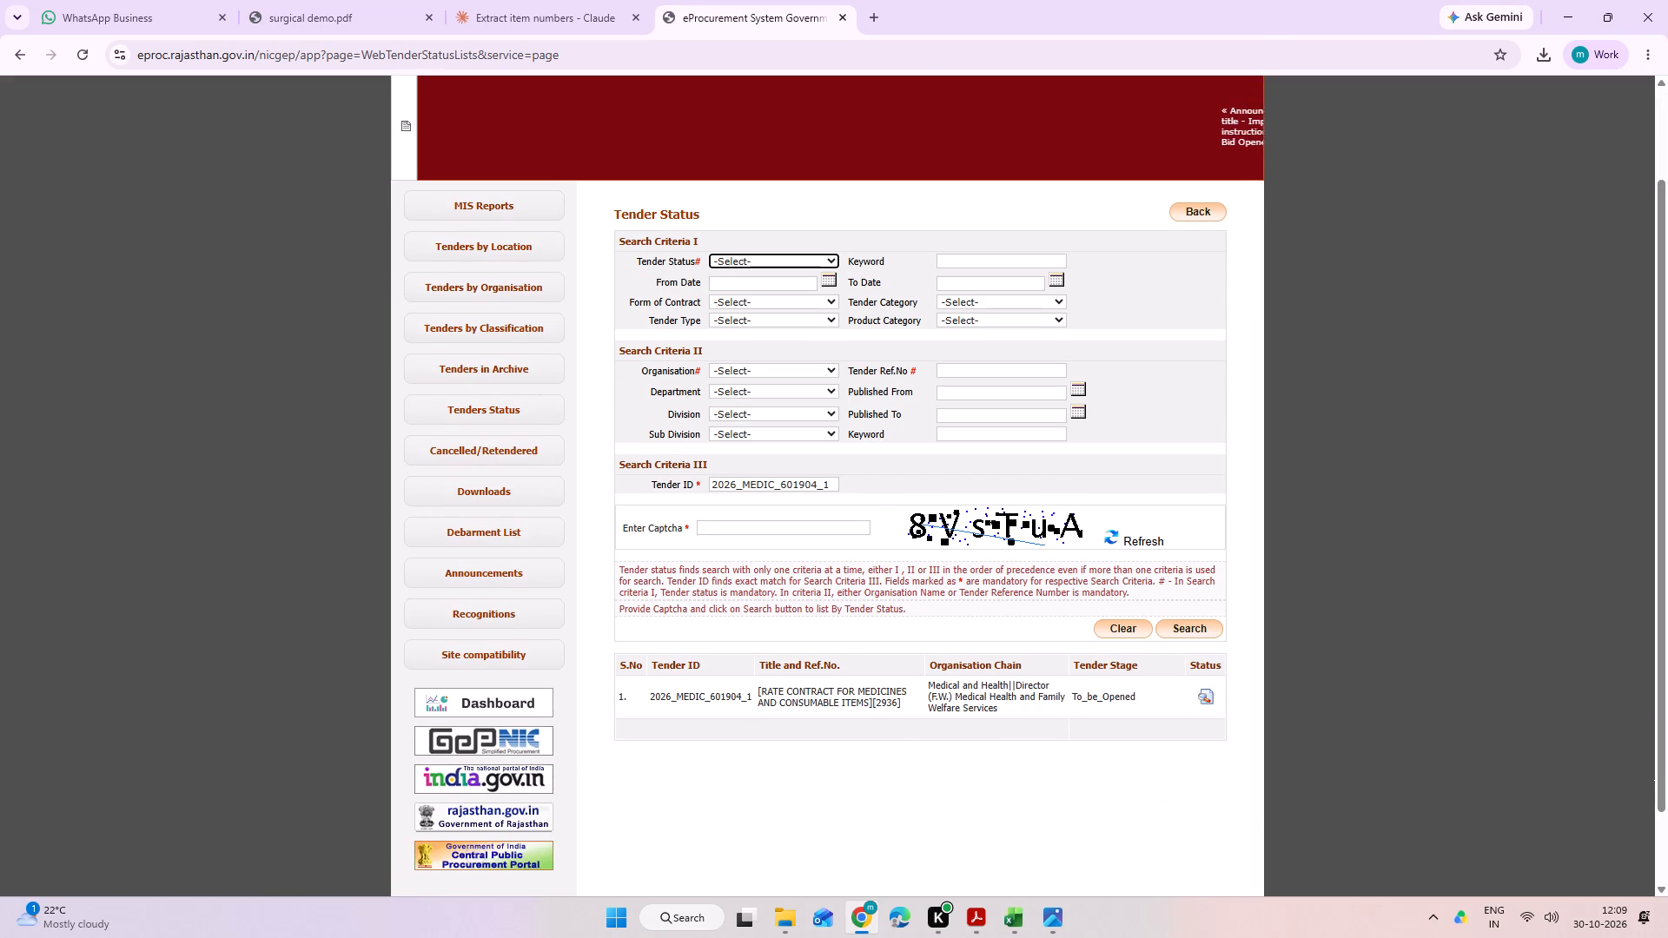
triple_click(787, 477)
key(Delete)
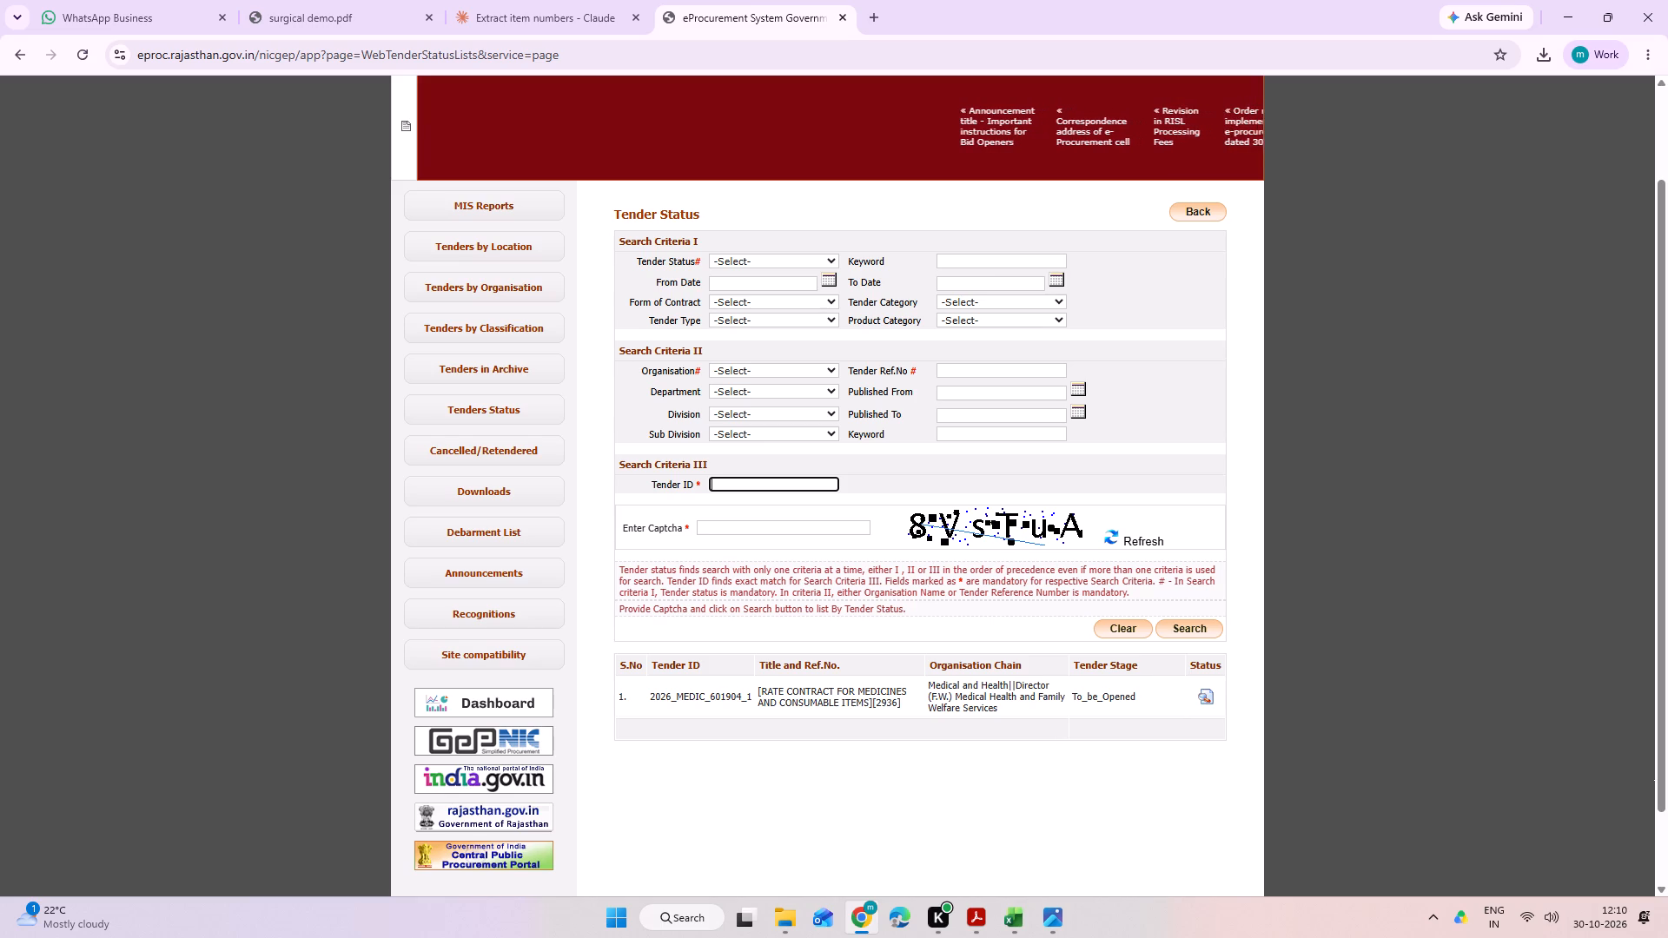
key(super+v)
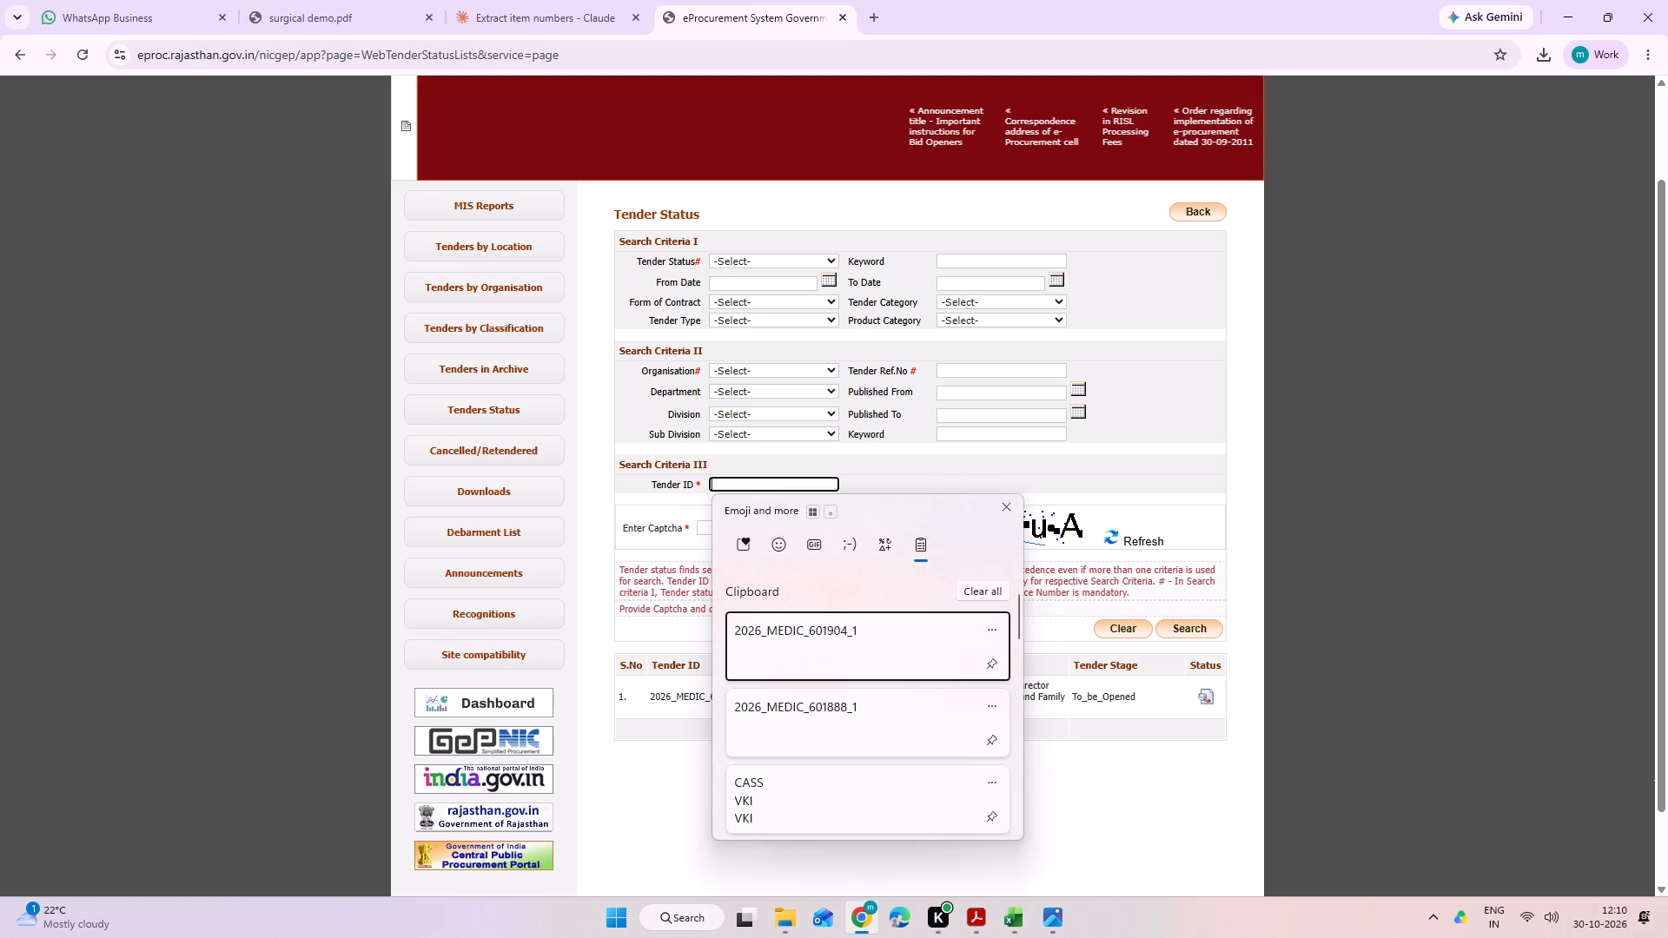
click(864, 722)
key(ctrl+v)
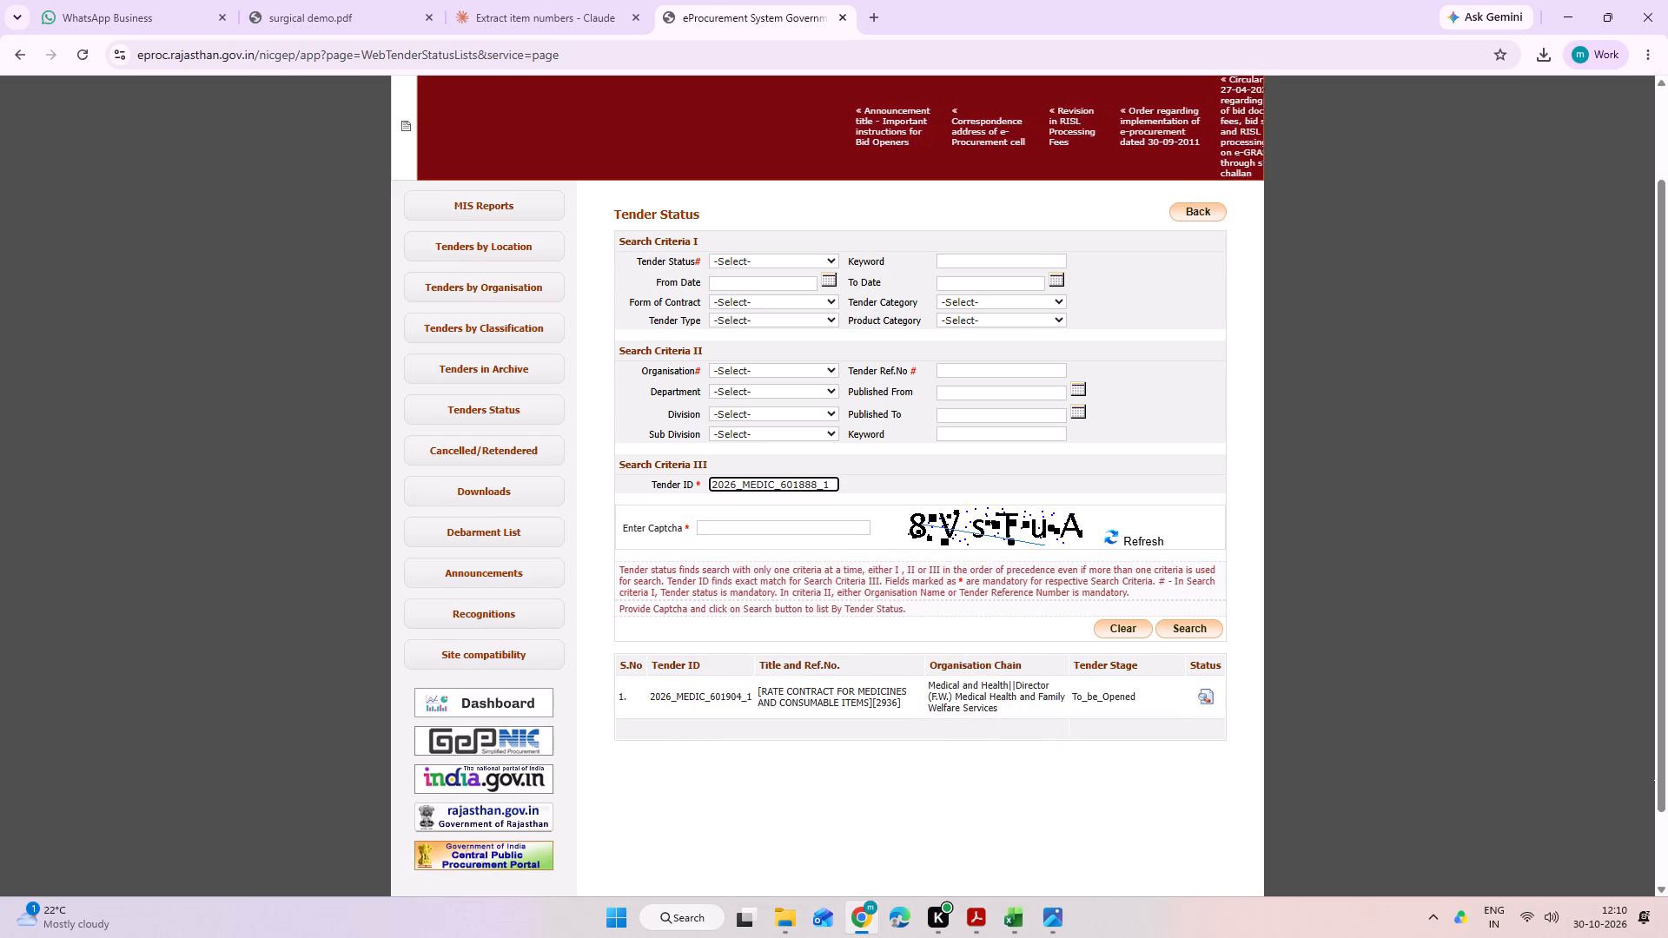
click(817, 522)
key(8)
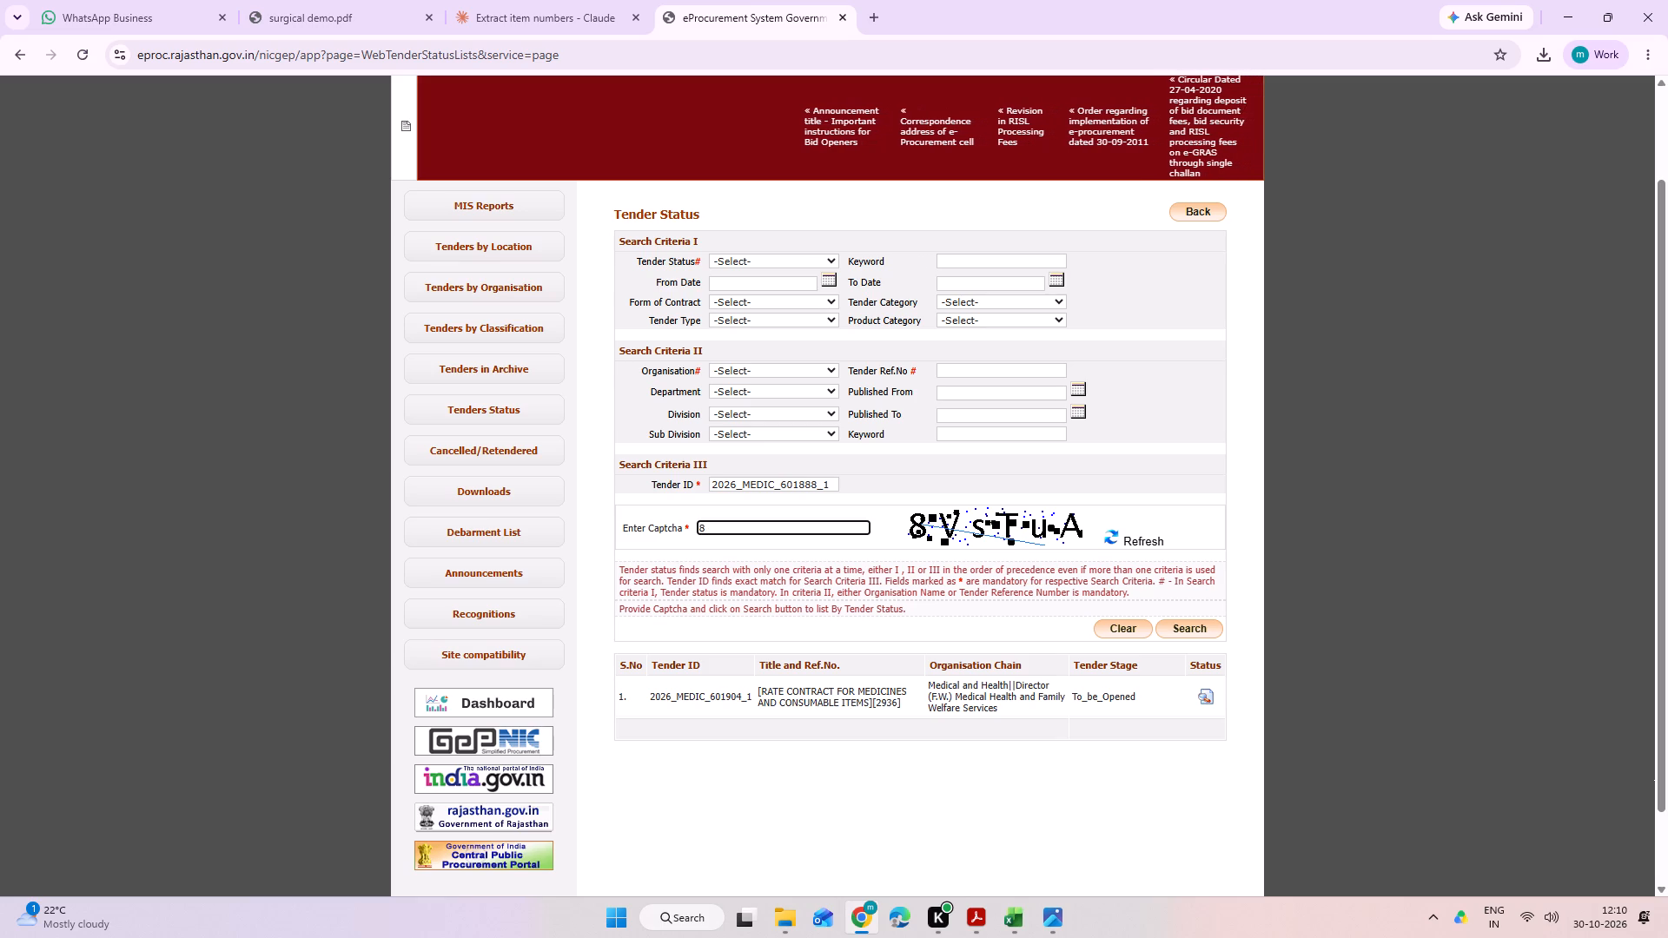
key(v)
key(BackSpace)
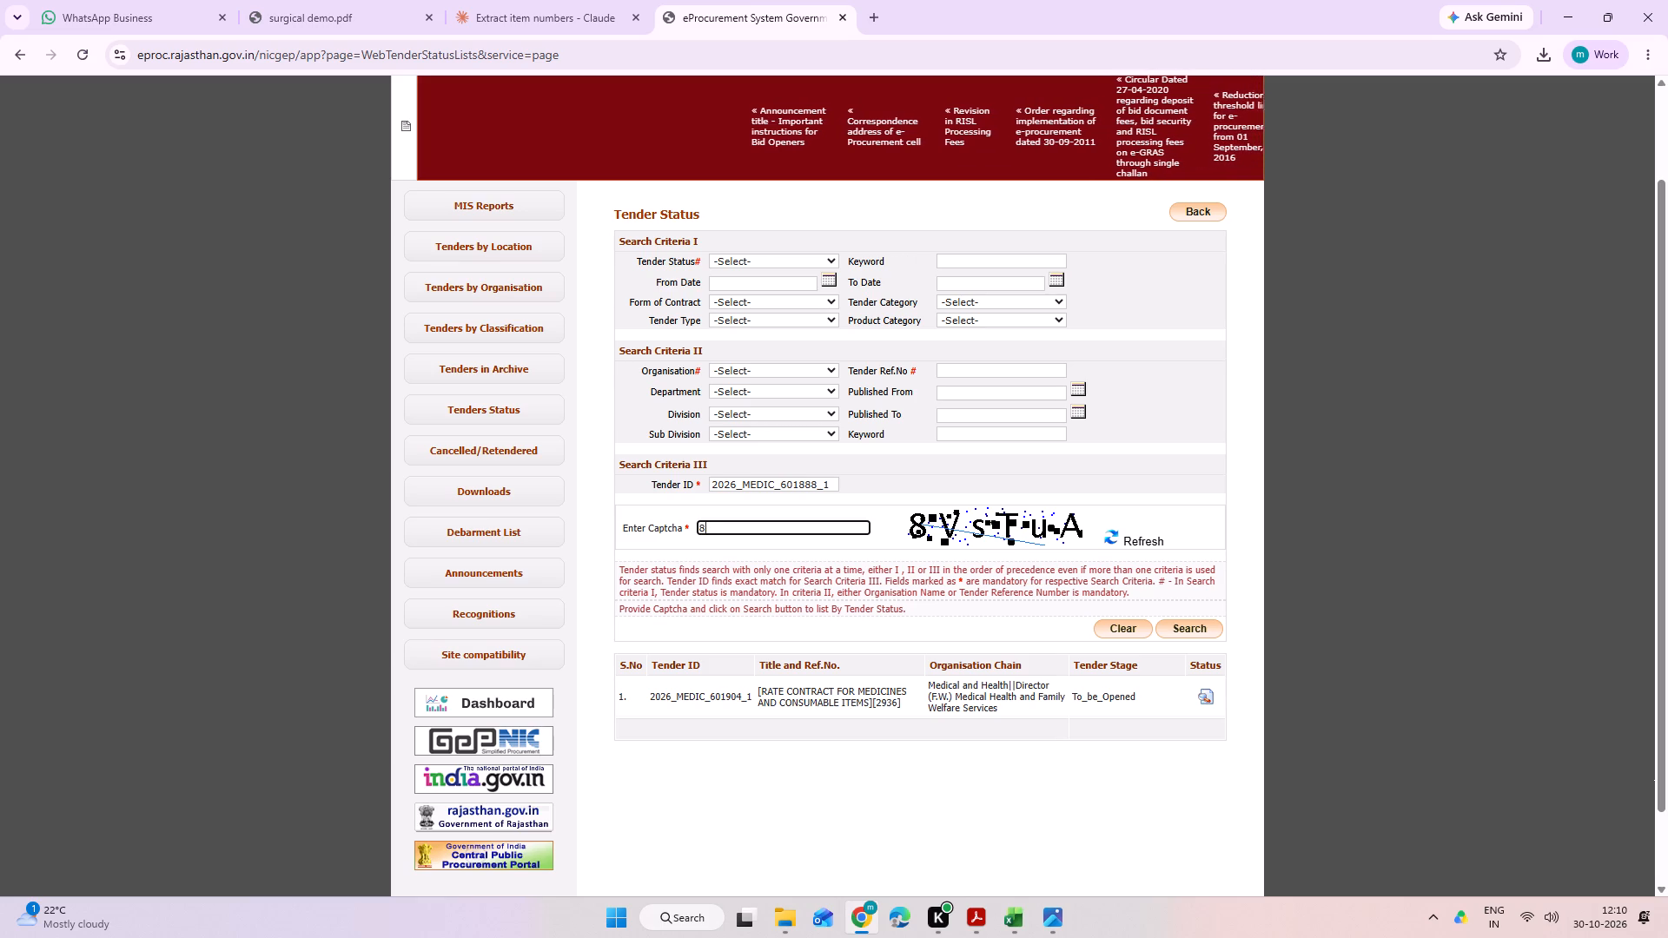
key(shift+v)
key(s)
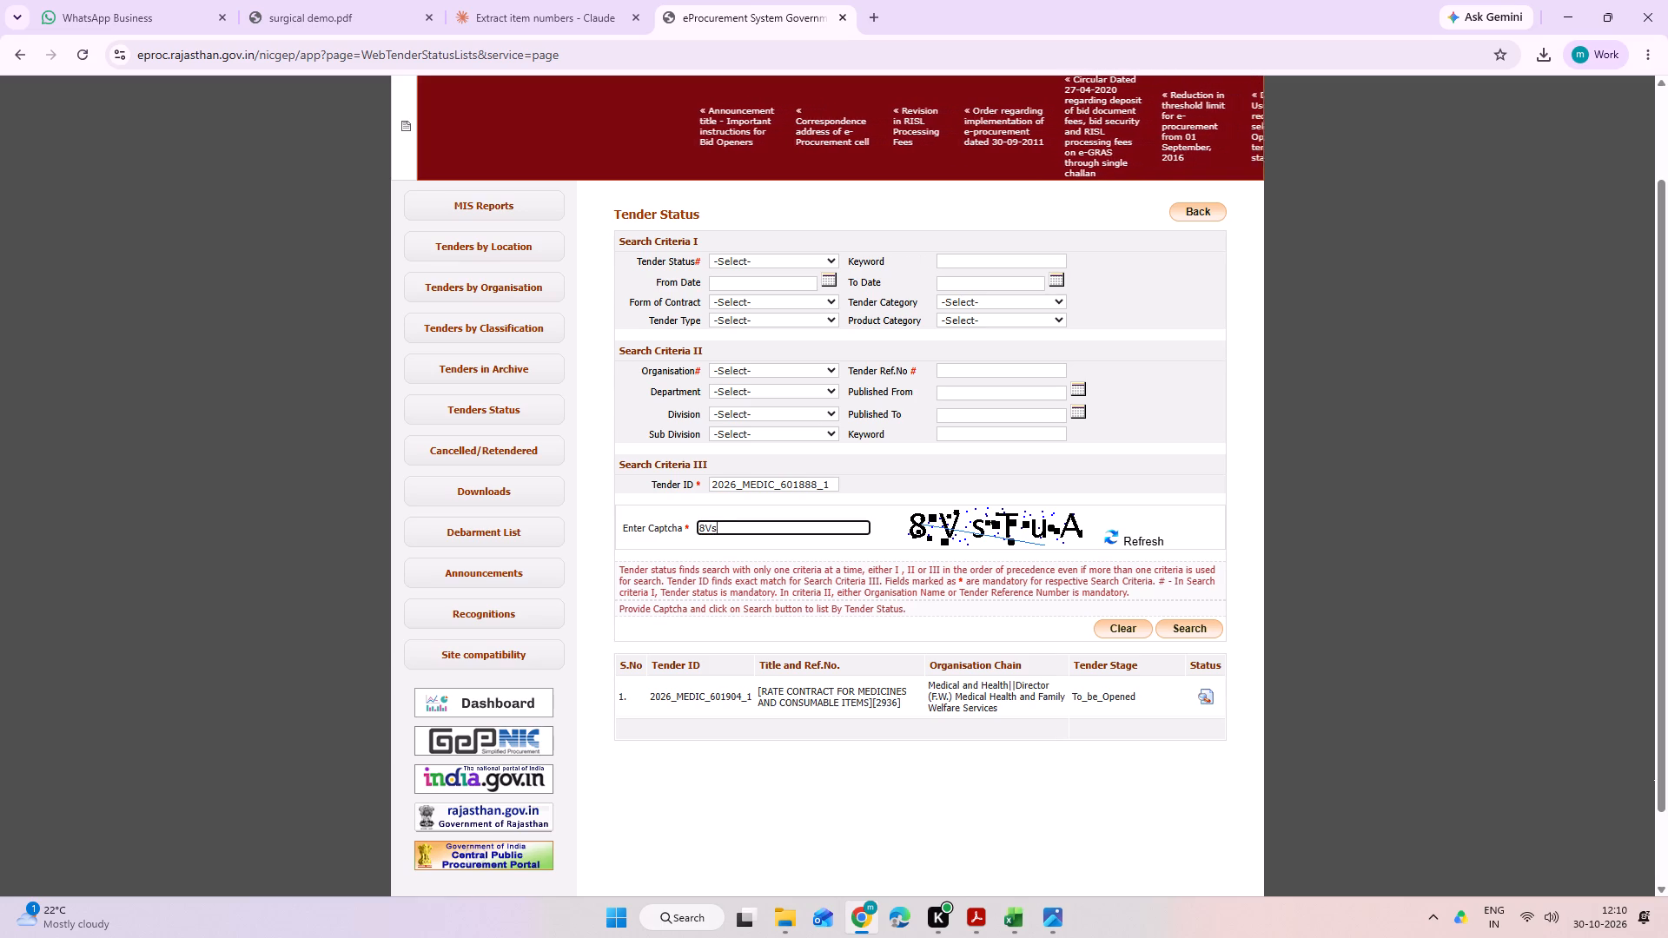
key(shift+t)
text(uA)
scroll(817, 522, up, 2)
click(1207, 750)
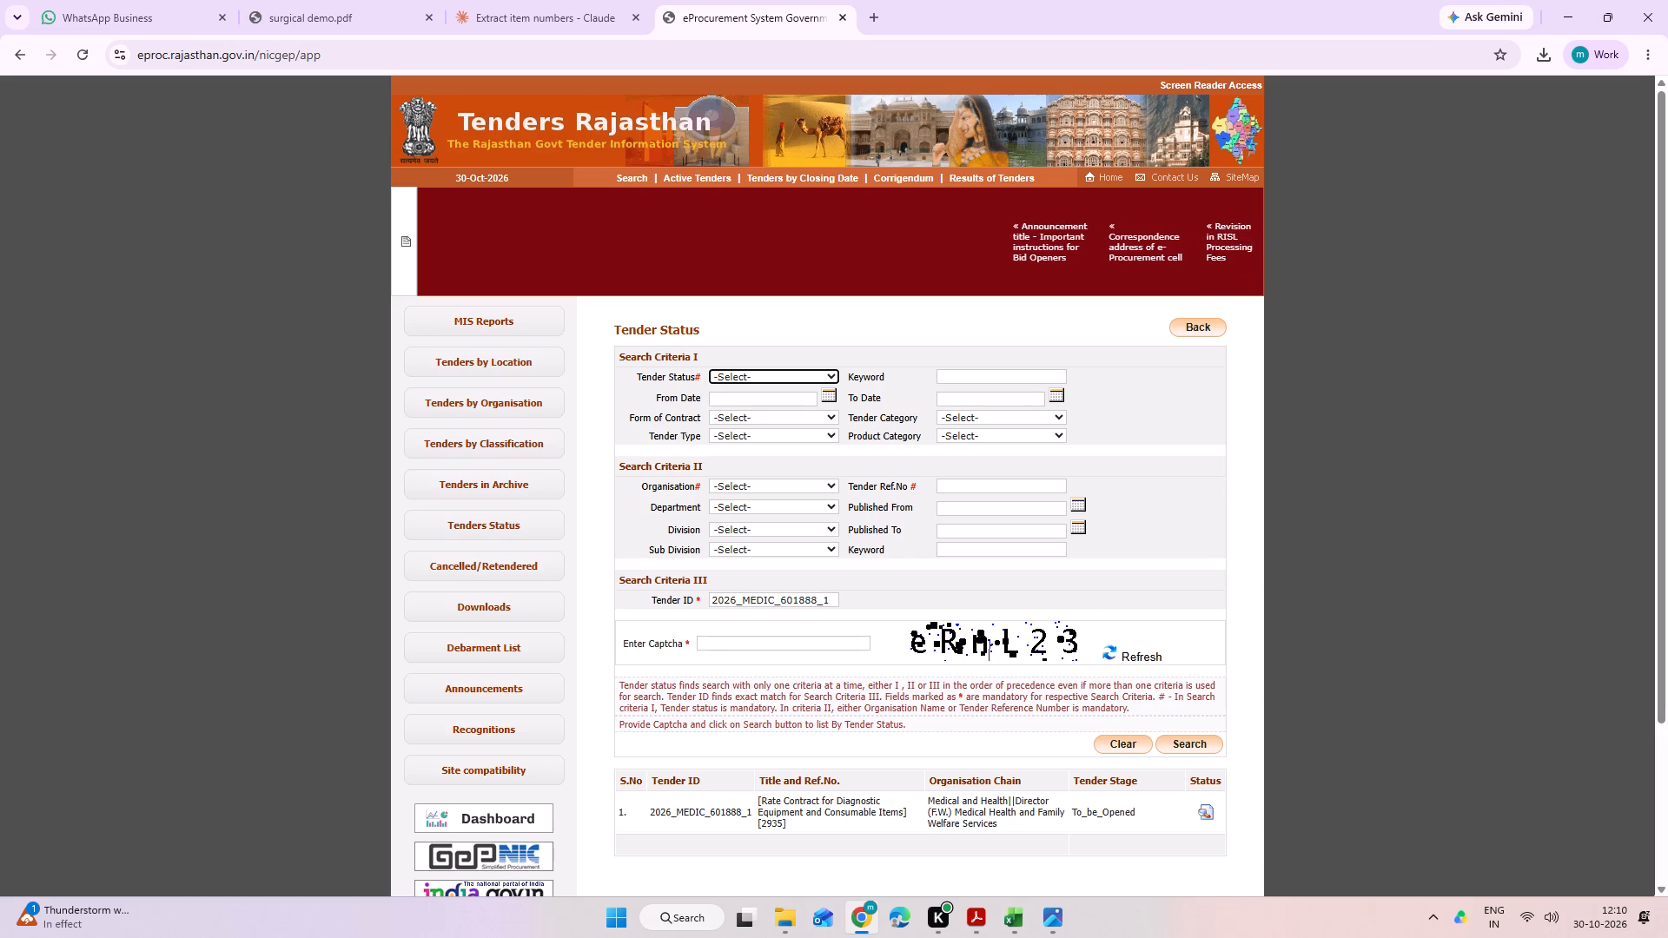
Switch to File Explorer, look inside the bbipl 28.07.2026_pali_medicine folder and return to the Quoted folder.
key(alt+Tab)
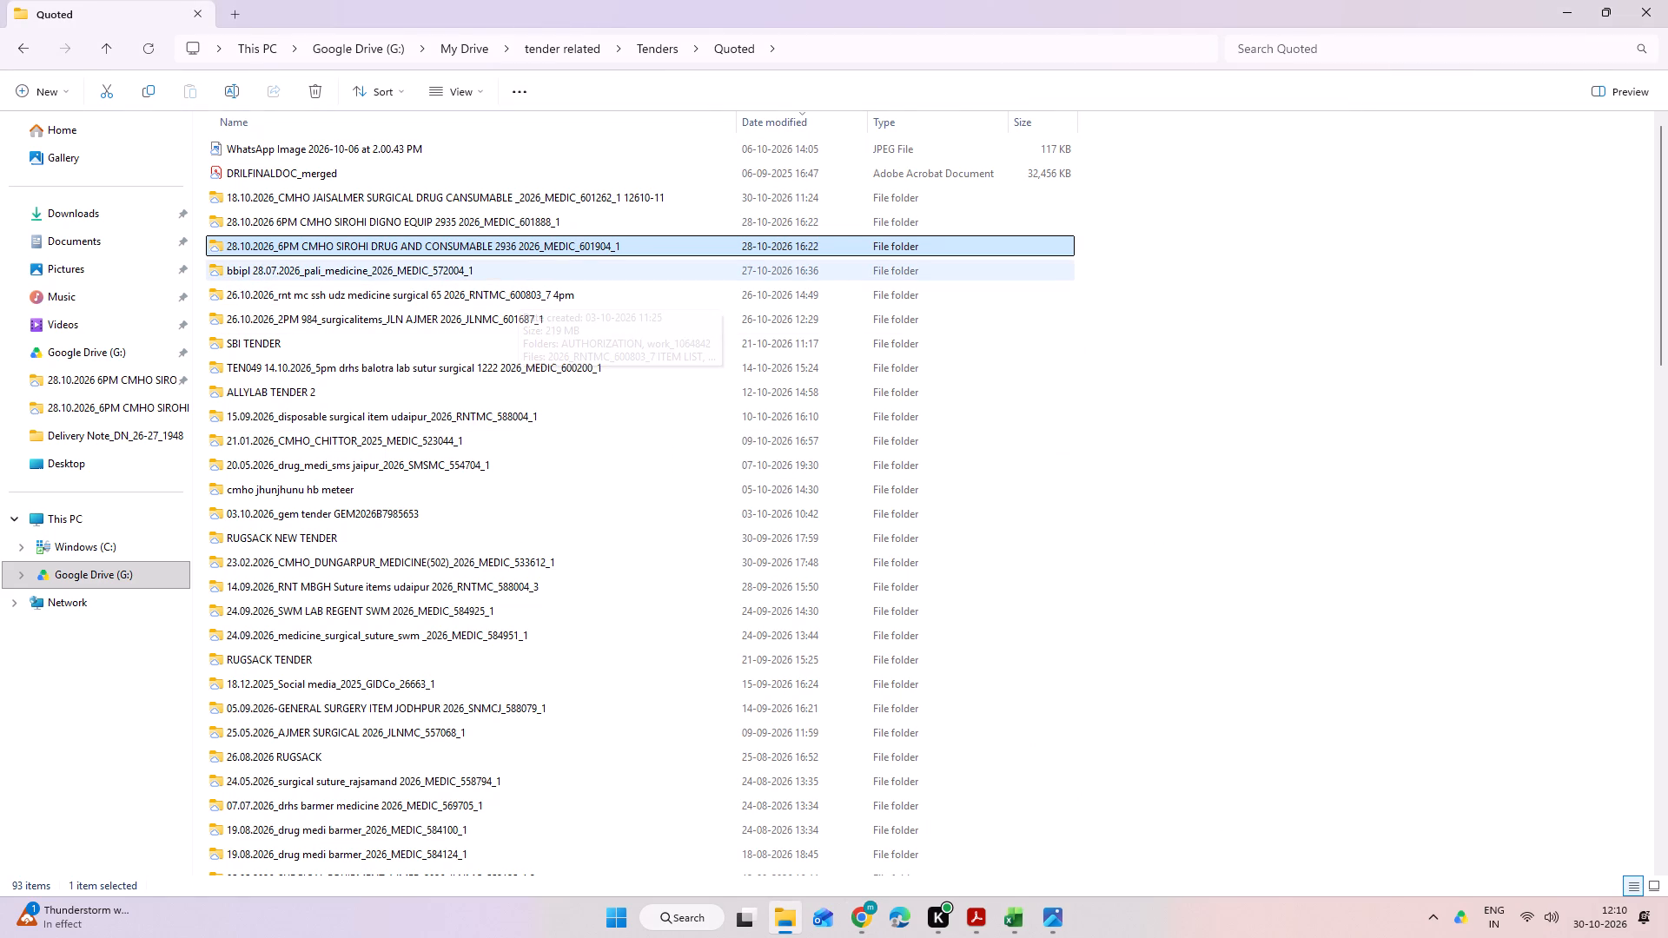
double_click(522, 271)
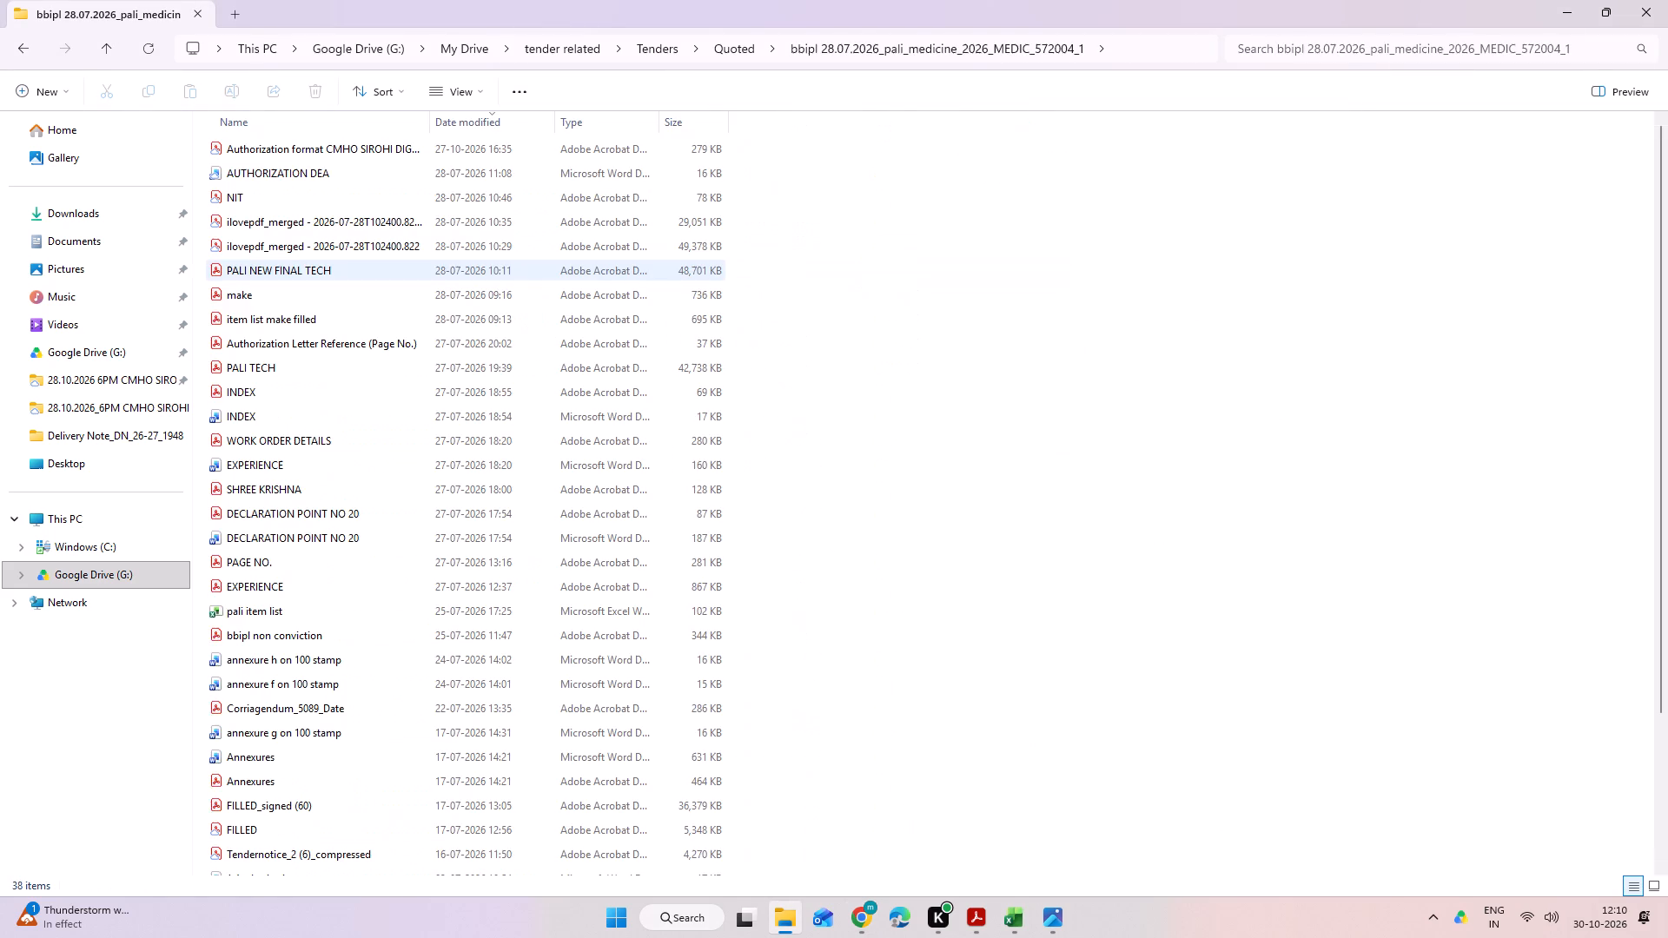
click(27, 46)
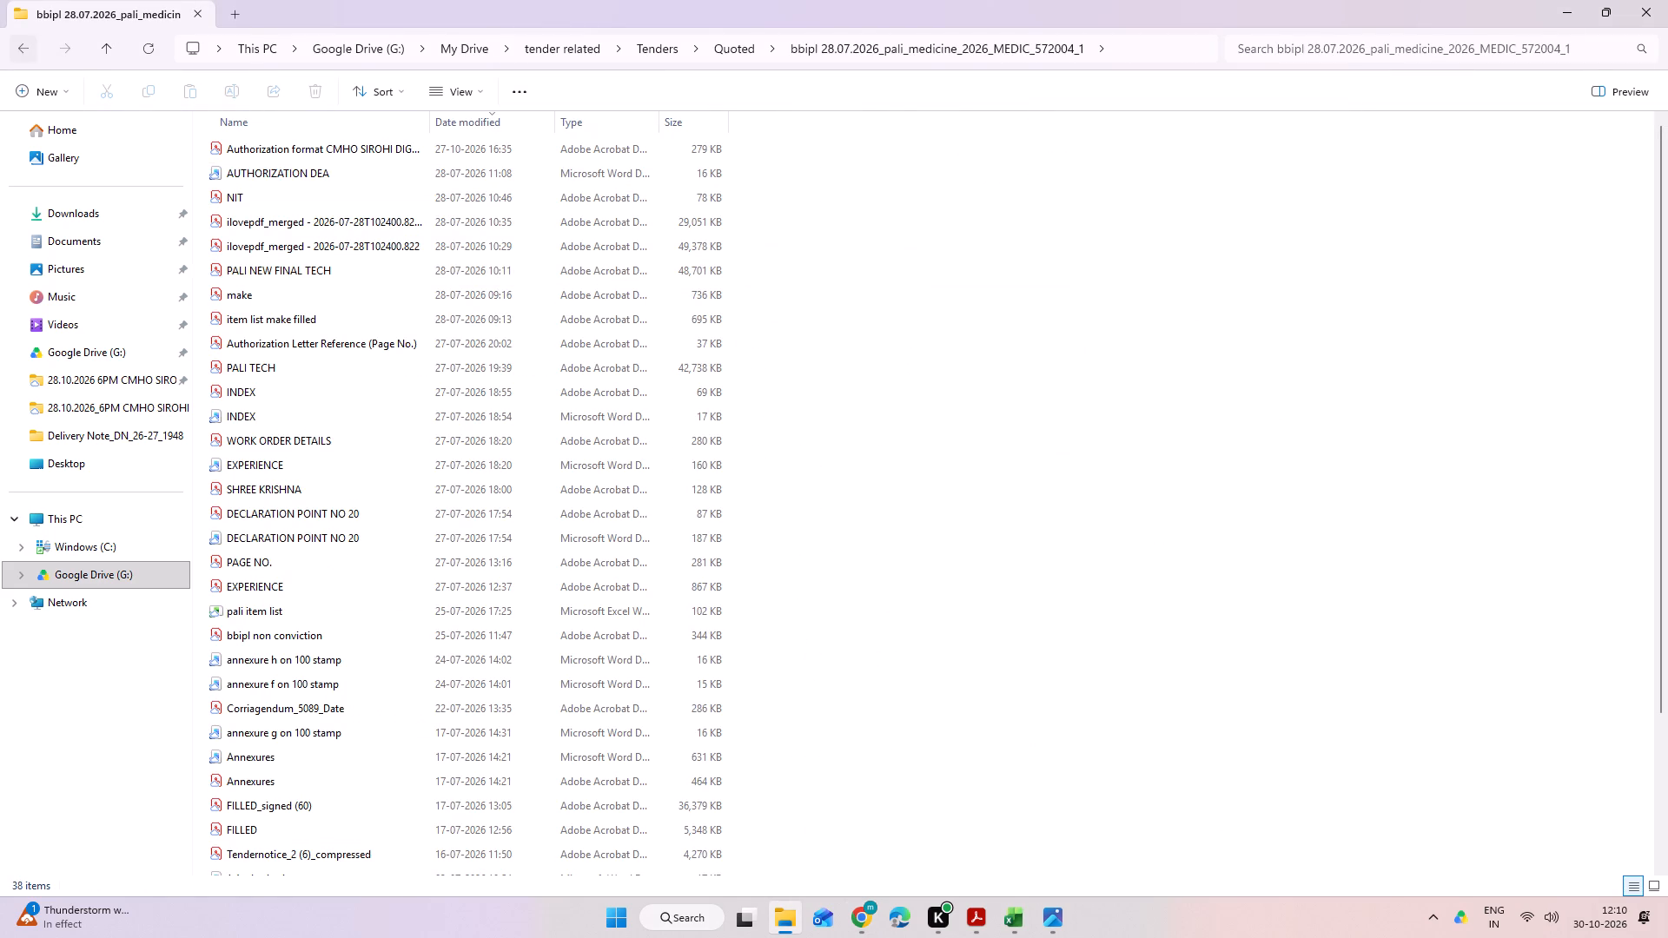
Refresh the Quoted folder's file listing twice.
right_click(1110, 329)
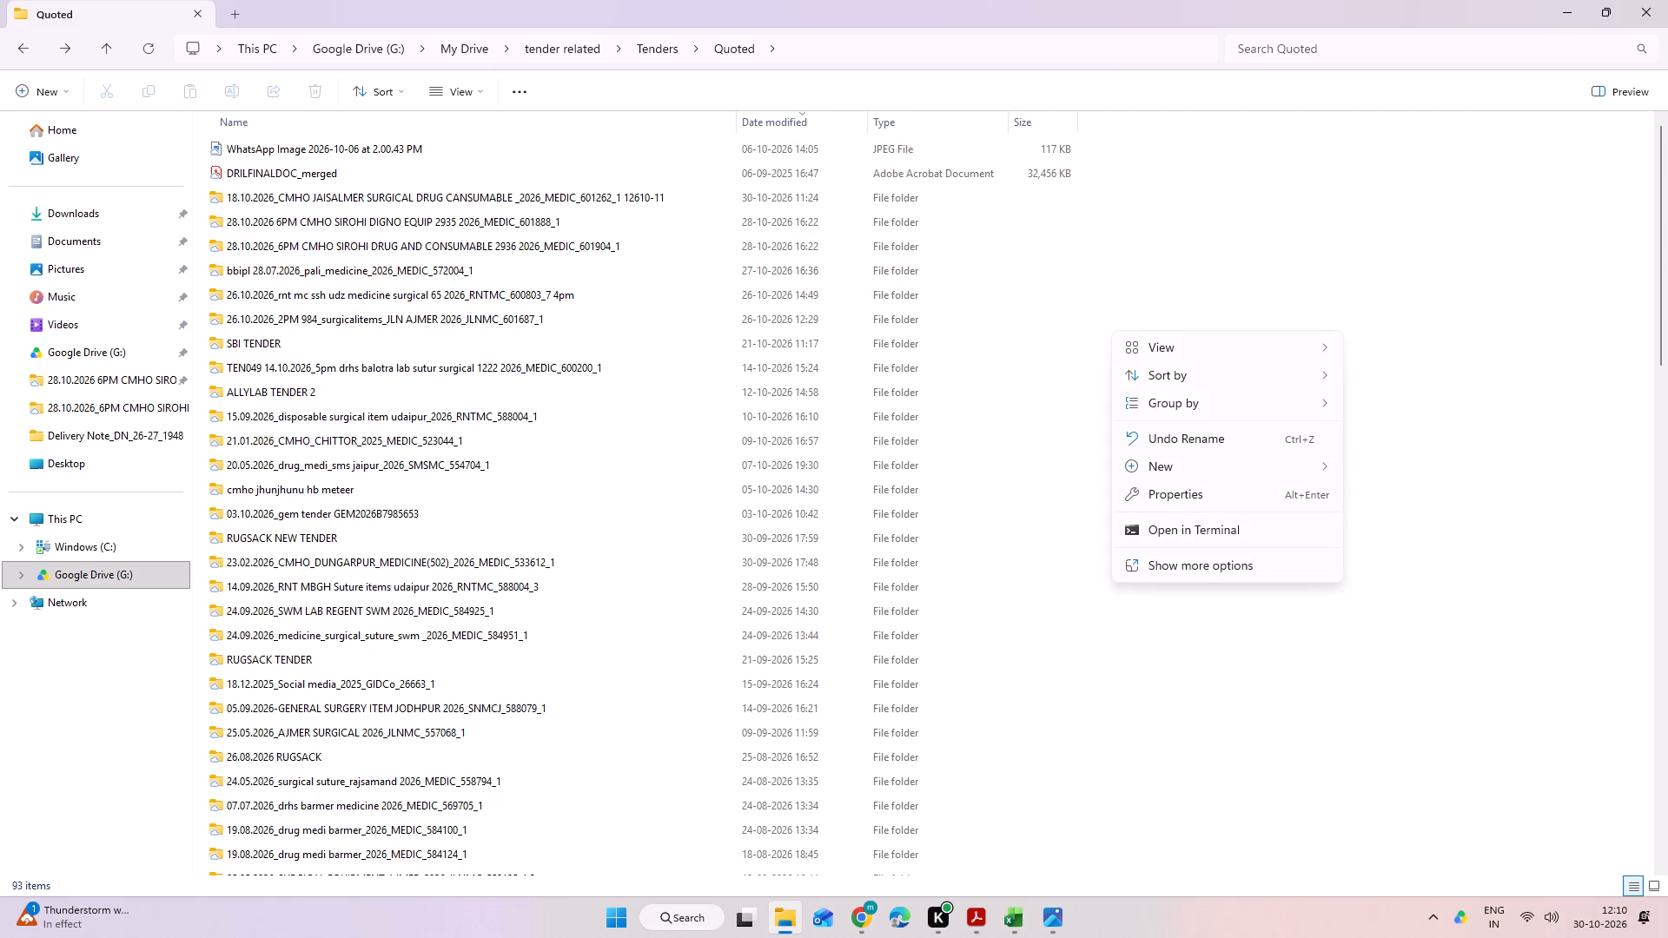
click(1217, 565)
click(1200, 399)
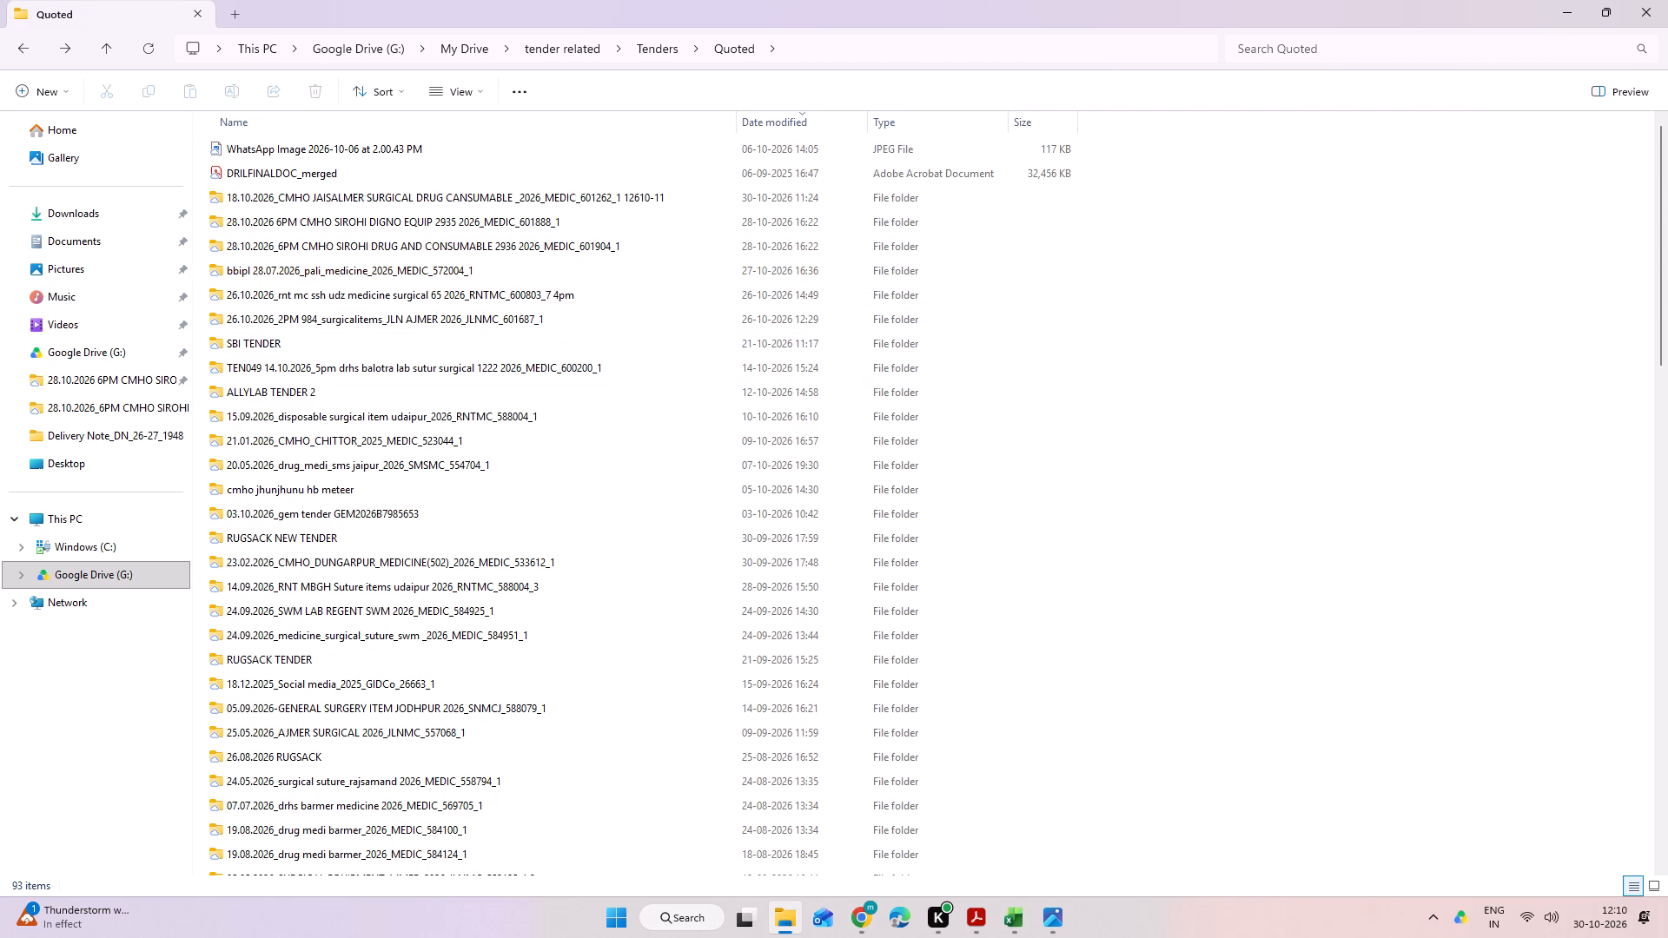
right_click(1199, 349)
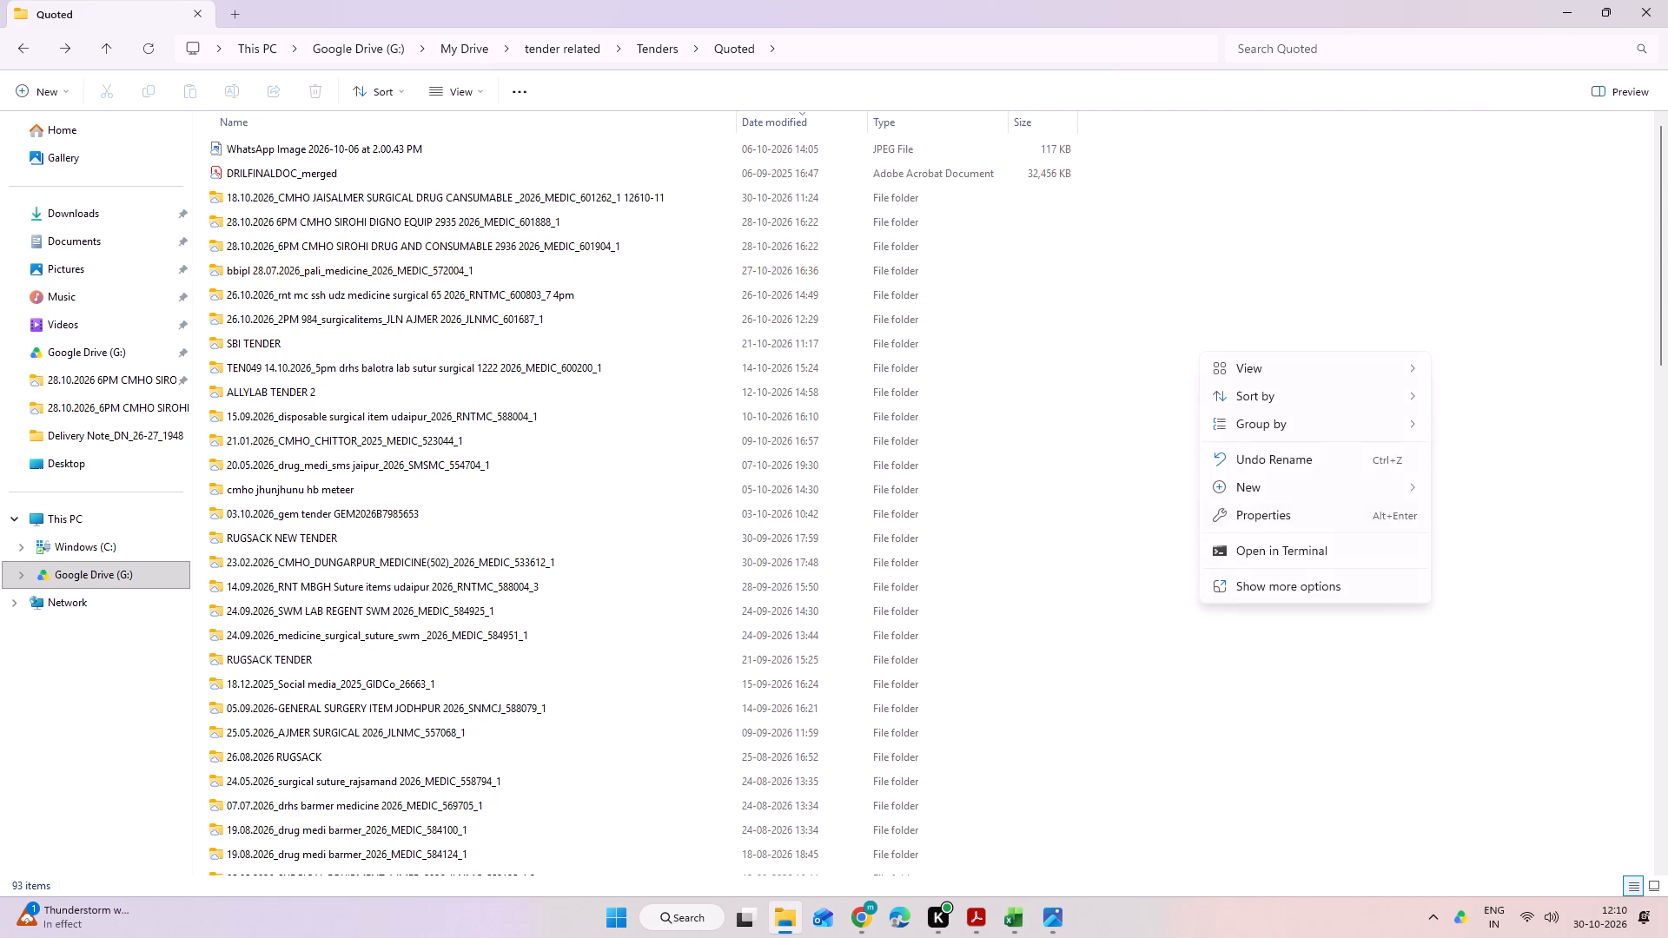
click(1312, 591)
click(1285, 426)
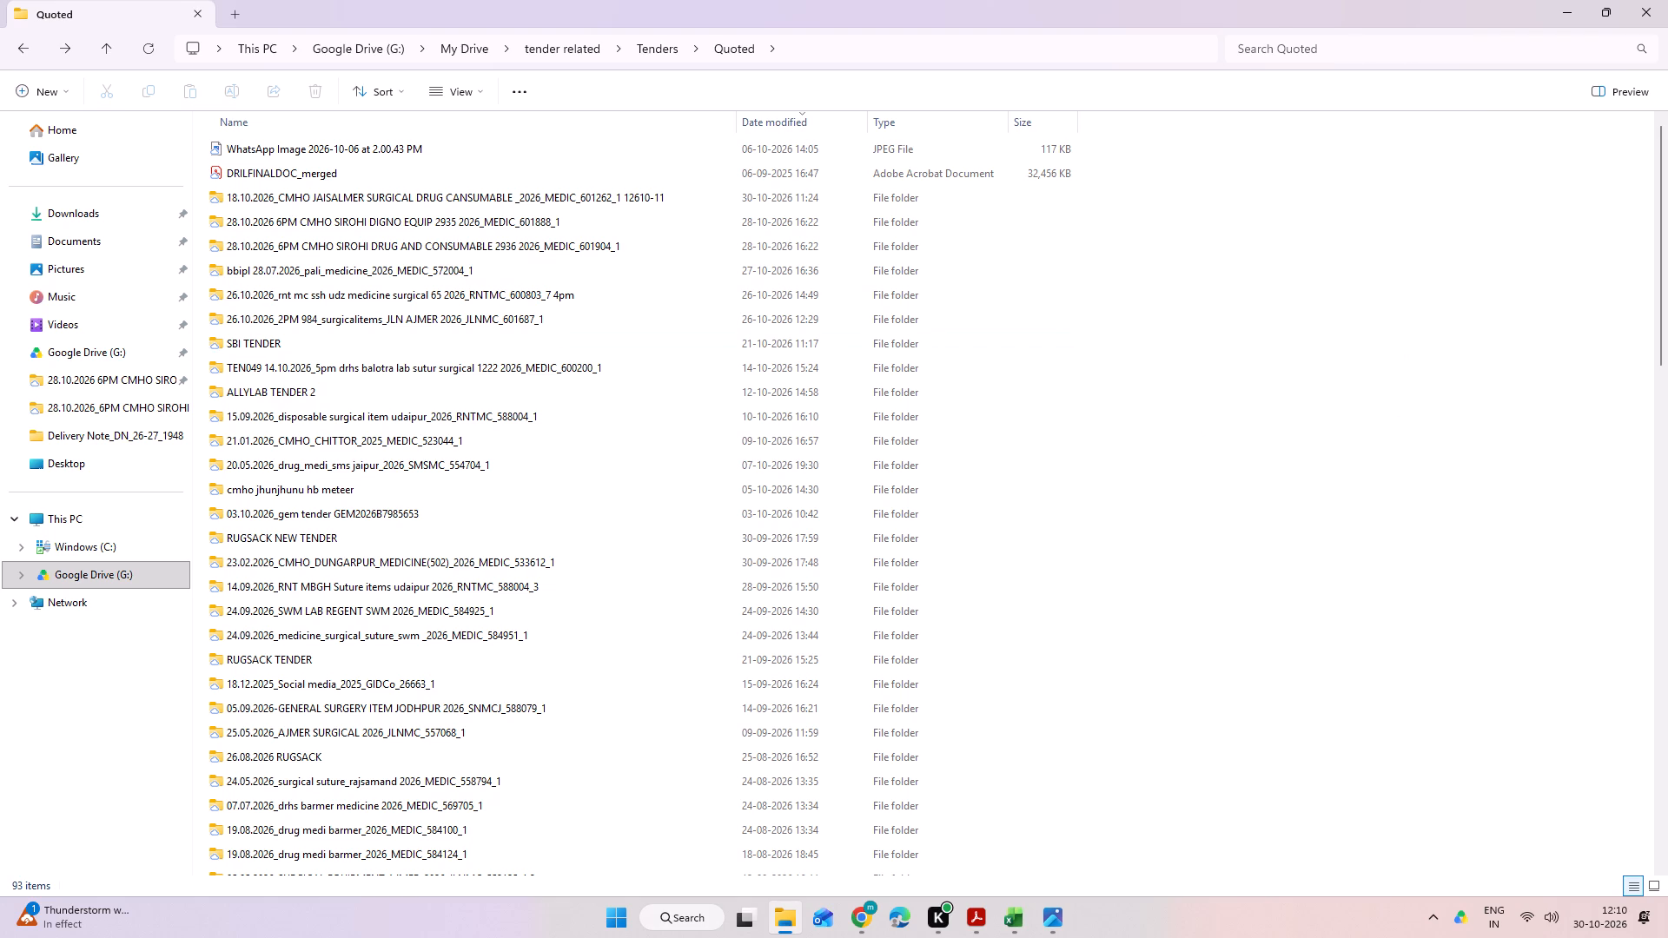
Add the prefix "bbipl " to the name of the CMHO SIROHI DIGNO EQUIP 2935 folder.
click(358, 219)
click(276, 223)
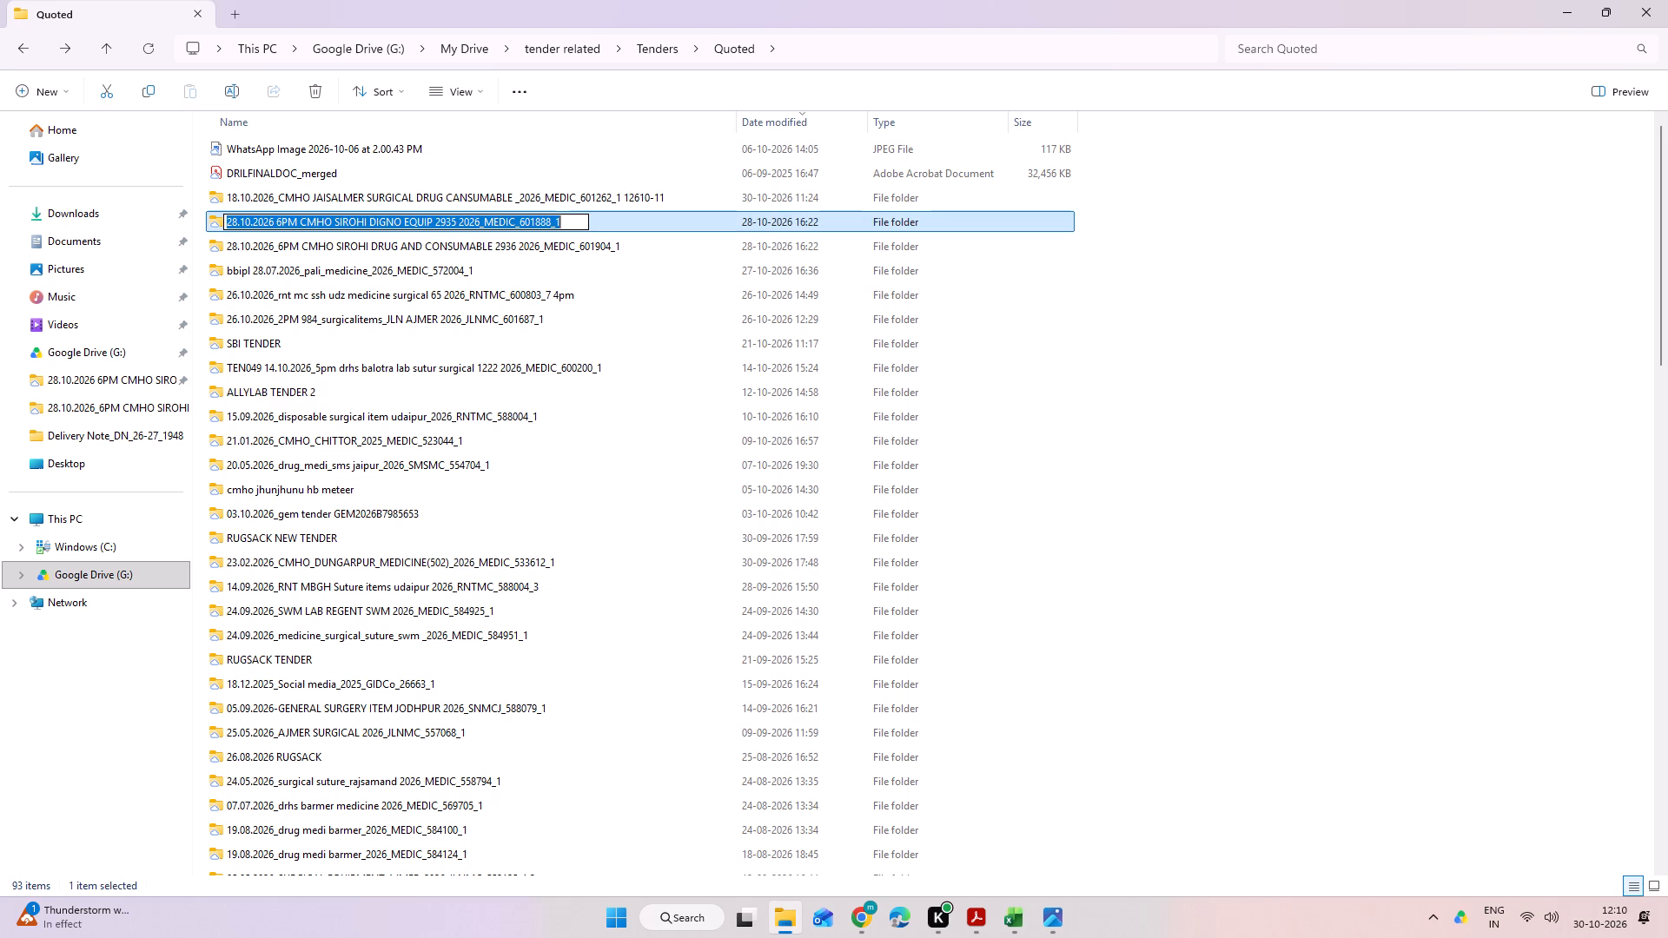
key(Left)
text(bbbip)
text(l)
key(space)
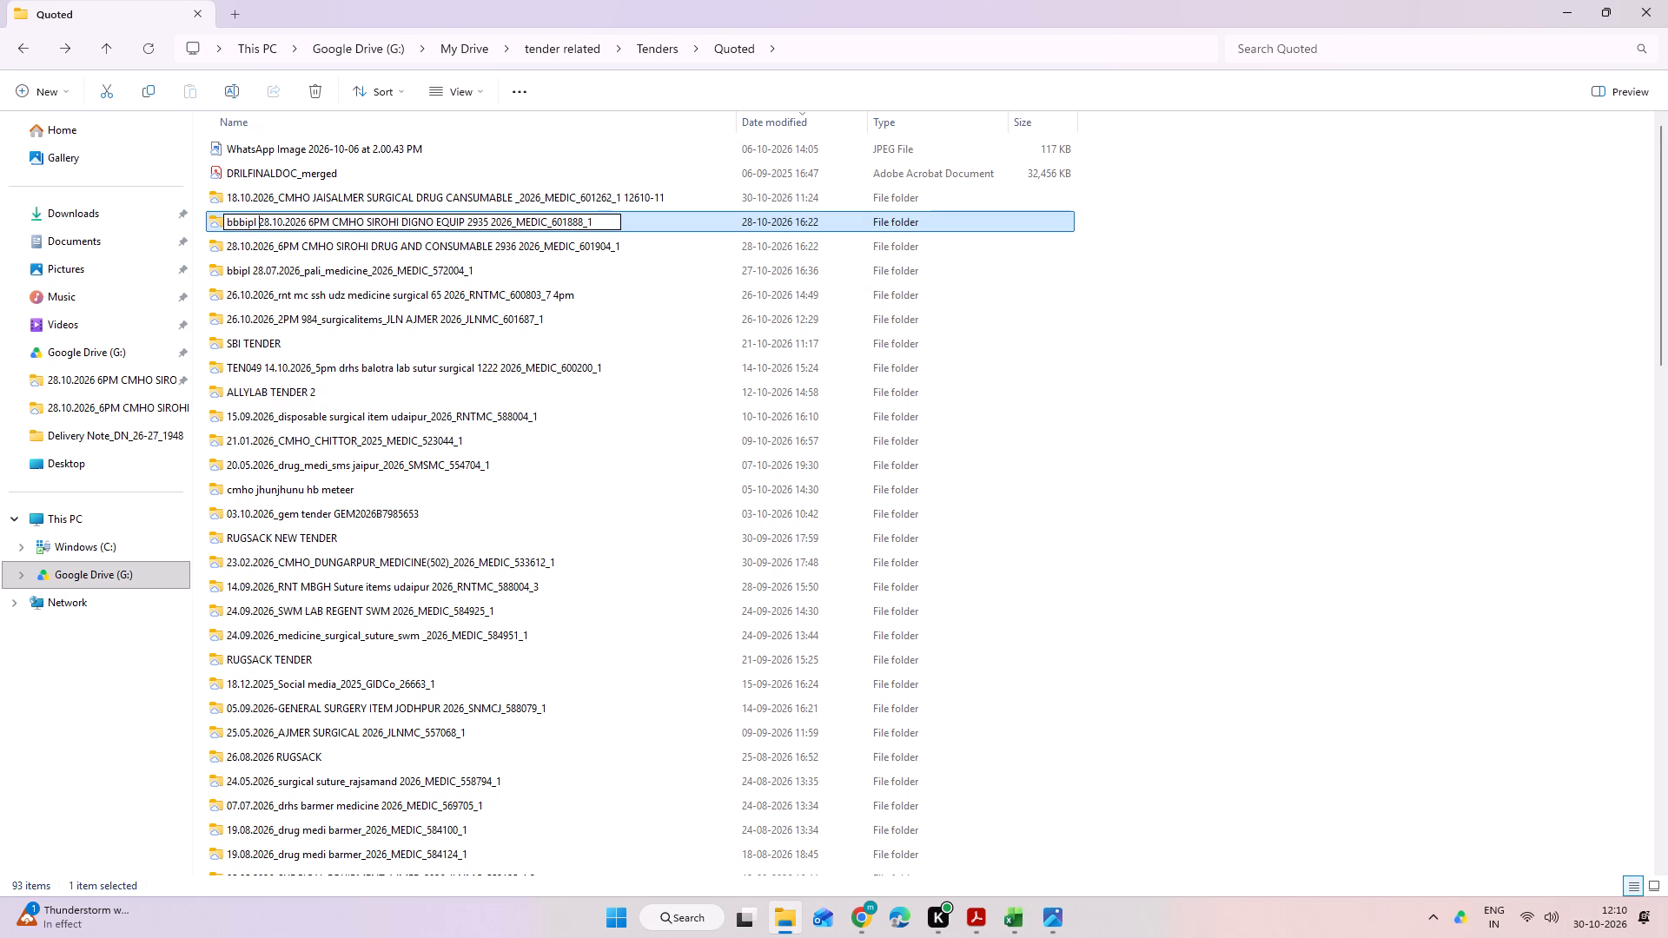
key(Left)
key(Left)
key(Left)
key(Left)
key(Left)
key(BackSpace)
key(Return)
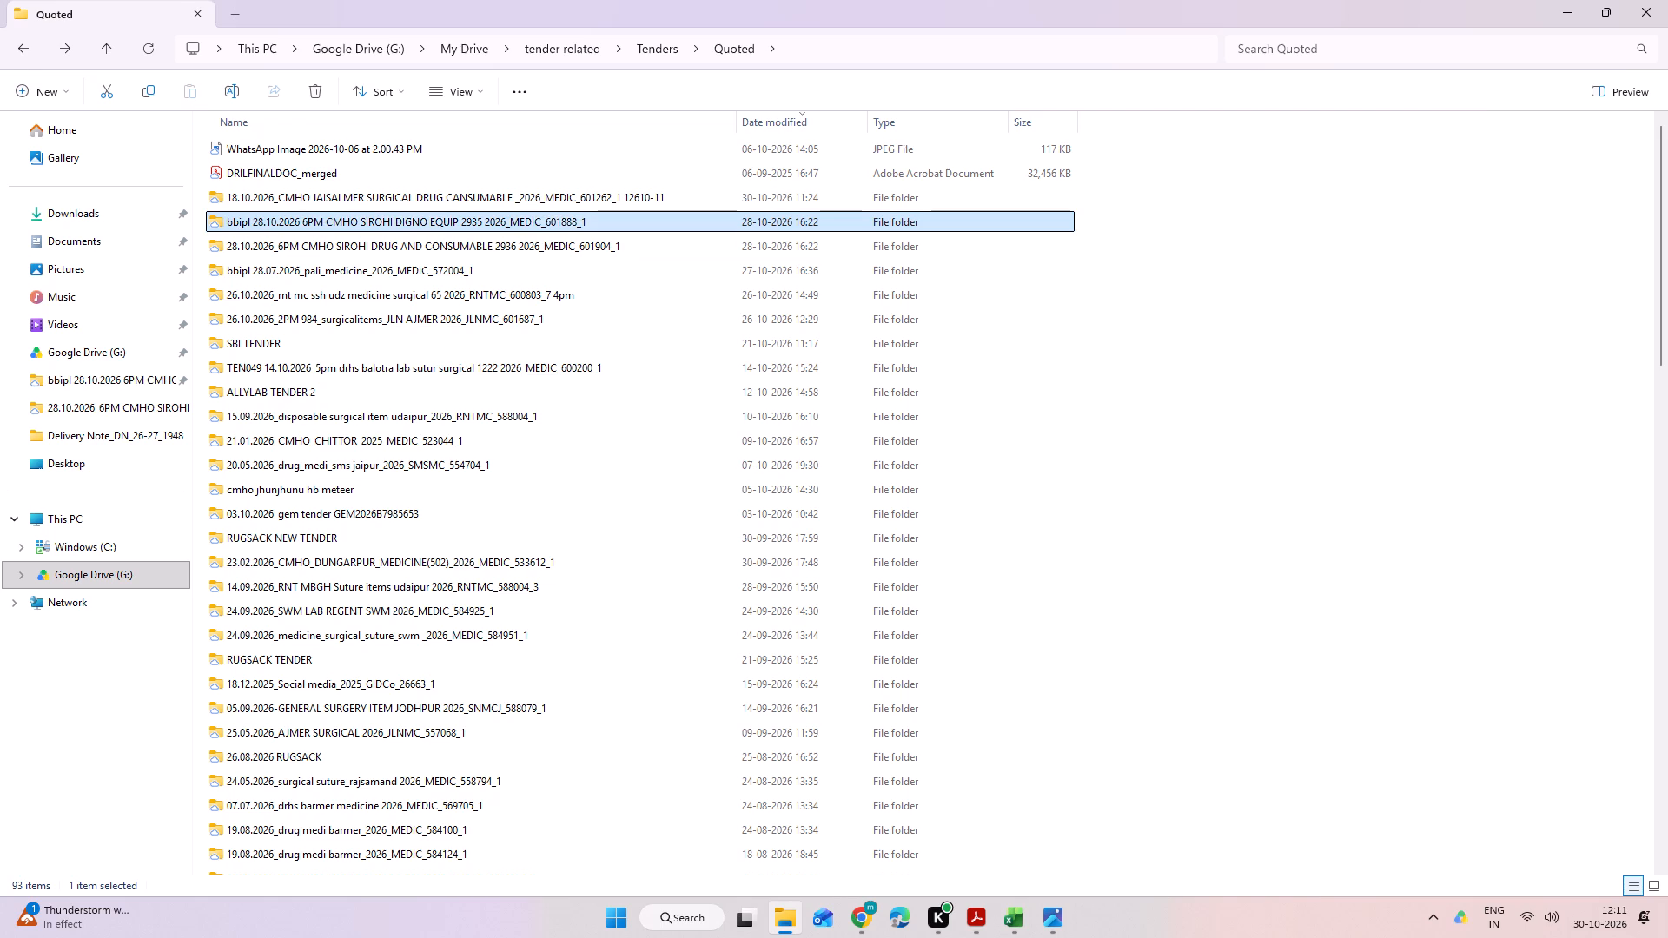
Add the prefix "bbipl " to the name of the CMHO SIROHI DRUG AND CONSUMABLE 2936 folder.
click(308, 240)
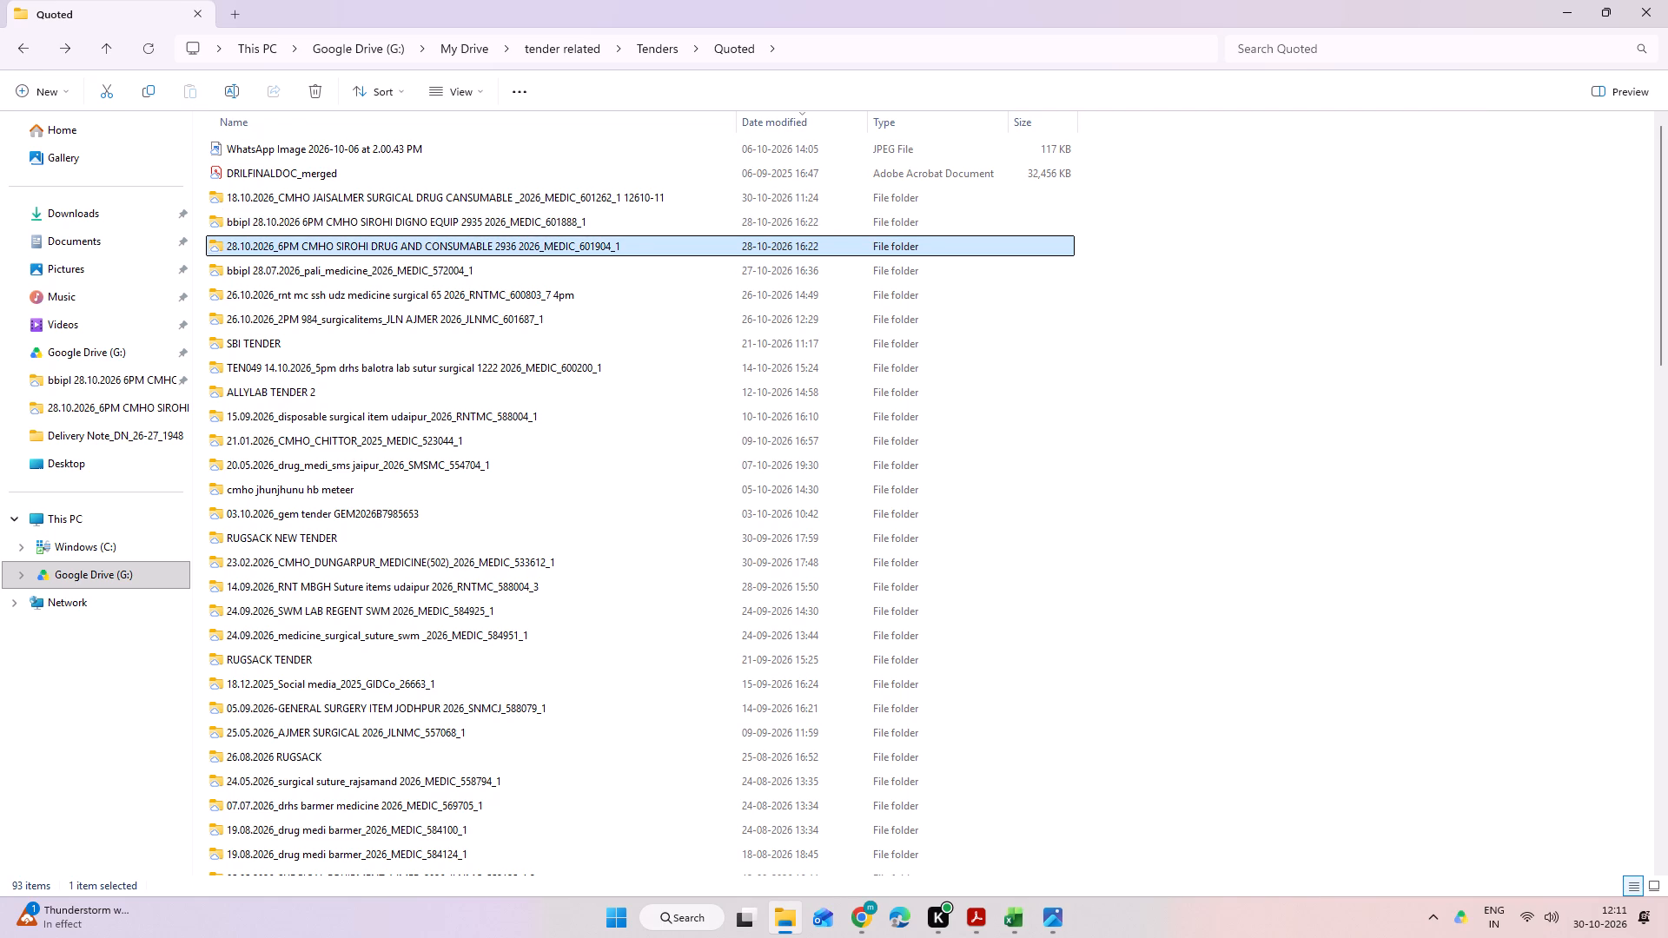
key(F2)
key(Left)
text(bbipl)
key(space)
key(Return)
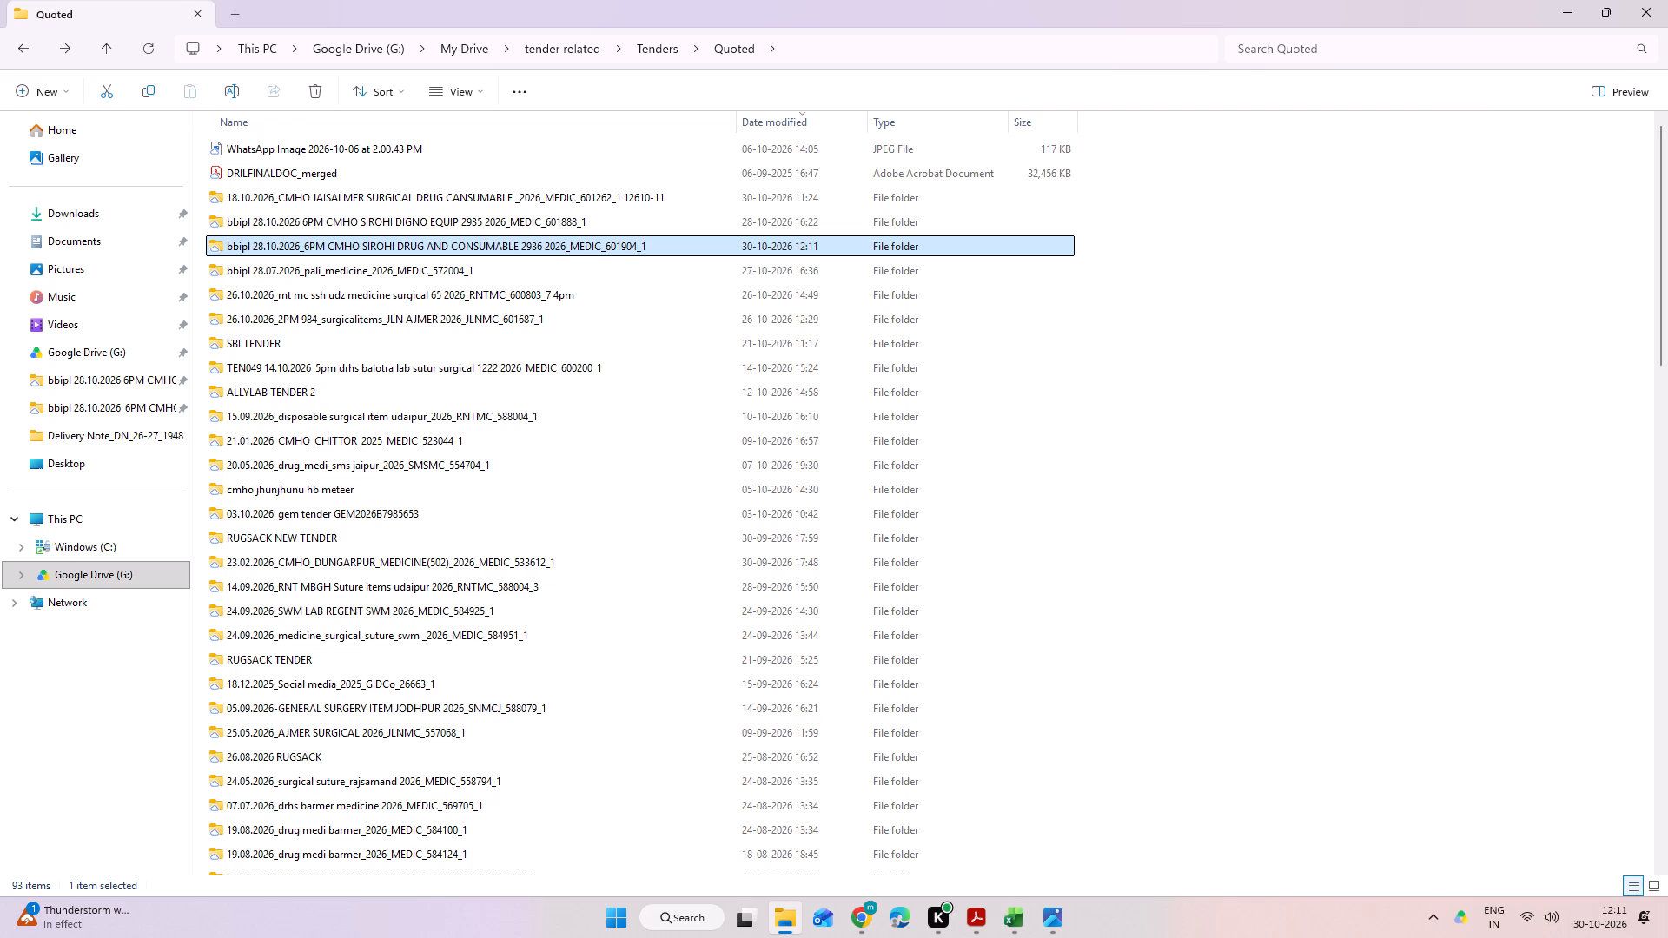
Search the Quoted folder for 60188 and copy the tender ID 2026_MEDIC_601888_1 from the CMHO SIROHI DIGNO EQUIP 2935 folder's name.
click(1269, 49)
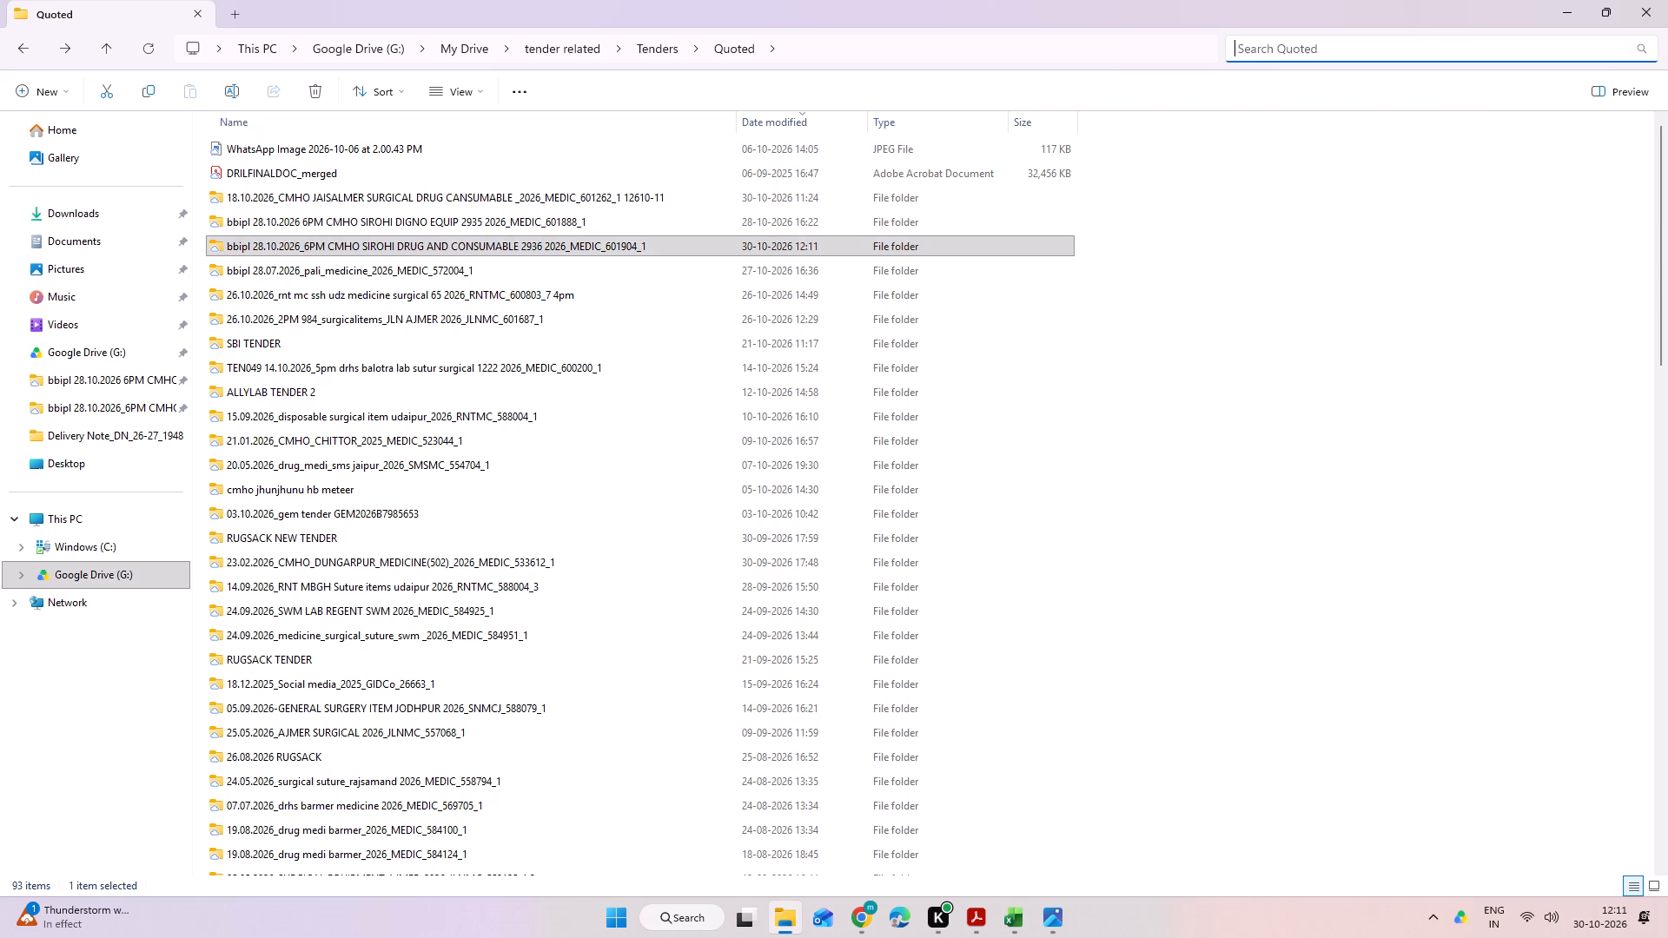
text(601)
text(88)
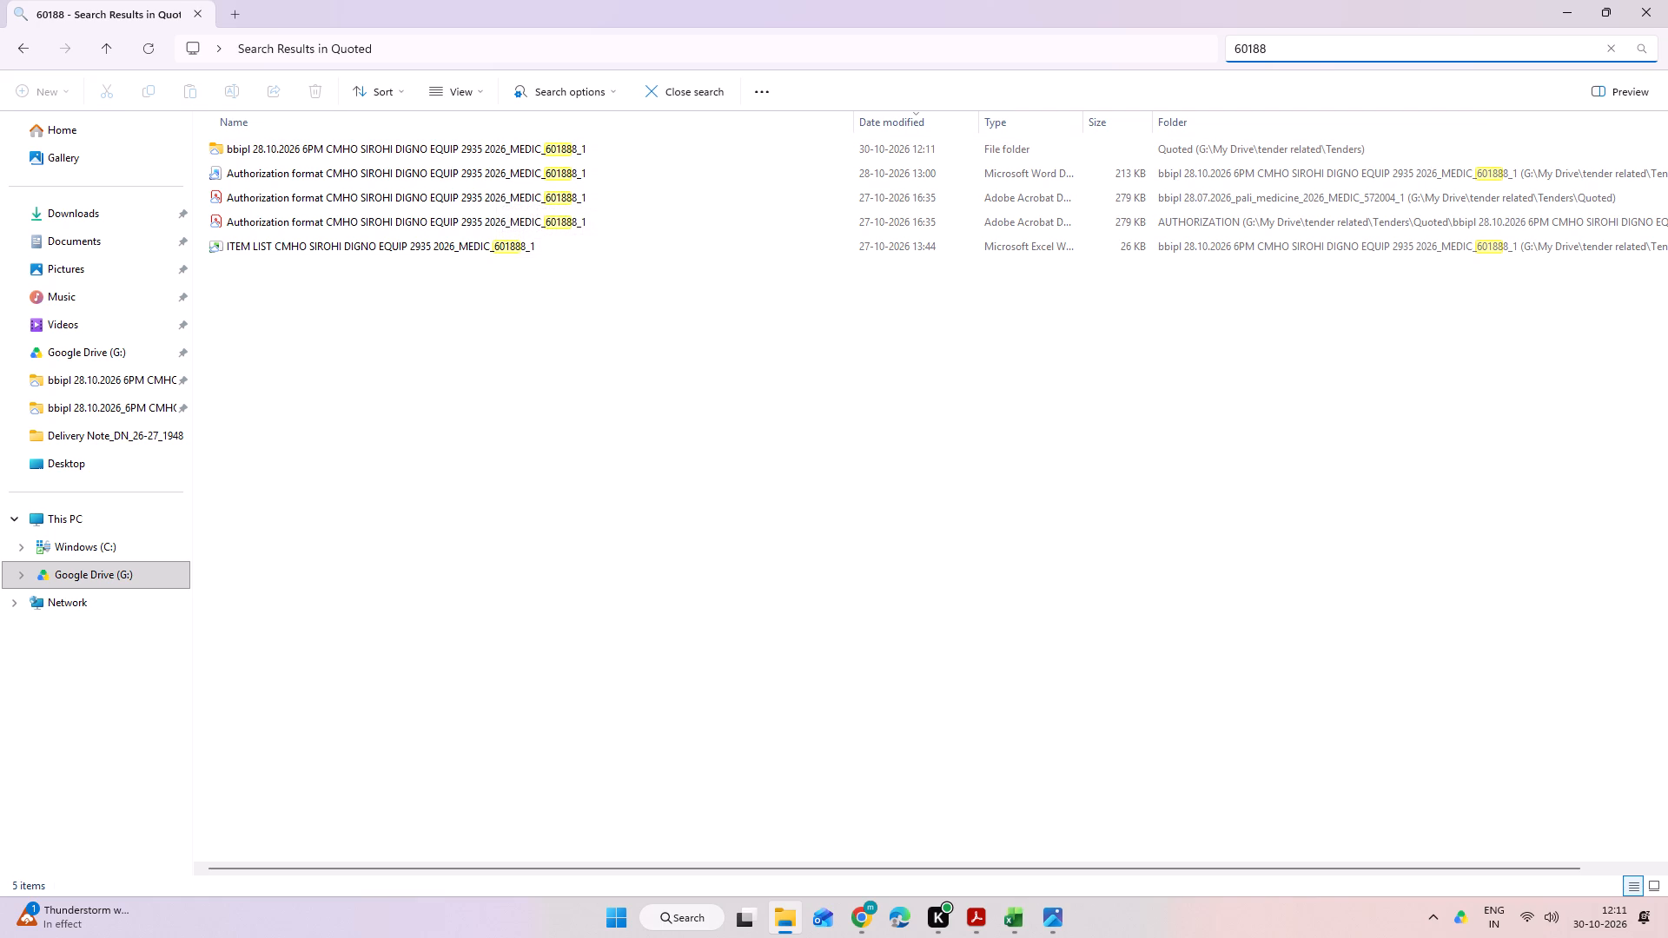
click(423, 145)
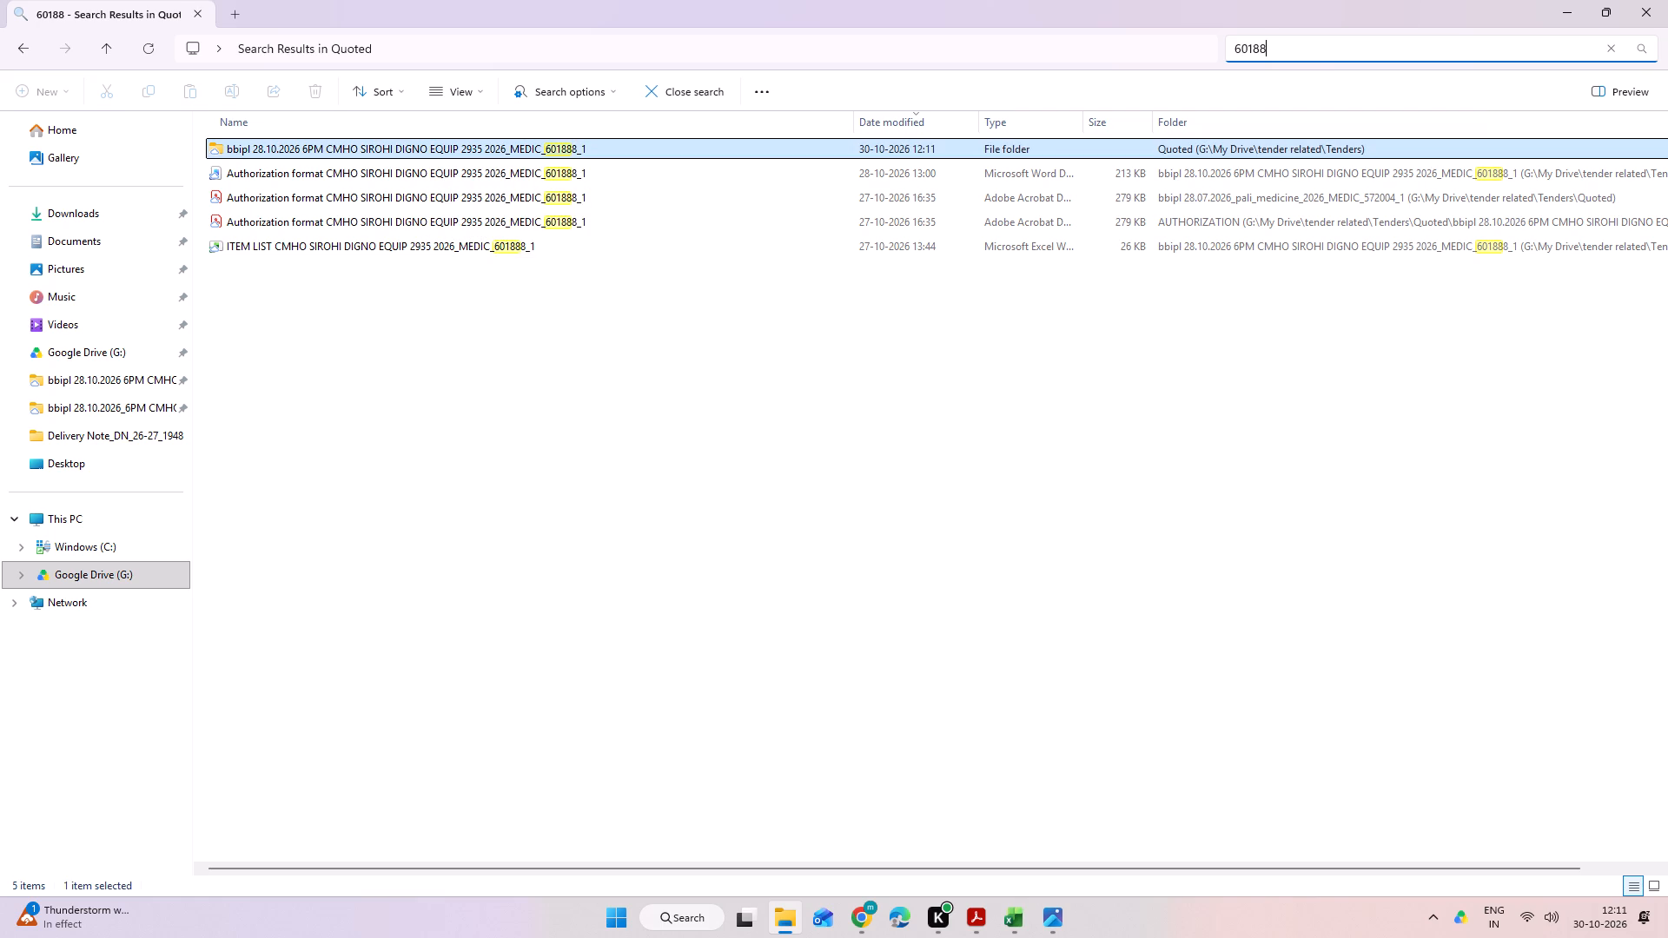
click(544, 156)
click(602, 152)
drag(607, 149, 485, 165)
right_click(517, 148)
click(562, 205)
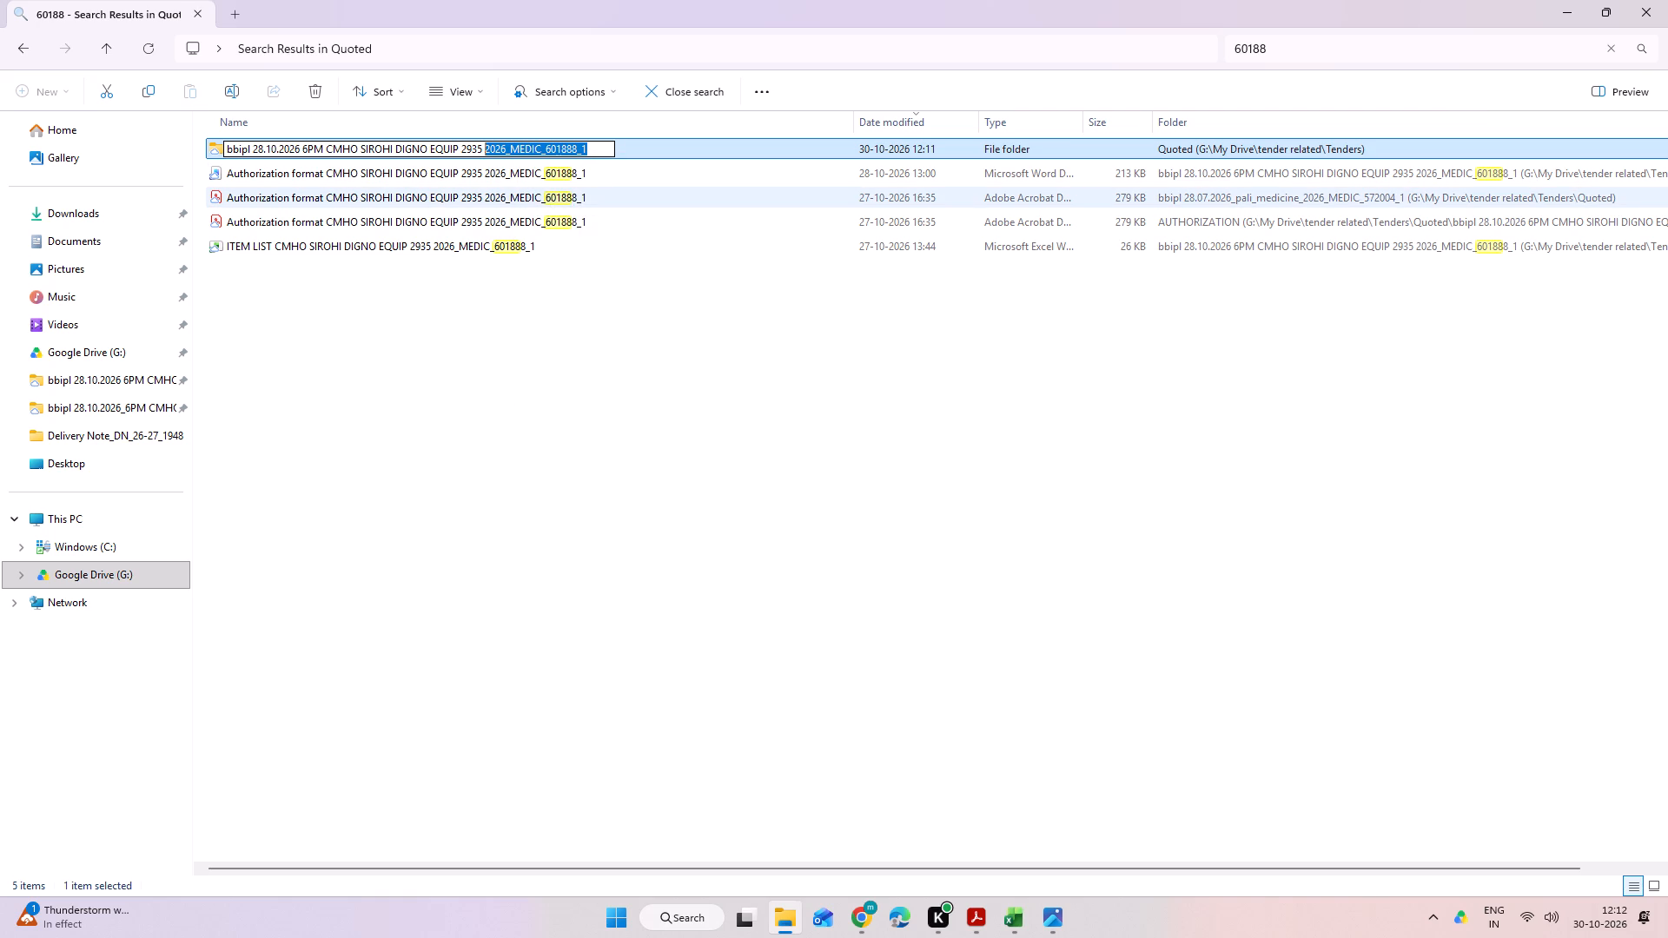
Switch to Chrome and return to the Tender Status search page on the Tenders Rajasthan site.
click(857, 921)
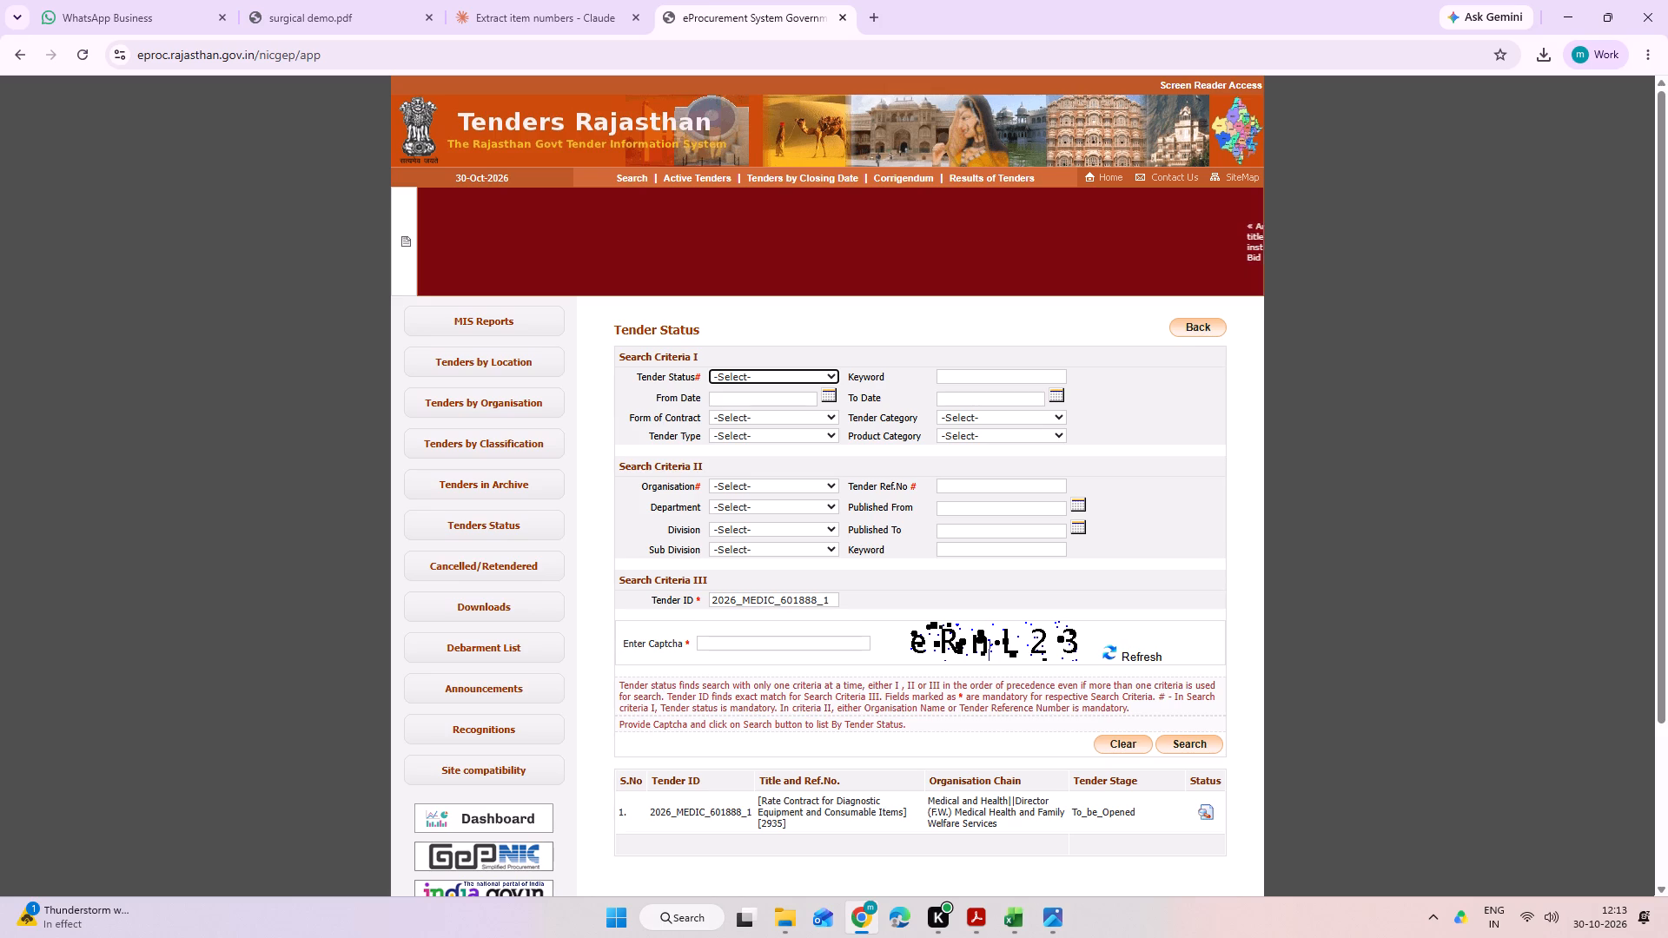
key(4)
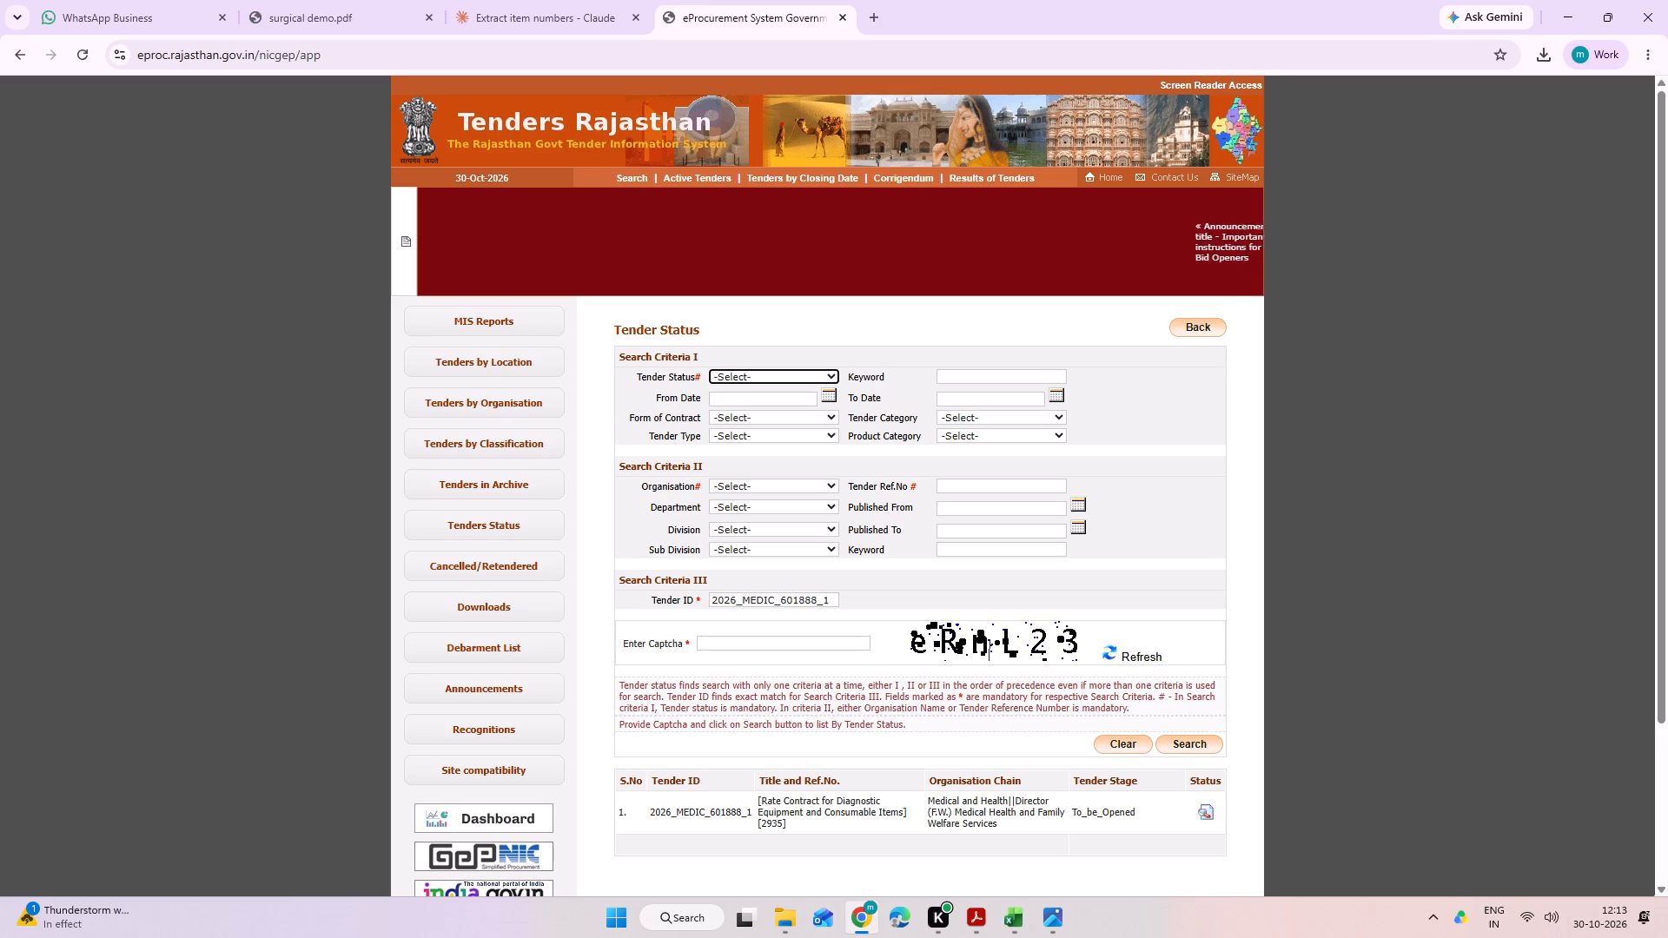